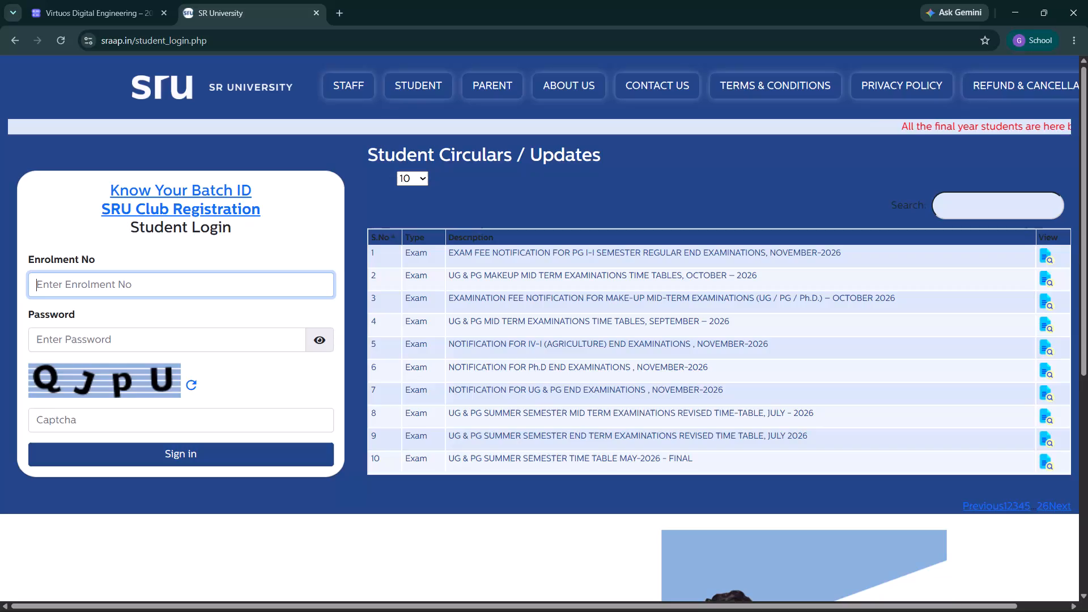
# Close the SR University student login tab beside the Virtuos Digital Engineering form.
pyautogui.click(318, 14)
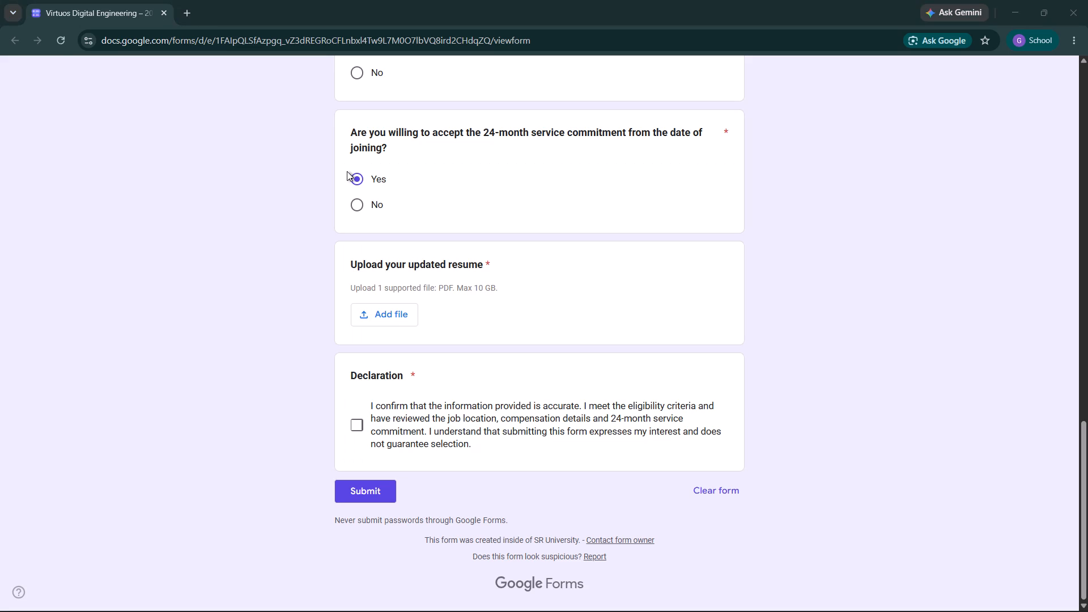
# Open a new tab in the browser window holding the Security Threat Intelligence course and dismiss its Gemini assistant.
pyautogui.click(641, 15)
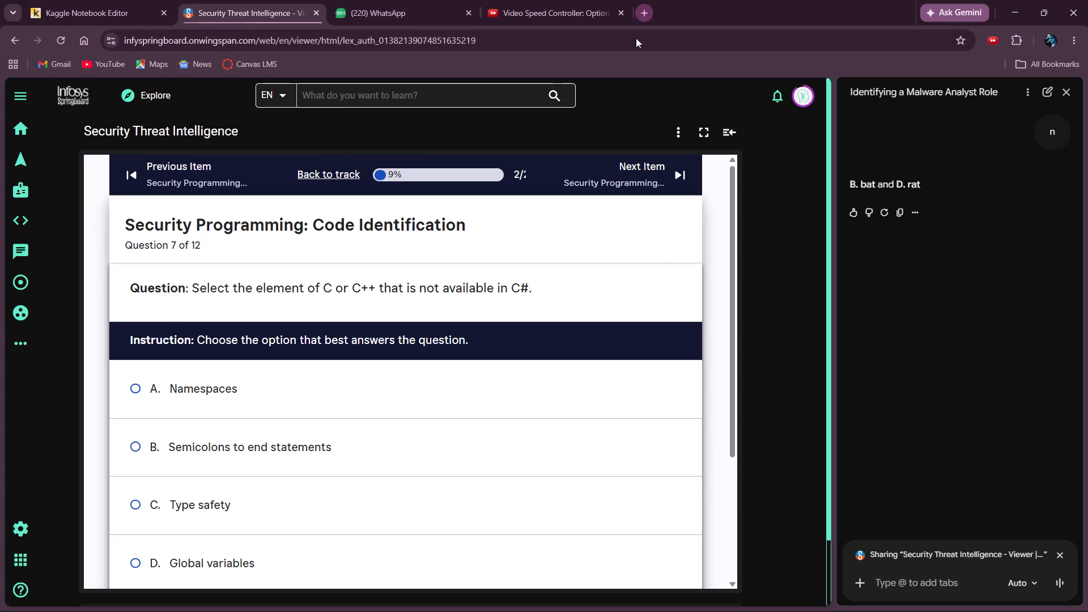
pyautogui.click(496, 269)
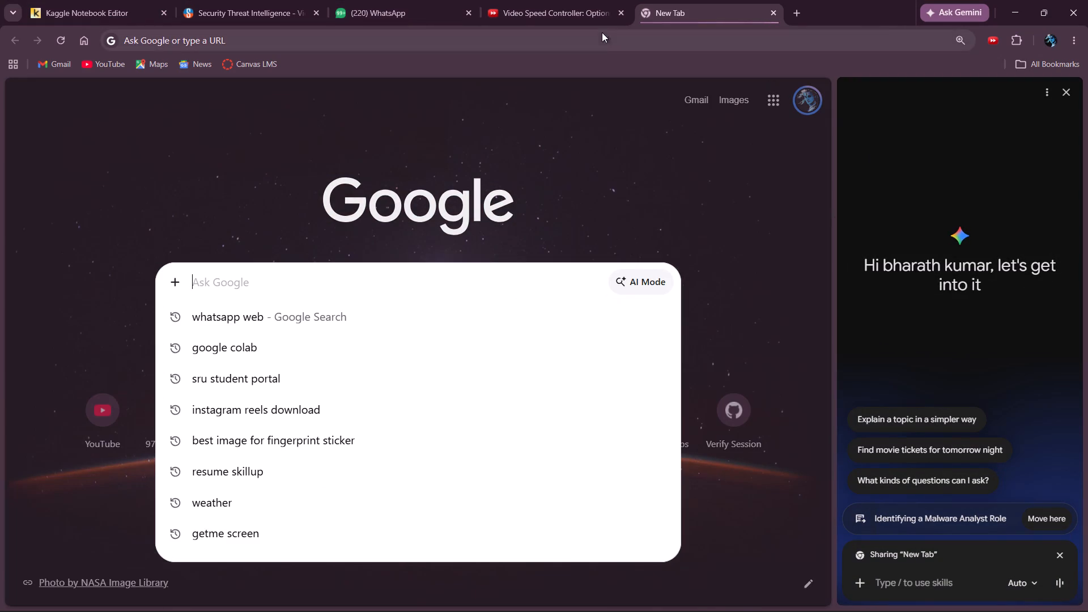
pyautogui.click(261, 14)
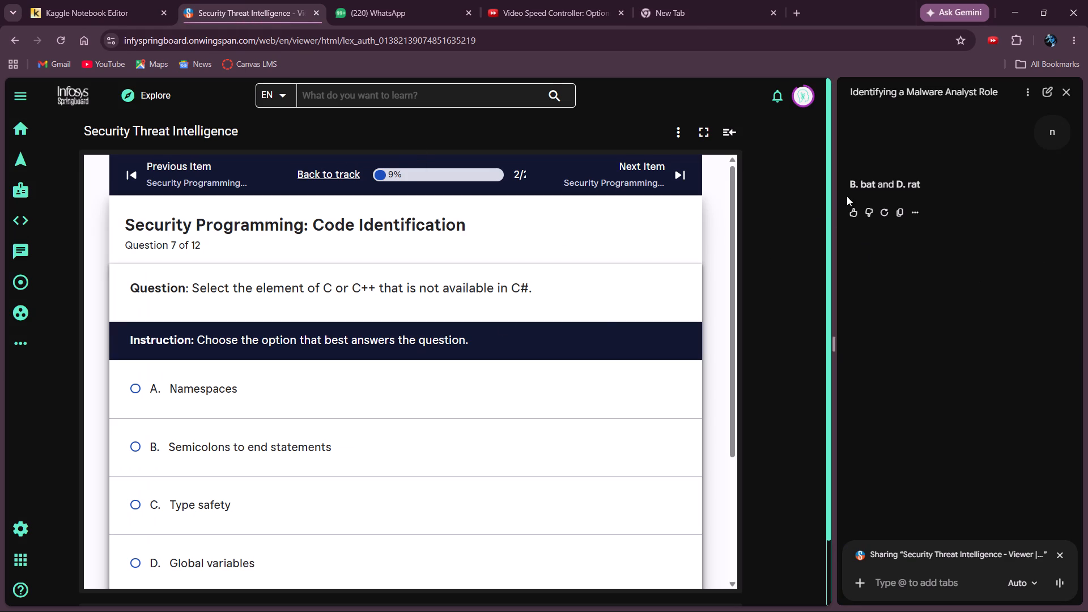
pyautogui.click(666, 2)
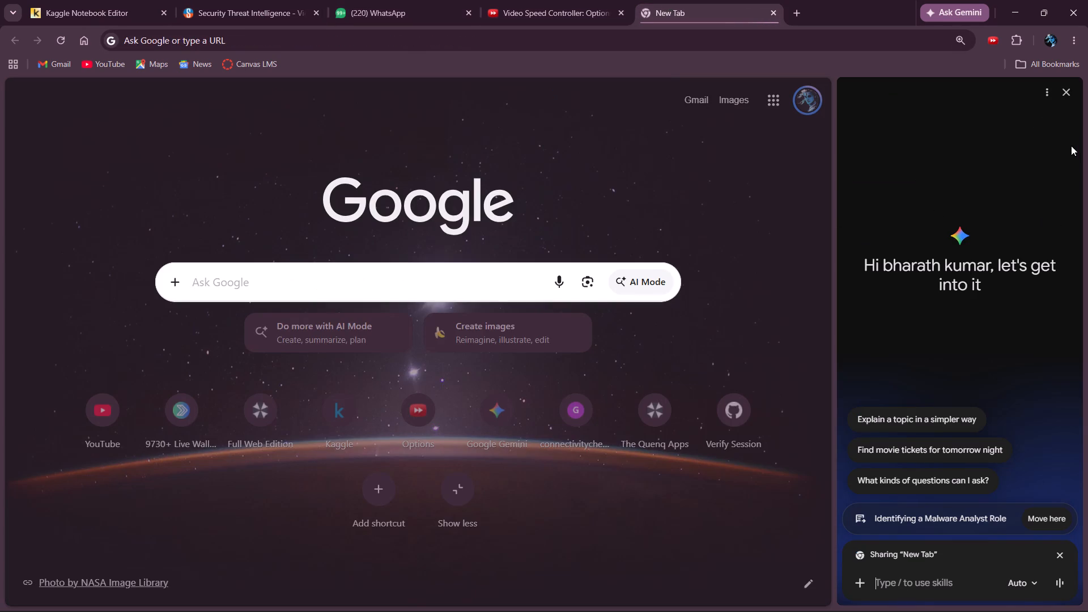
pyautogui.click(1064, 91)
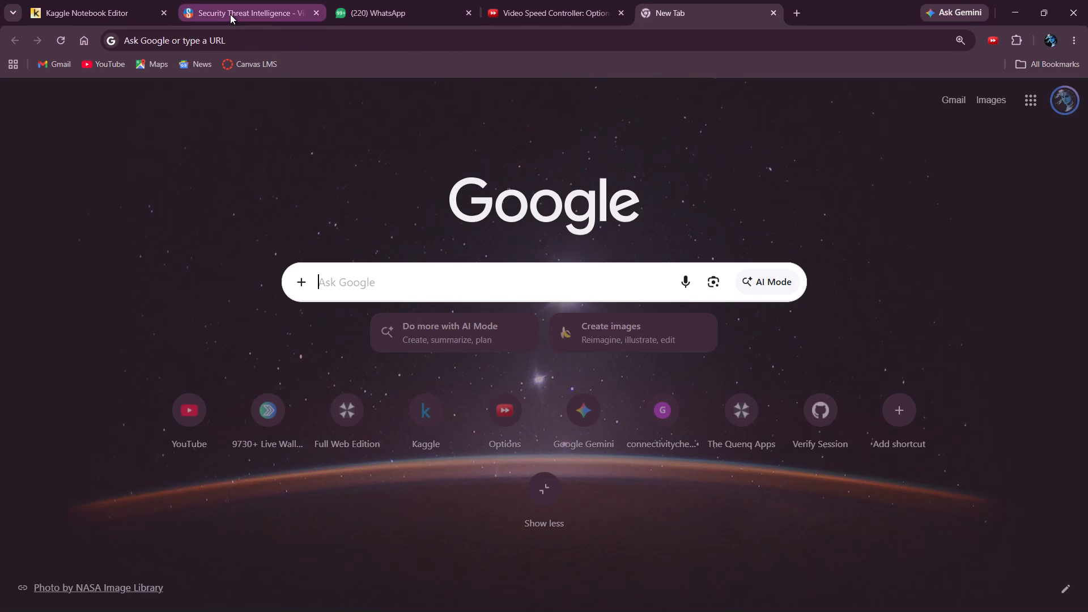
# Search Google for "sru student portal" in the new tab and open the SR University student login result from sraap.in.
pyautogui.click(230, 14)
pyautogui.click(658, 8)
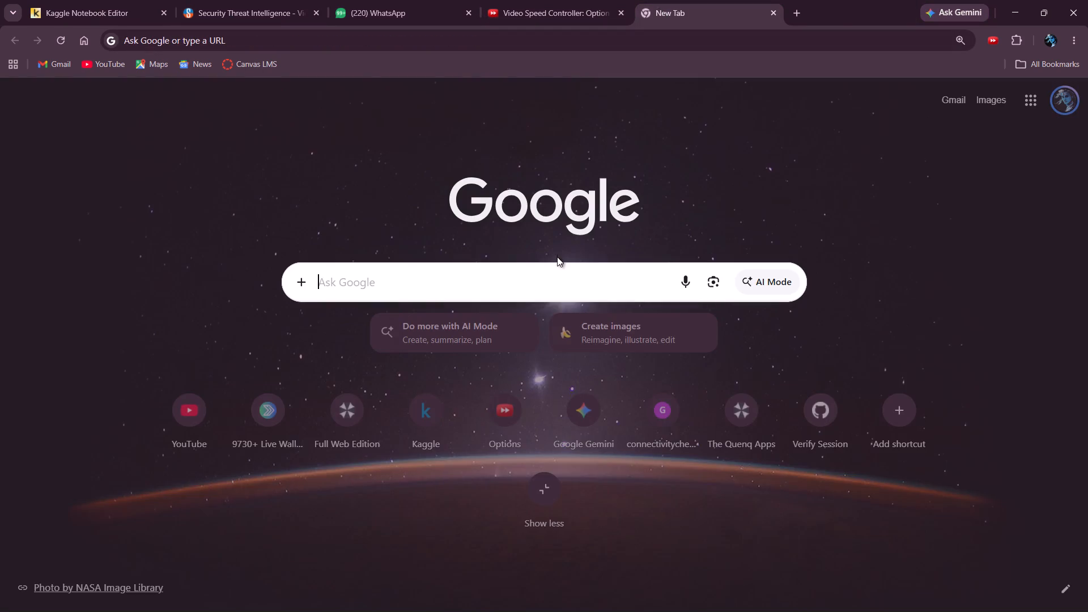
pyautogui.click(557, 261)
pyautogui.click(534, 274)
pyautogui.click(523, 278)
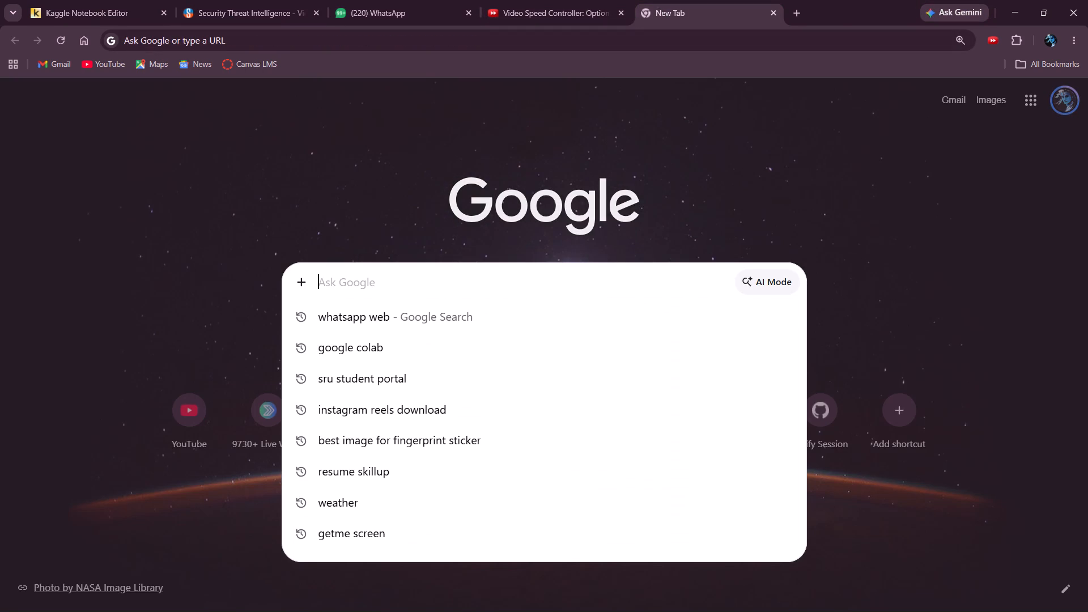
pyautogui.click(370, 380)
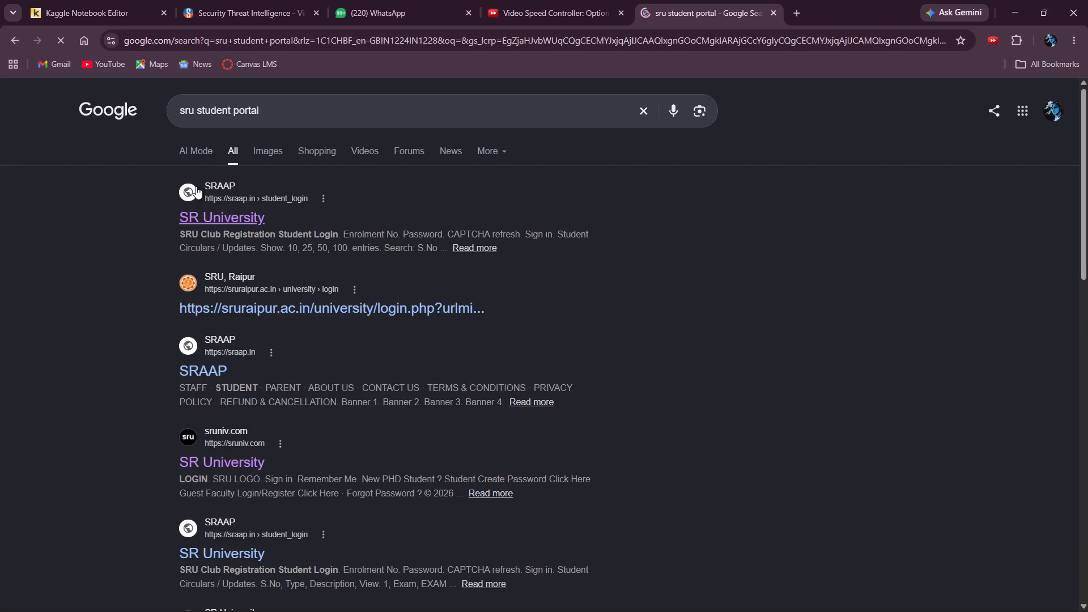
pyautogui.click(225, 215)
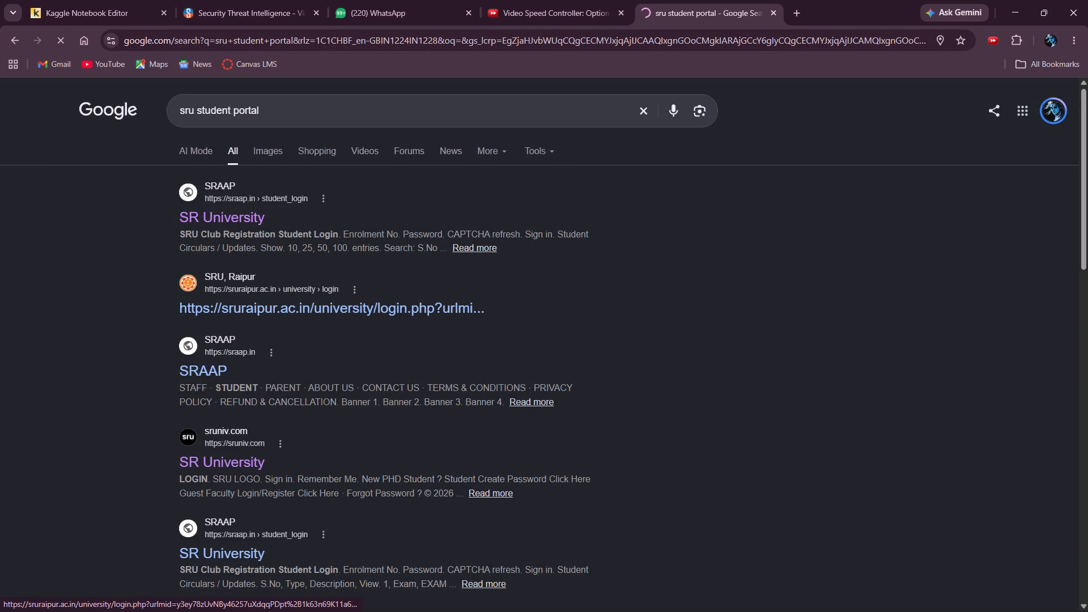
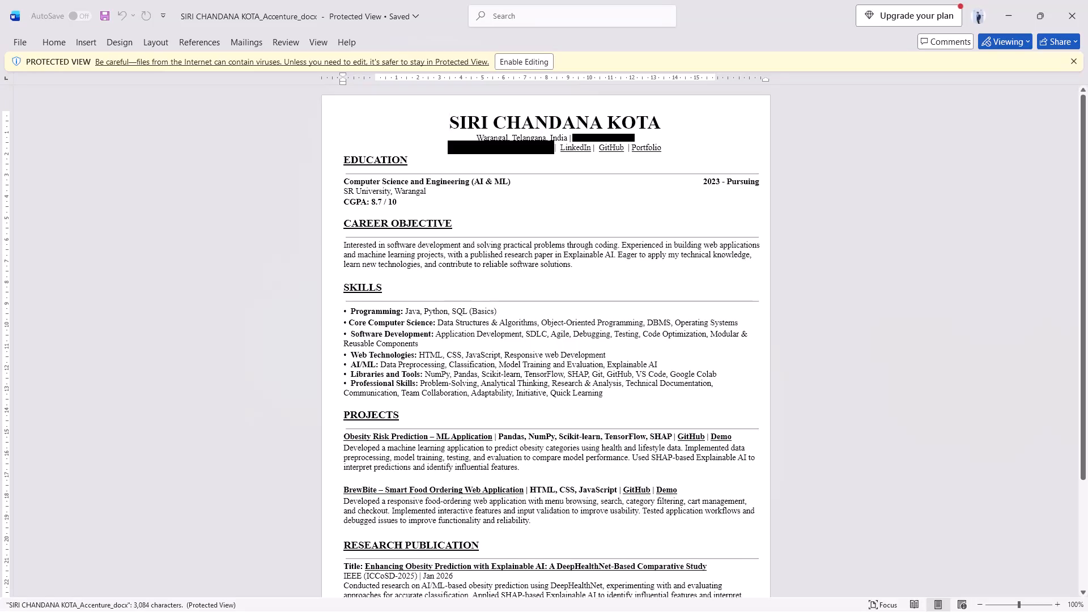
# Enable editing in the Accenture resume and paste its Education entry over the degree, university and CGPA lines in the other resume.
pyautogui.click(518, 60)
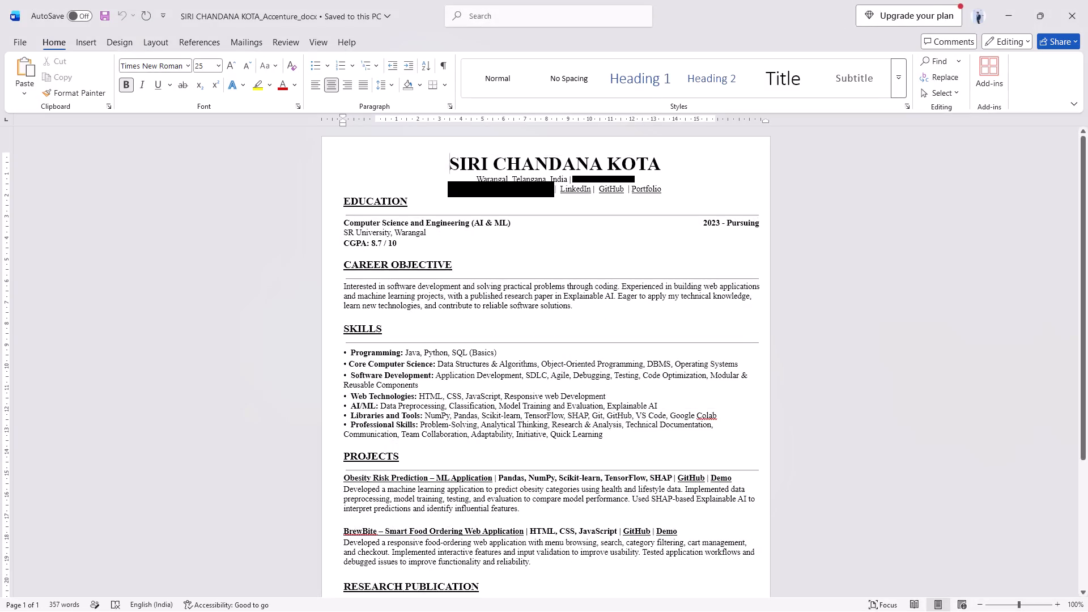
pyautogui.moveTo(342, 223); pyautogui.dragTo(421, 246)
pyautogui.hotkey('ctrl', 'c')
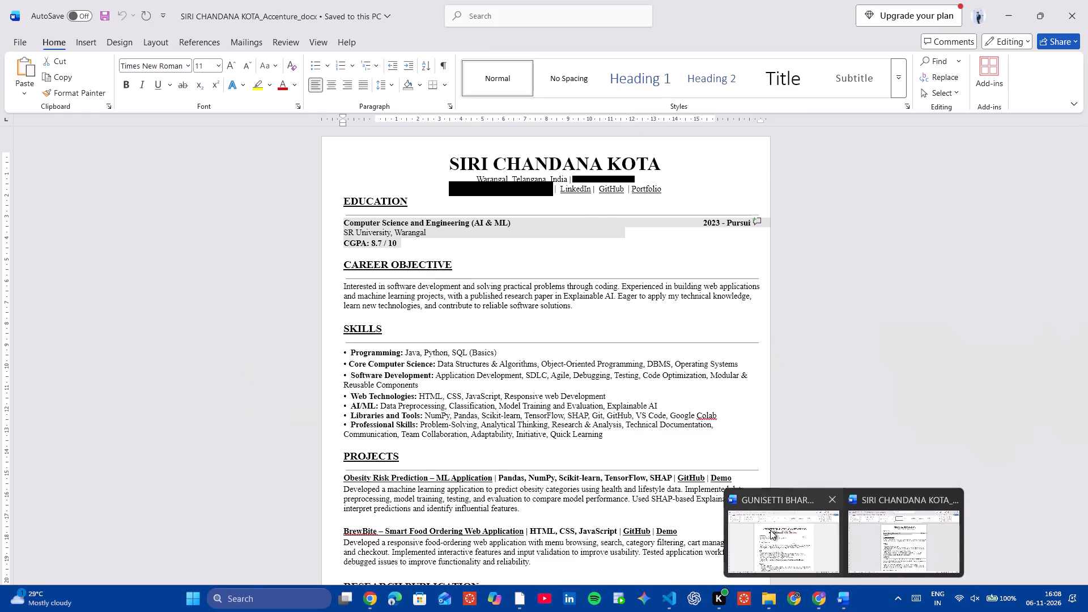
pyautogui.click(770, 530)
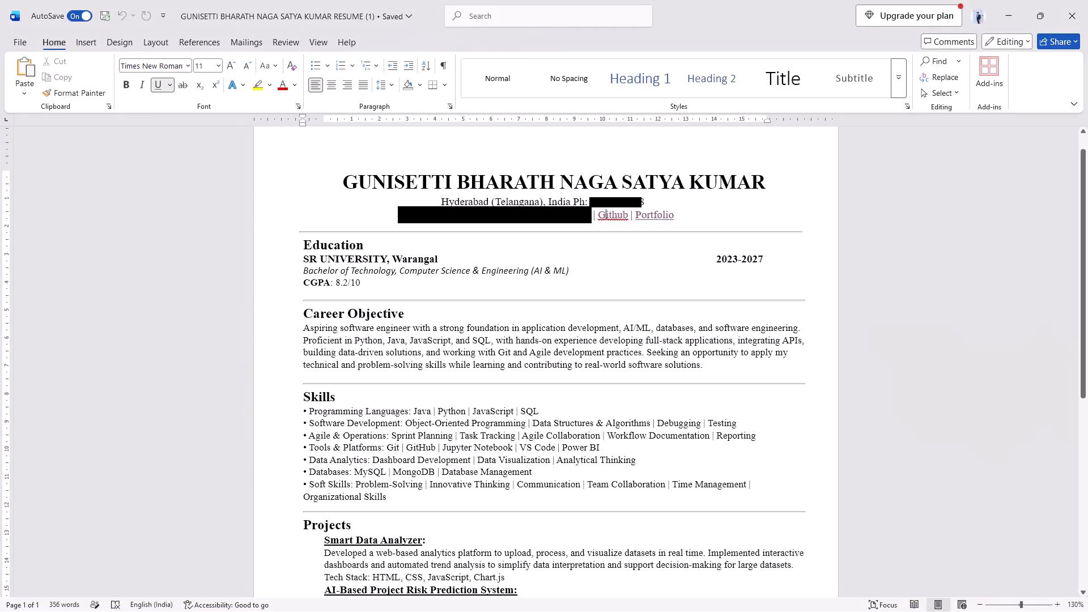
pyautogui.click(364, 283)
pyautogui.moveTo(364, 283); pyautogui.dragTo(287, 252)
pyautogui.hotkey('ctrl', 'v')
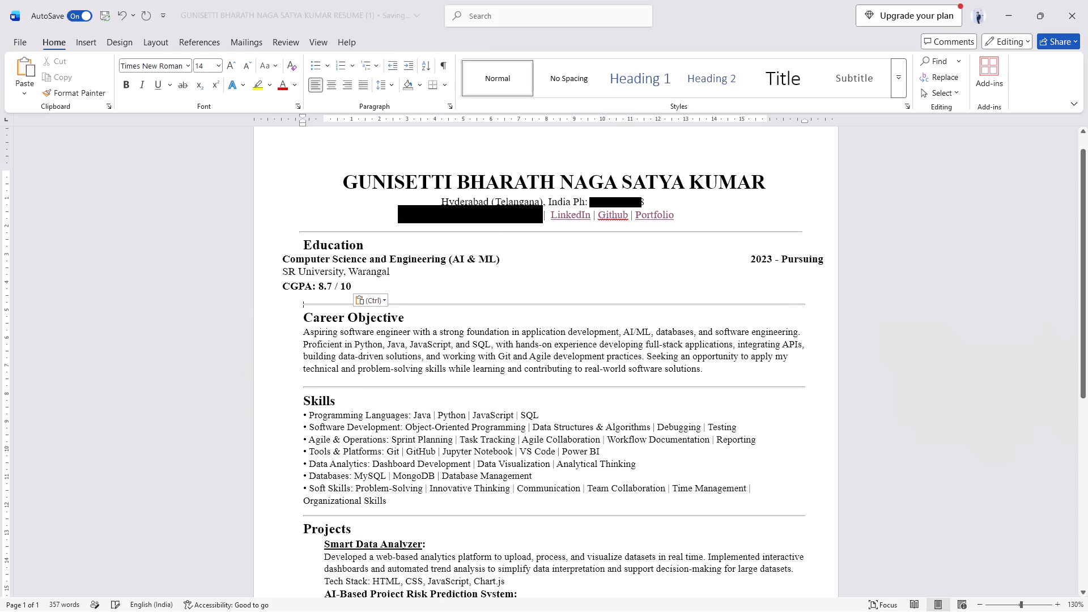
# Align the left indent of the whole resume so the pasted Education lines match the rest of the text.
pyautogui.moveTo(283, 255); pyautogui.dragTo(335, 272)
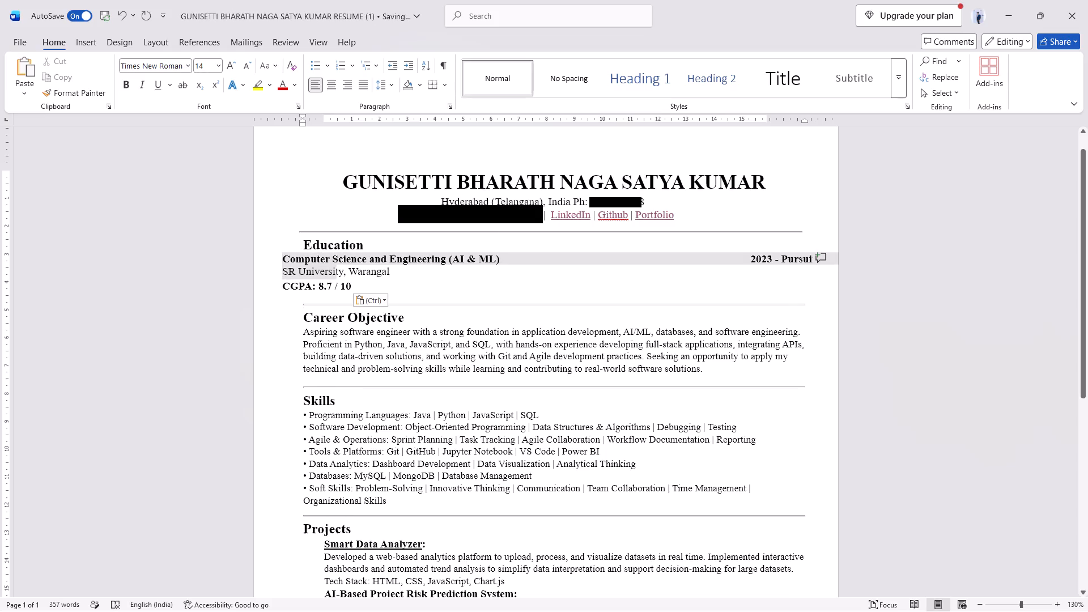
pyautogui.moveTo(335, 272); pyautogui.dragTo(389, 280)
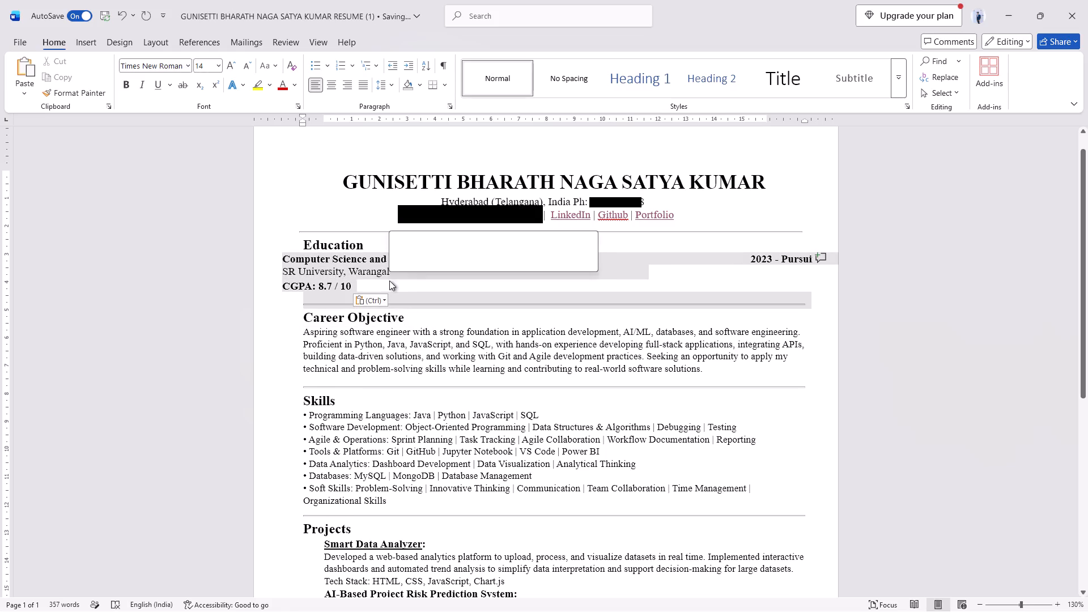
pyautogui.keyDown('ctrl'); pyautogui.scroll(-4, 389, 280); pyautogui.keyUp('ctrl')
pyautogui.keyDown('ctrl'); pyautogui.scroll(-2, 480, 325); pyautogui.keyUp('ctrl')
pyautogui.moveTo(547, 536); pyautogui.dragTo(463, 362)
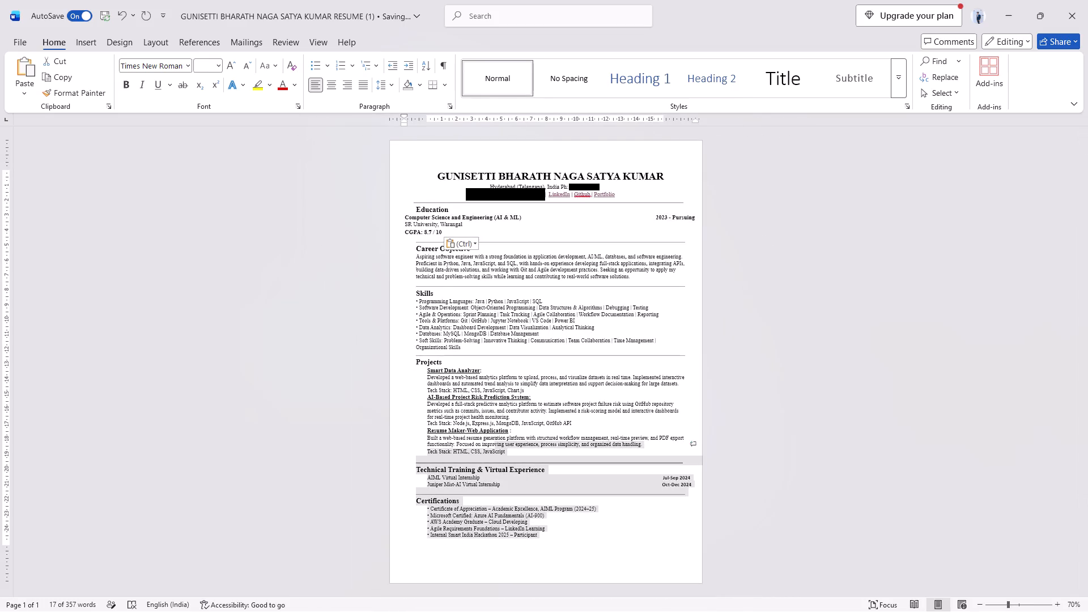
pyautogui.moveTo(463, 362); pyautogui.dragTo(437, 126)
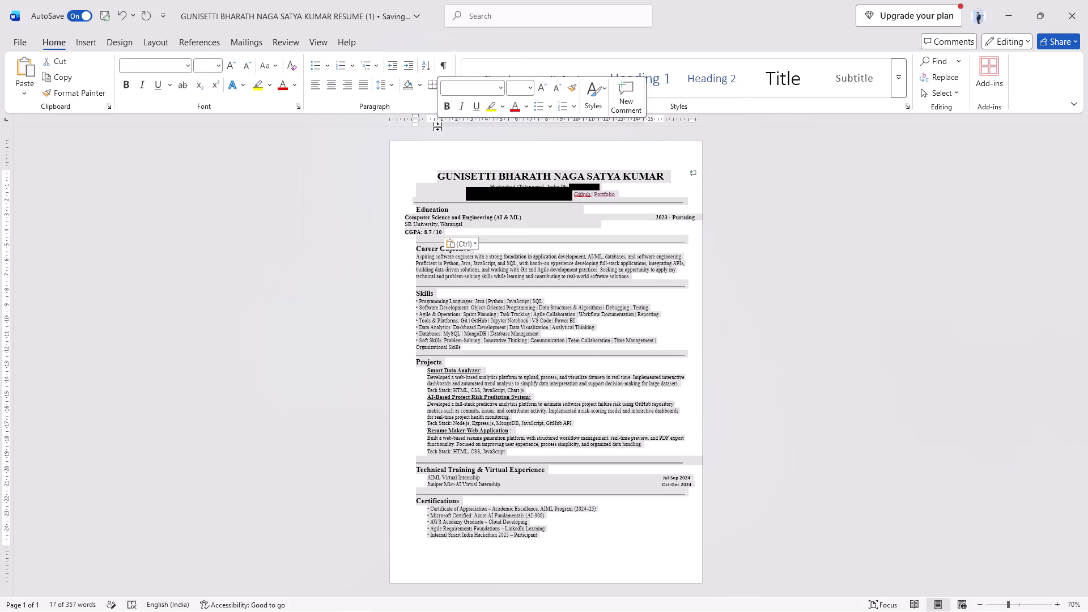
pyautogui.click(418, 115)
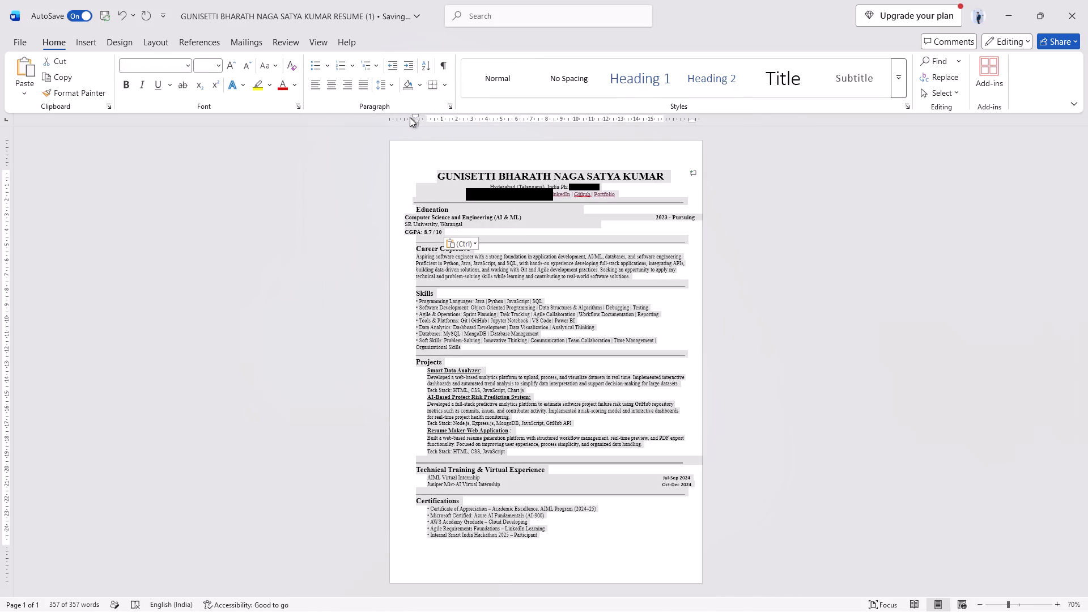
pyautogui.click(418, 117)
pyautogui.click(415, 118)
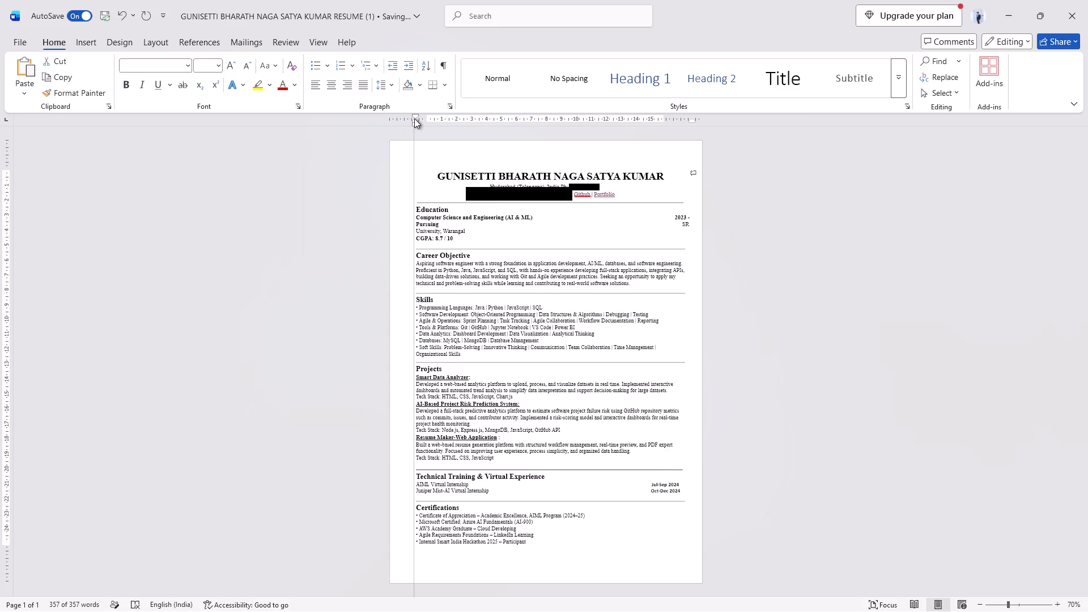
# Remove the excess spacing before "2023 - Pursuing" so the Education date fits on the degree's line within the right margin.
pyautogui.keyDown('ctrl'); pyautogui.scroll(3, 675, 222); pyautogui.keyUp('ctrl')
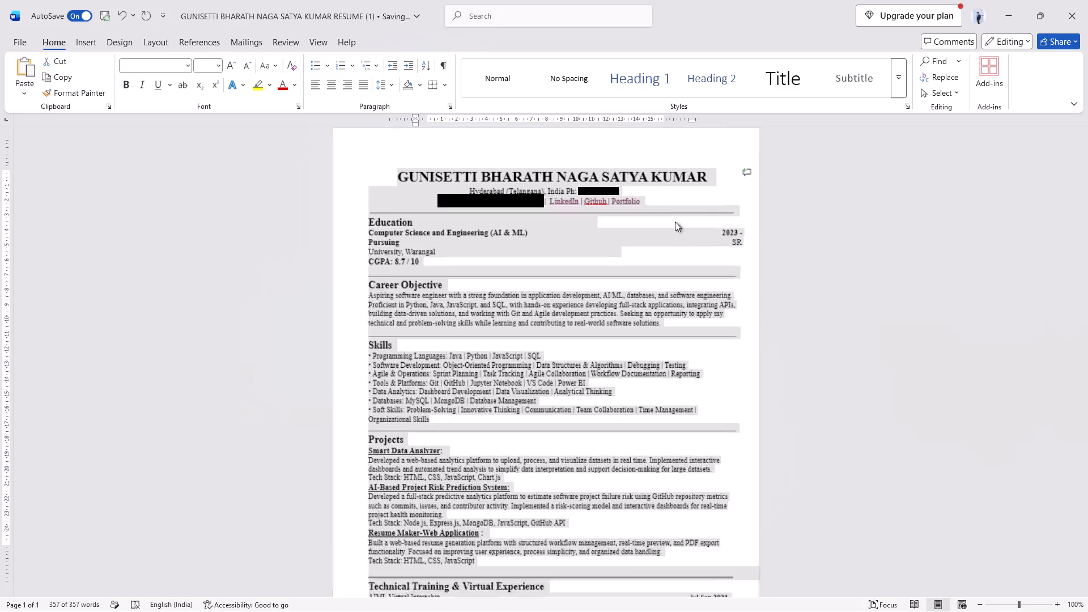
pyautogui.click(727, 237)
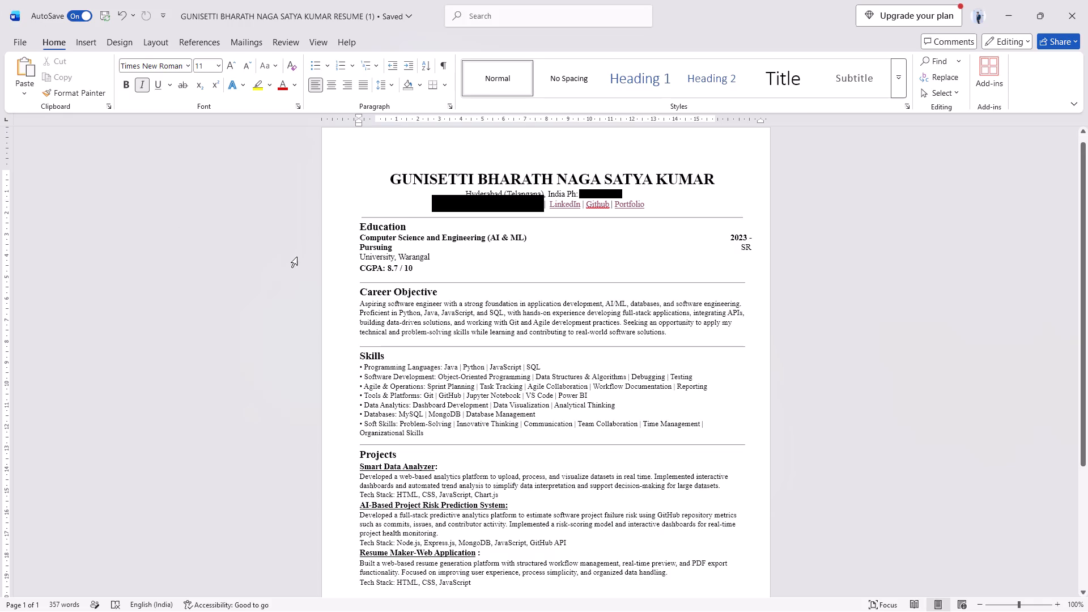
pyautogui.click(731, 238)
pyautogui.press('BackSpace')
pyautogui.press('BackSpace')
pyautogui.press('BackSpace')
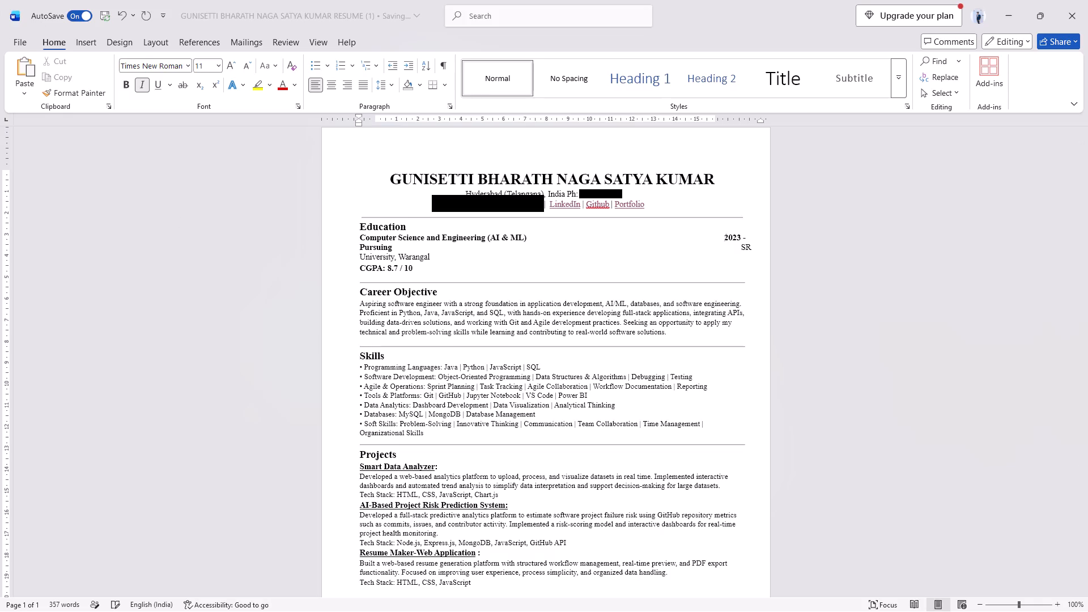
pyautogui.press('BackSpace')
pyautogui.press('BackSpace')
pyautogui.press('BackSpace')
pyautogui.press('BackSpace')
pyautogui.press('BackSpace')
pyautogui.press('BackSpace')
pyautogui.press('BackSpace')
pyautogui.press('BackSpace')
pyautogui.press('BackSpace')
pyautogui.press('BackSpace')
pyautogui.press('BackSpace')
pyautogui.press('BackSpace')
pyautogui.press('BackSpace')
pyautogui.press('BackSpace')
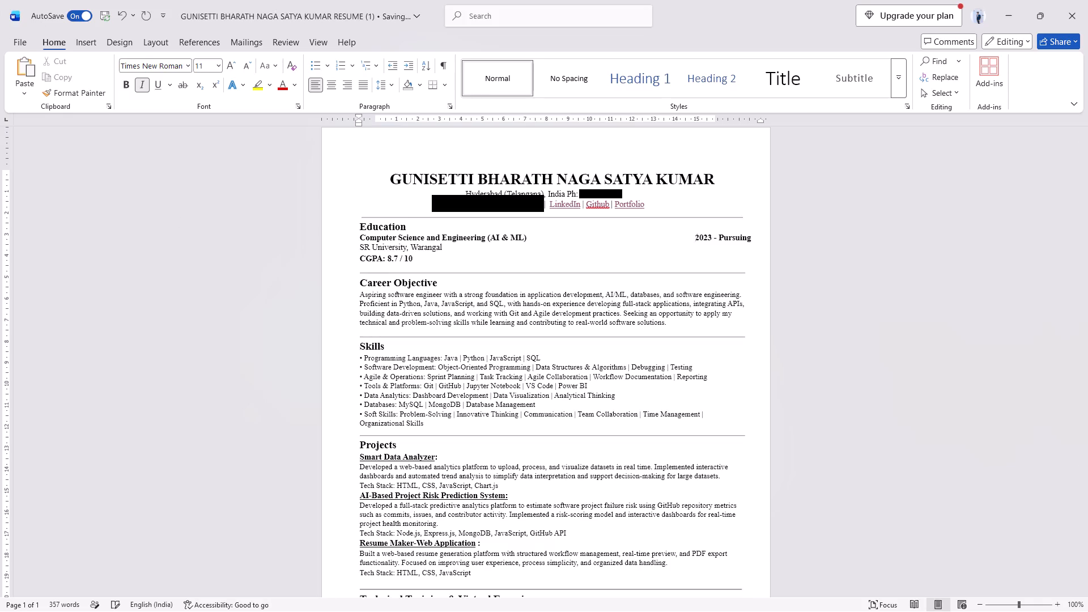
pyautogui.press('BackSpace')
pyautogui.press('BackSpace')
pyautogui.press('BackSpace')
pyautogui.press('BackSpace')
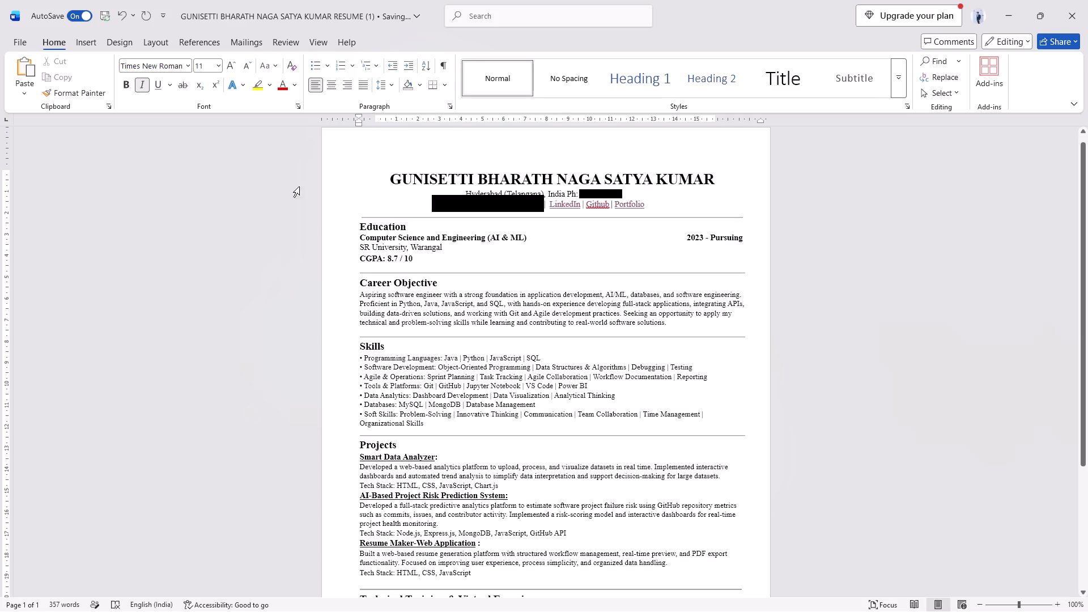
# Centre the name, location and contact link lines in the resume header.
pyautogui.moveTo(392, 173); pyautogui.dragTo(513, 173)
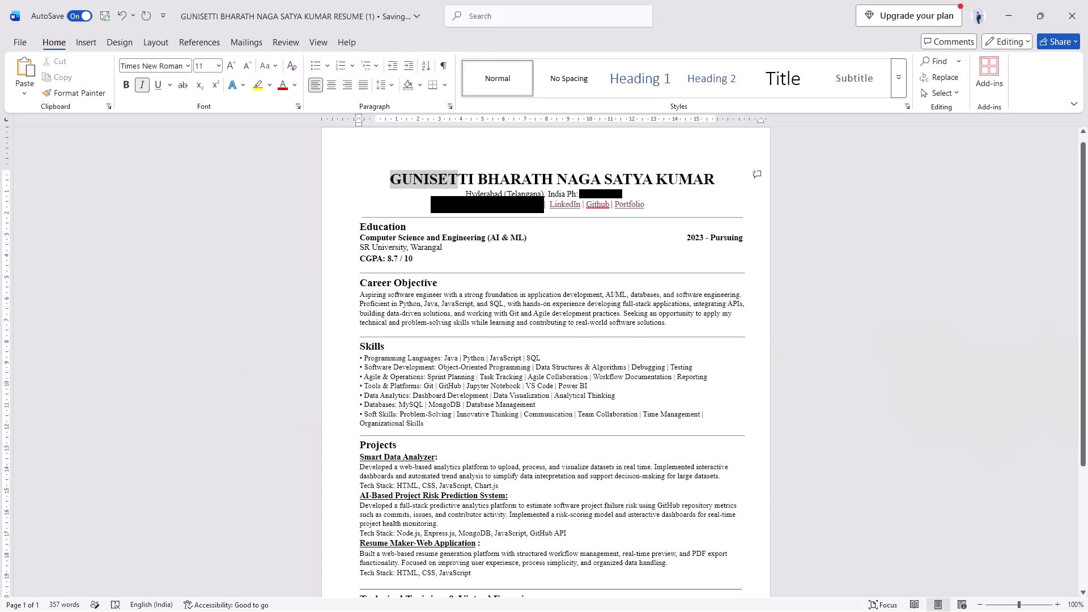
pyautogui.moveTo(513, 173); pyautogui.dragTo(641, 200)
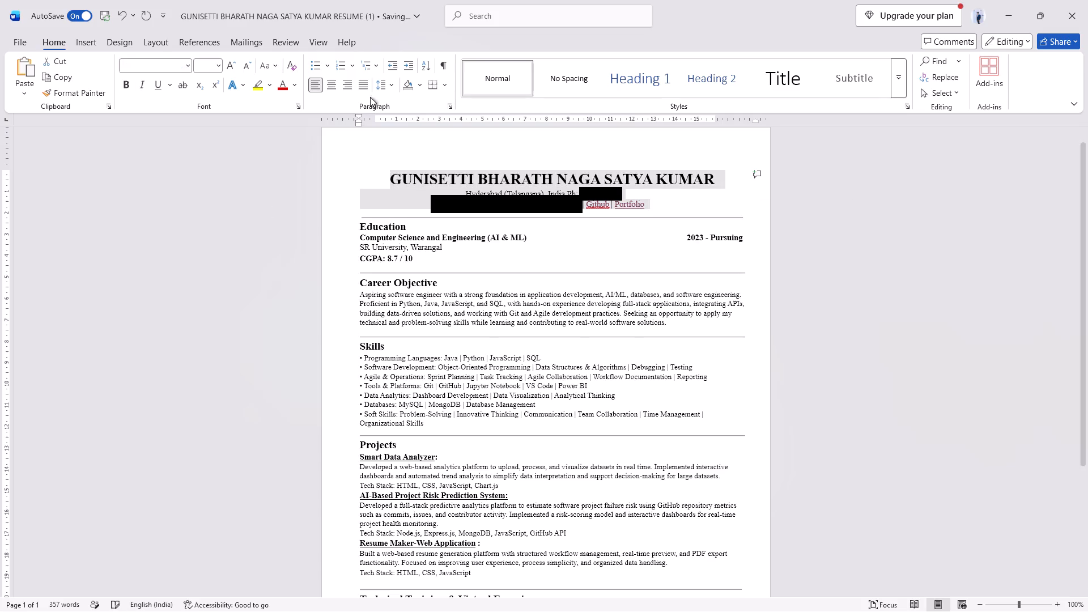
pyautogui.click(336, 90)
# Reduce the page's top margin slightly to move the resume content up.
pyautogui.scroll(6, 478, 267)
pyautogui.moveTo(6, 180); pyautogui.dragTo(5, 175)
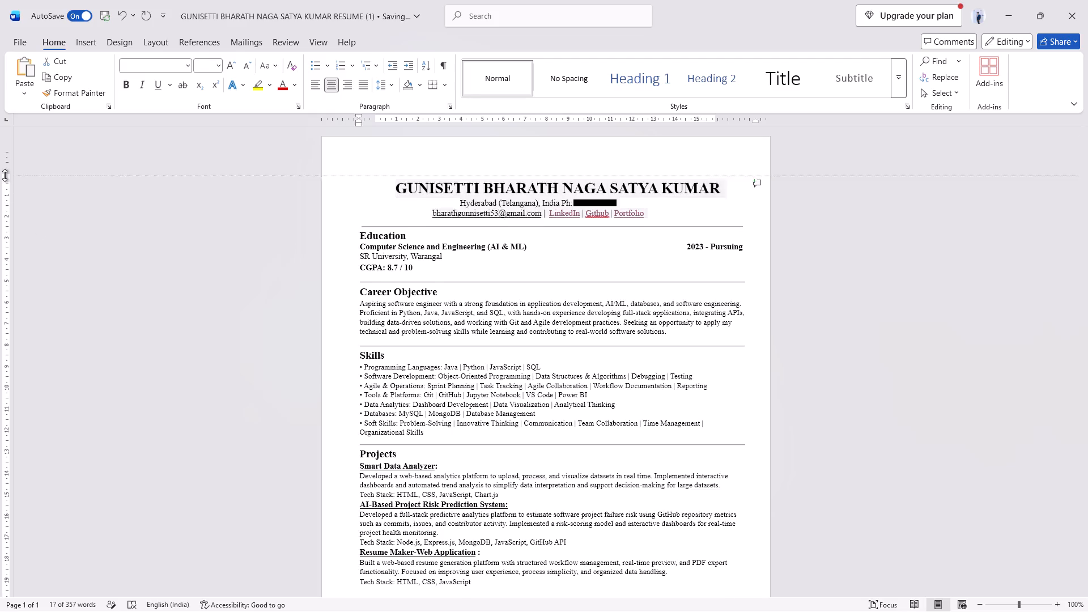
pyautogui.moveTo(5, 175); pyautogui.dragTo(3, 169)
pyautogui.click(455, 304)
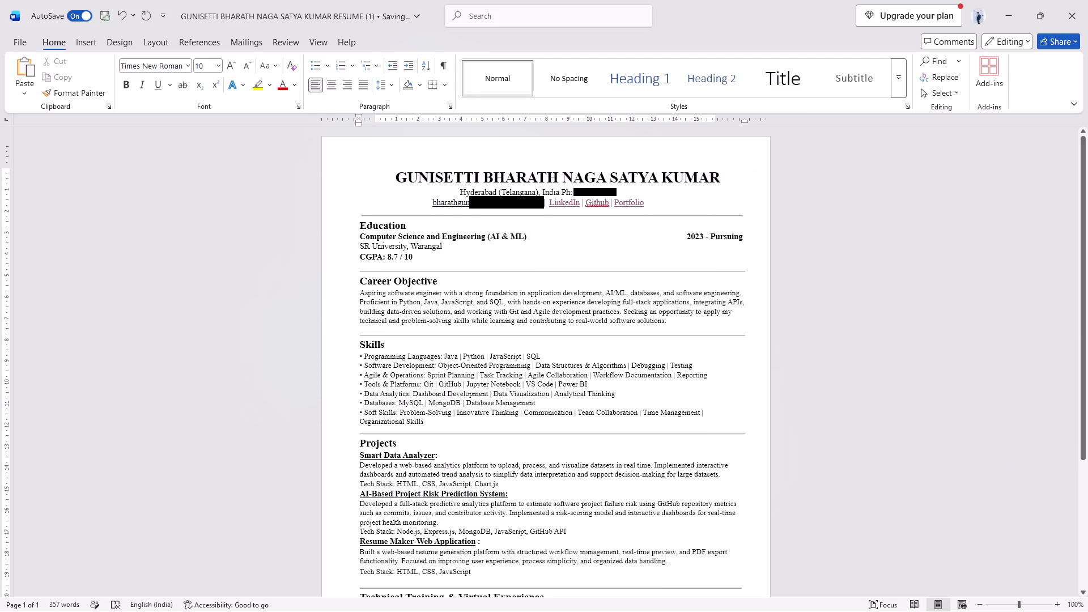
# Set the CGPA in the Education section to 8.2 / 10.
pyautogui.scroll(-2, 497, 321)
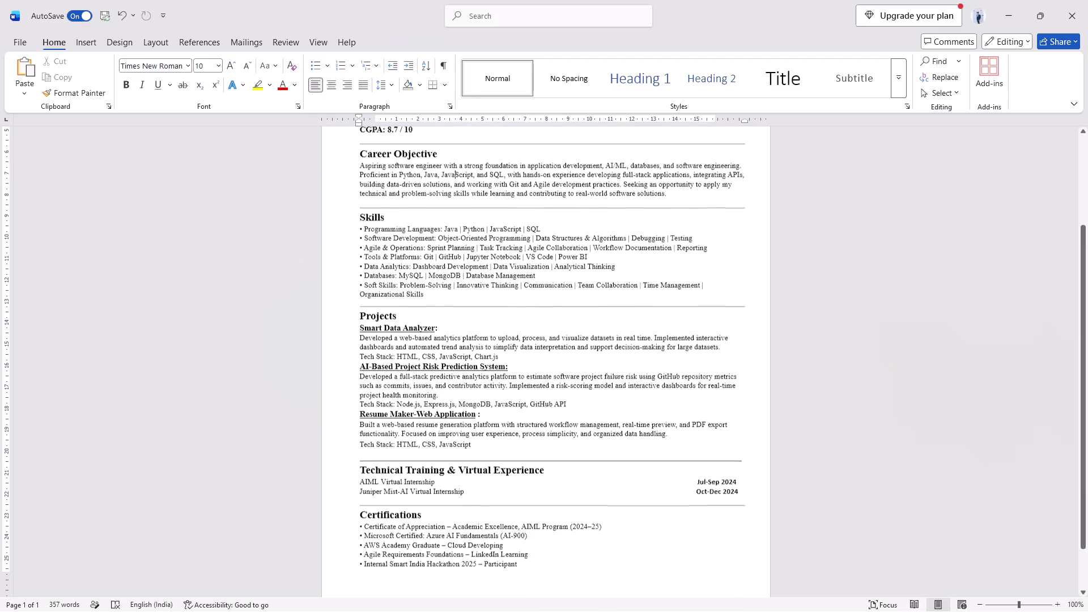
pyautogui.scroll(4, 419, 262)
pyautogui.click(396, 259)
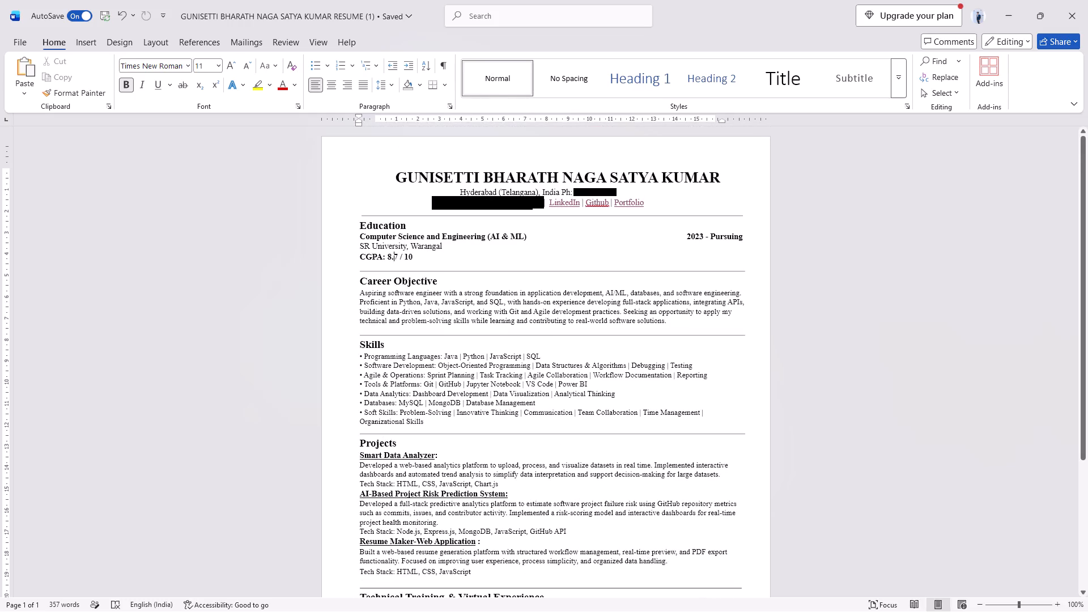
pyautogui.press('Right')
pyautogui.press('BackSpace')
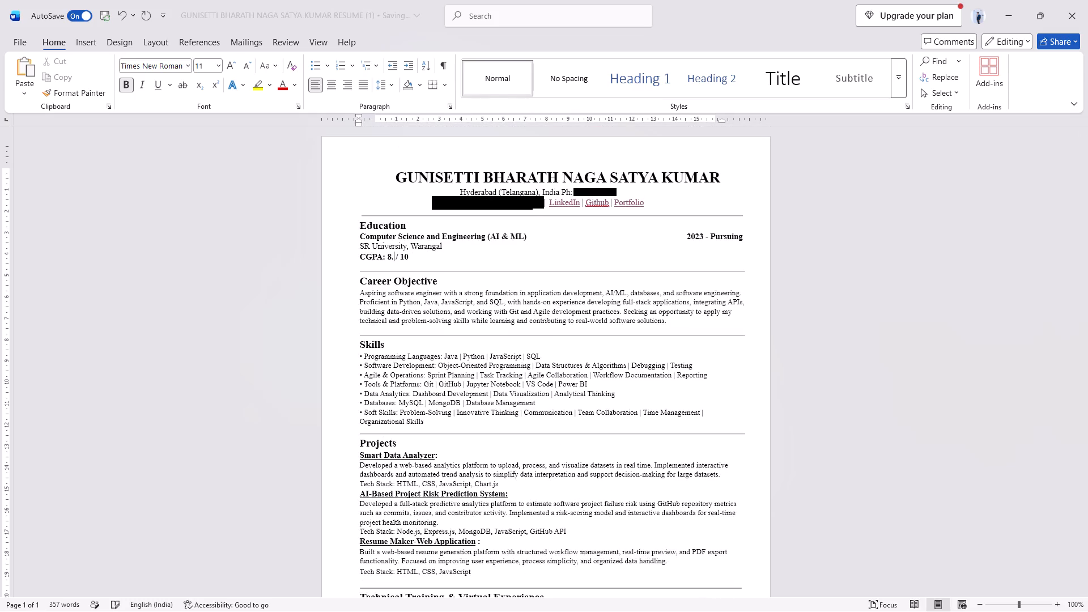
pyautogui.press('2')
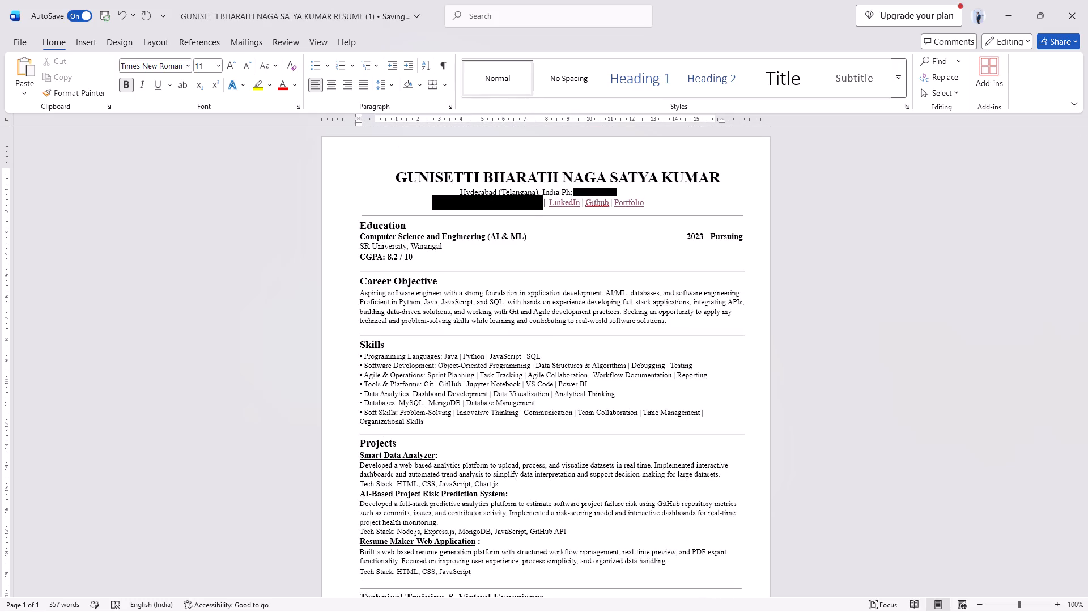
# Replace the Career Objective heading with the underlined CAREER OBJECTIVE heading copied from the Accenture resume, keeping the paragraph on the line below.
pyautogui.scroll(-4, 406, 271)
pyautogui.scroll(4, 406, 271)
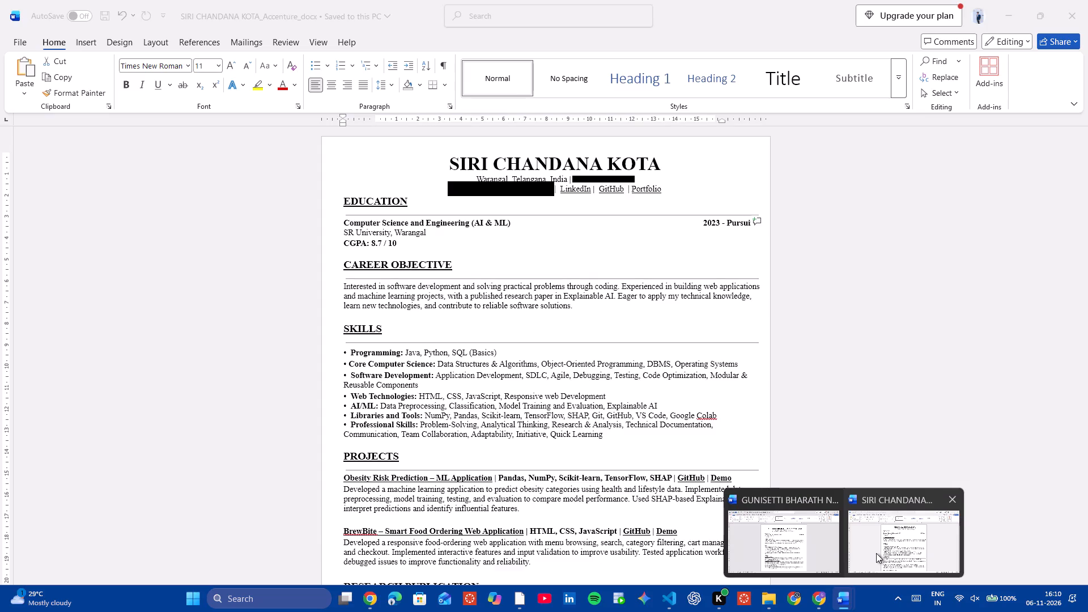
pyautogui.click(876, 553)
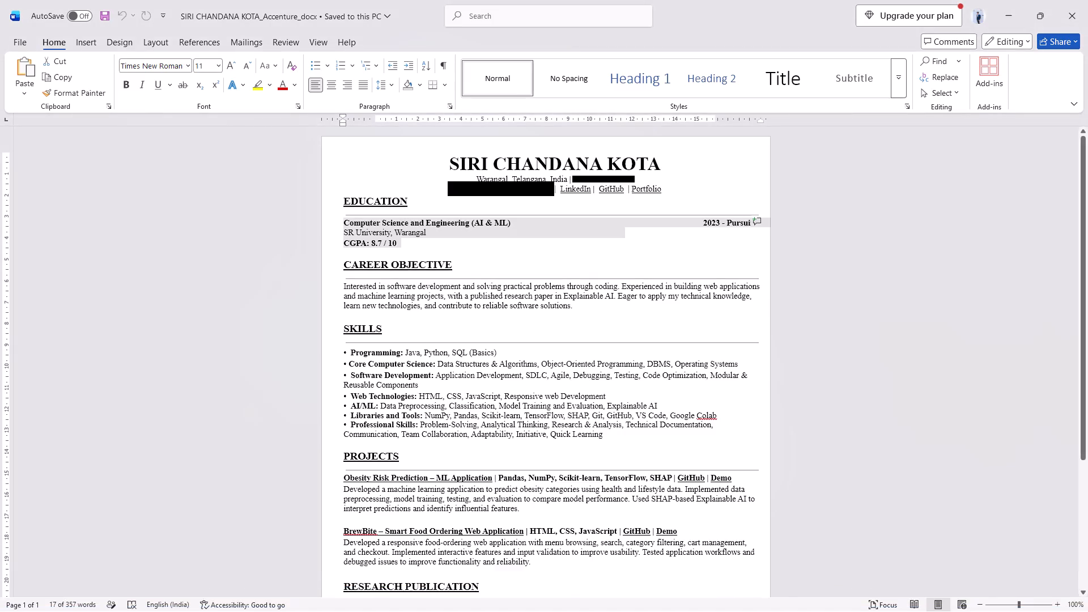
pyautogui.moveTo(459, 265); pyautogui.dragTo(318, 266)
pyautogui.hotkey('ctrl', 'c')
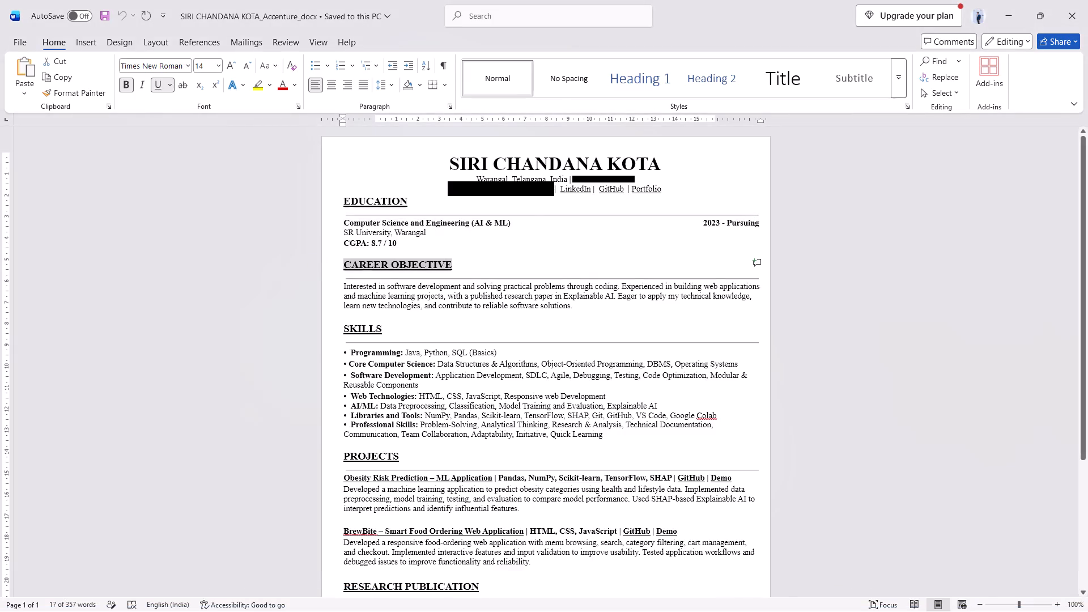
pyautogui.click(809, 555)
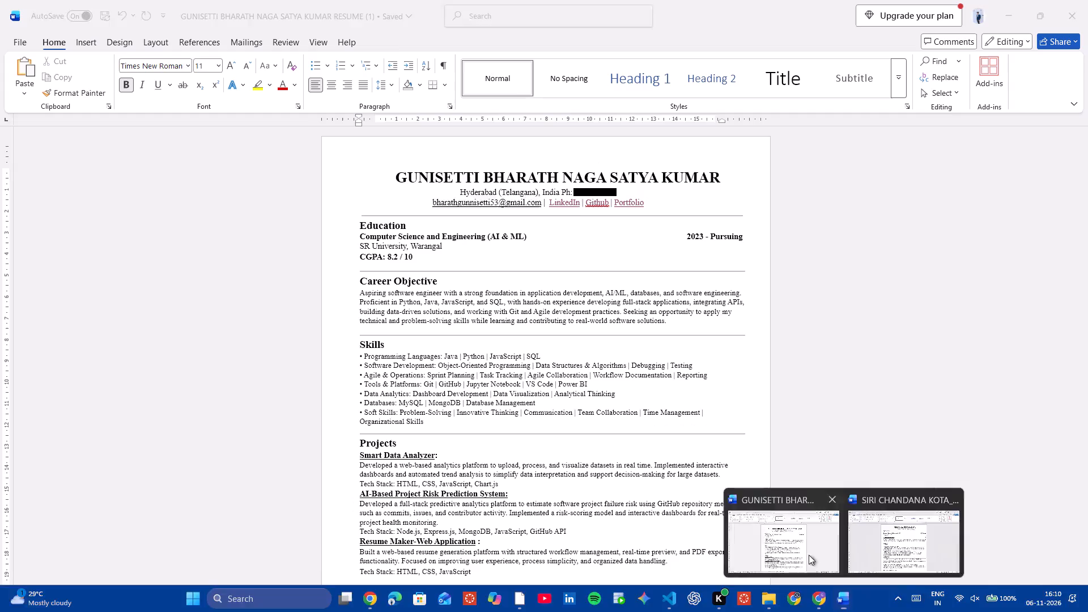
pyautogui.moveTo(436, 279); pyautogui.dragTo(358, 281)
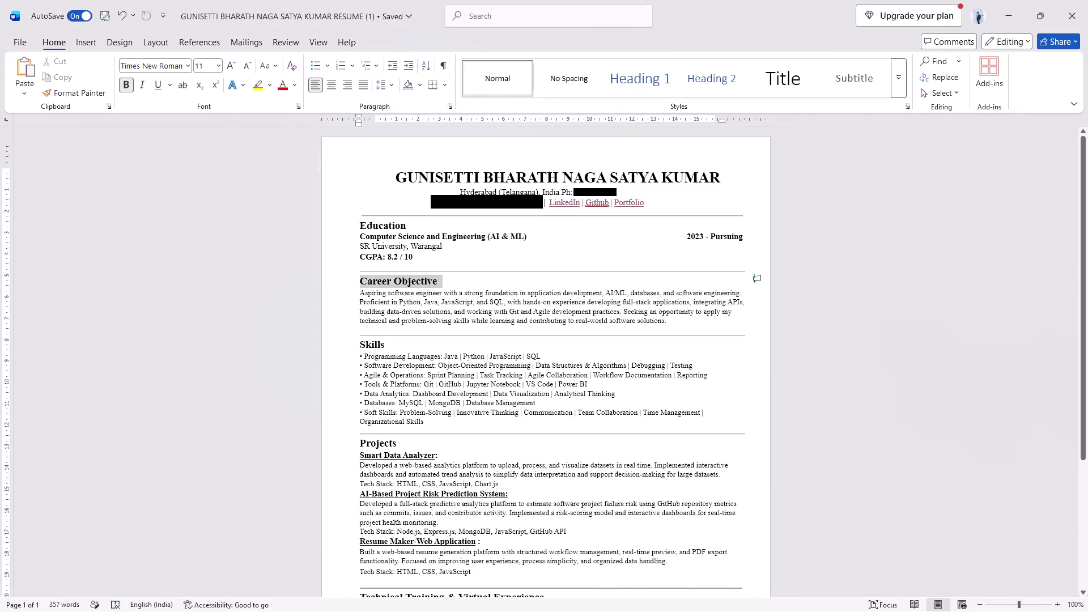
pyautogui.moveTo(358, 281); pyautogui.dragTo(357, 281)
pyautogui.hotkey('ctrl', 'v')
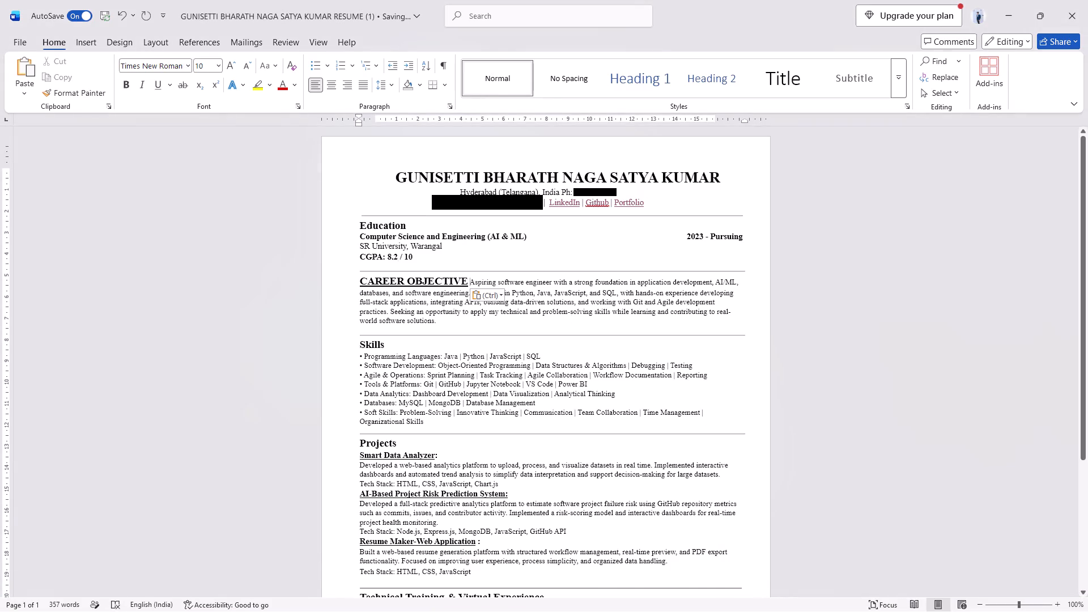
pyautogui.press('Return')
pyautogui.scroll(1, 489, 271)
pyautogui.press('Return')
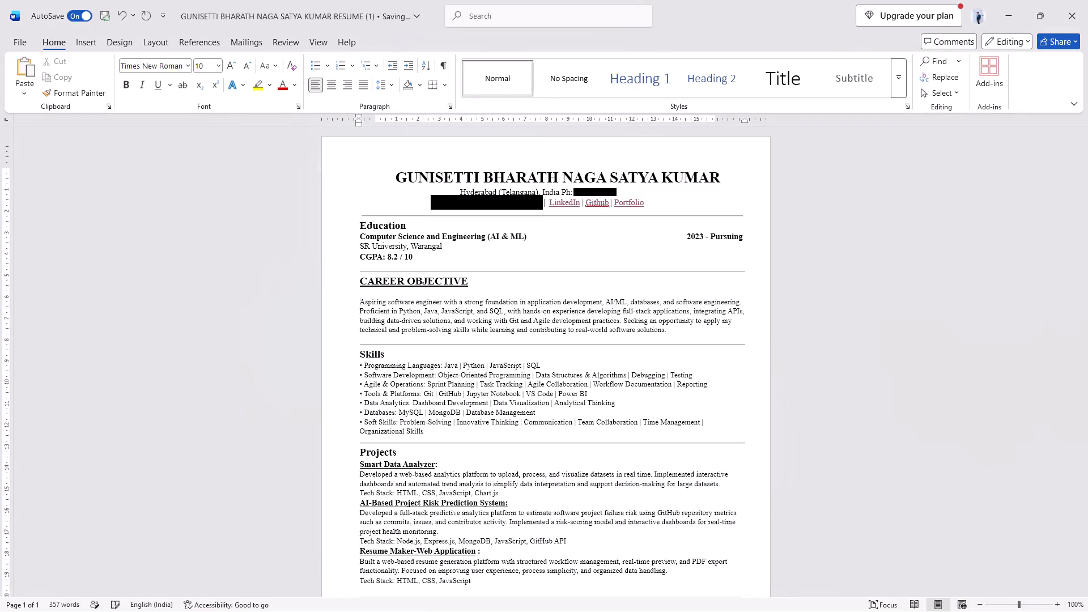
pyautogui.scroll(1, 489, 271)
pyautogui.press('BackSpace')
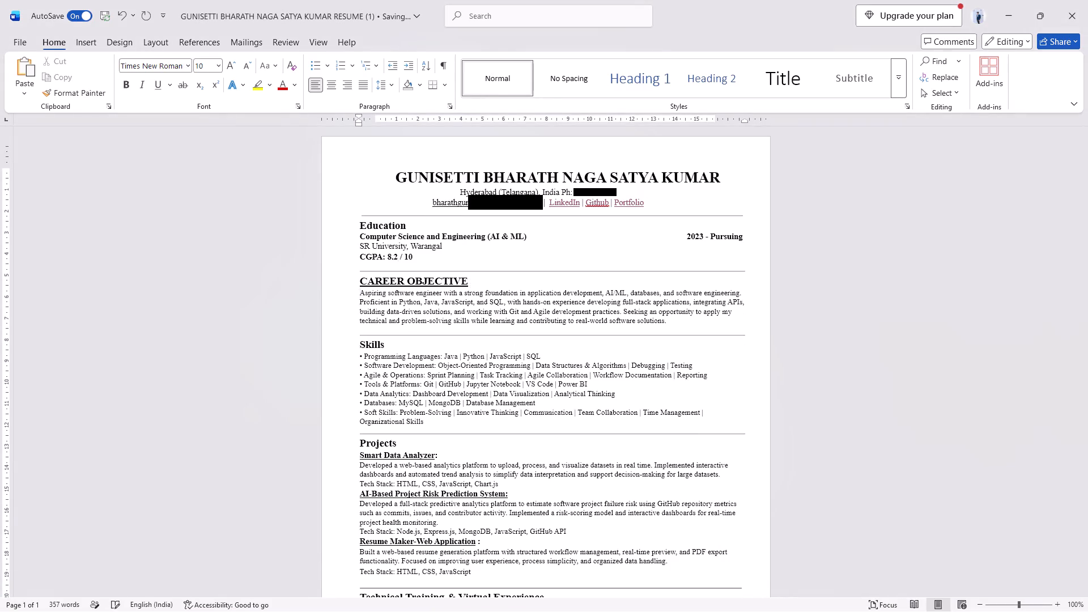
# Move the divider line from above the CAREER OBJECTIVE heading to a new line directly below it.
pyautogui.click(726, 271)
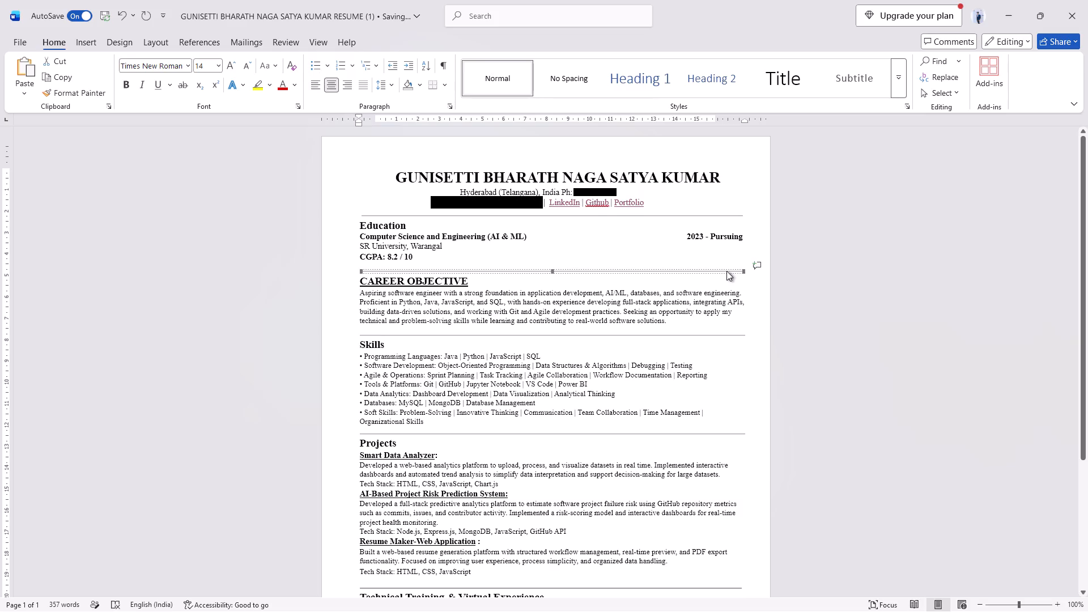
pyautogui.hotkey('ctrl', 'c')
pyautogui.press('BackSpace')
pyautogui.press('BackSpace')
pyautogui.click(554, 283)
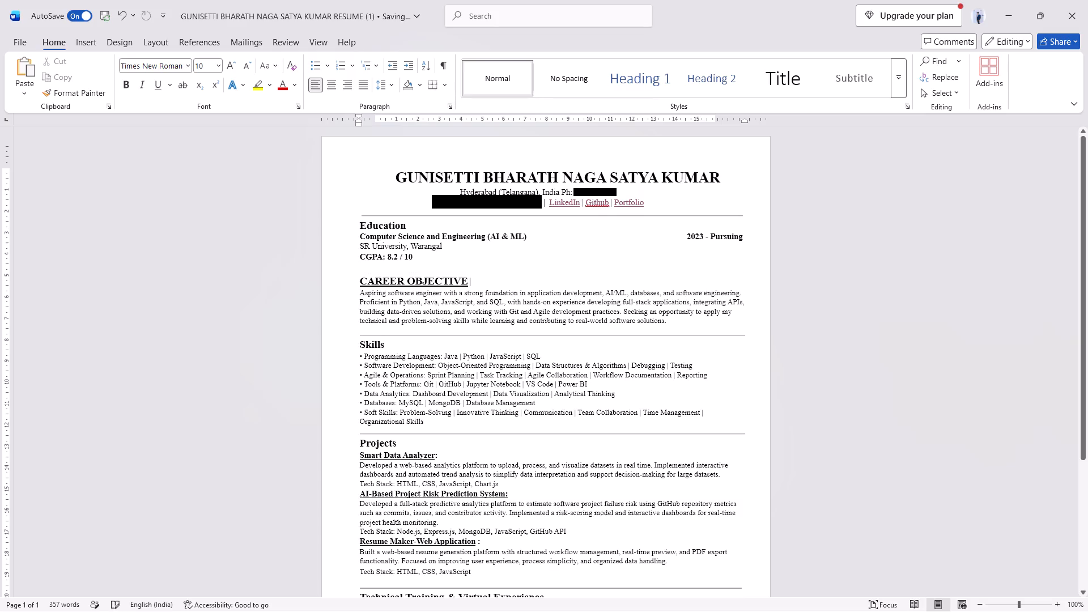
pyautogui.press('Return')
pyautogui.hotkey('ctrl', 'v')
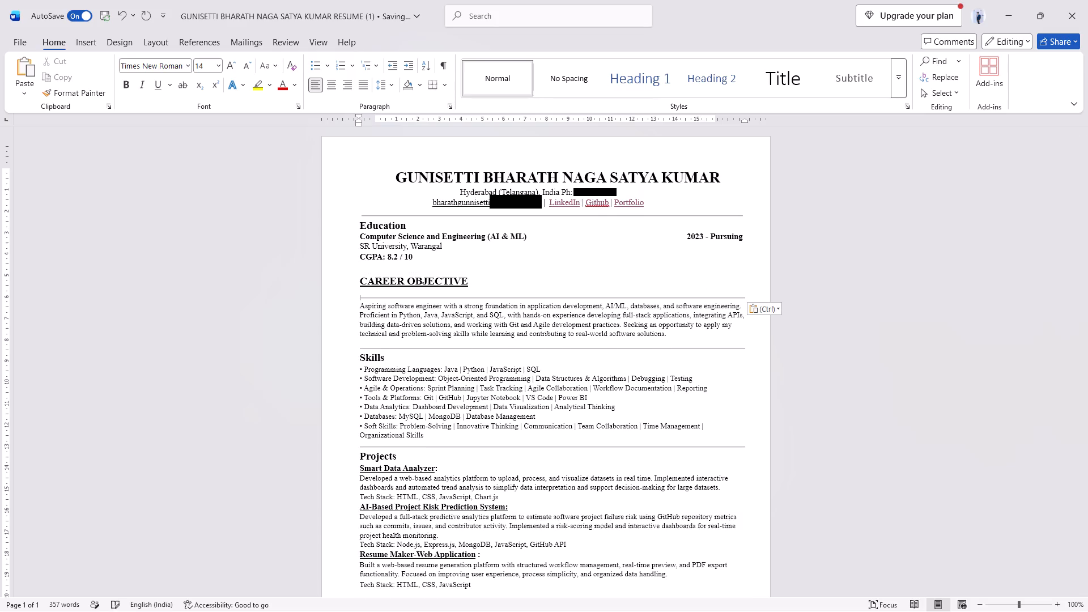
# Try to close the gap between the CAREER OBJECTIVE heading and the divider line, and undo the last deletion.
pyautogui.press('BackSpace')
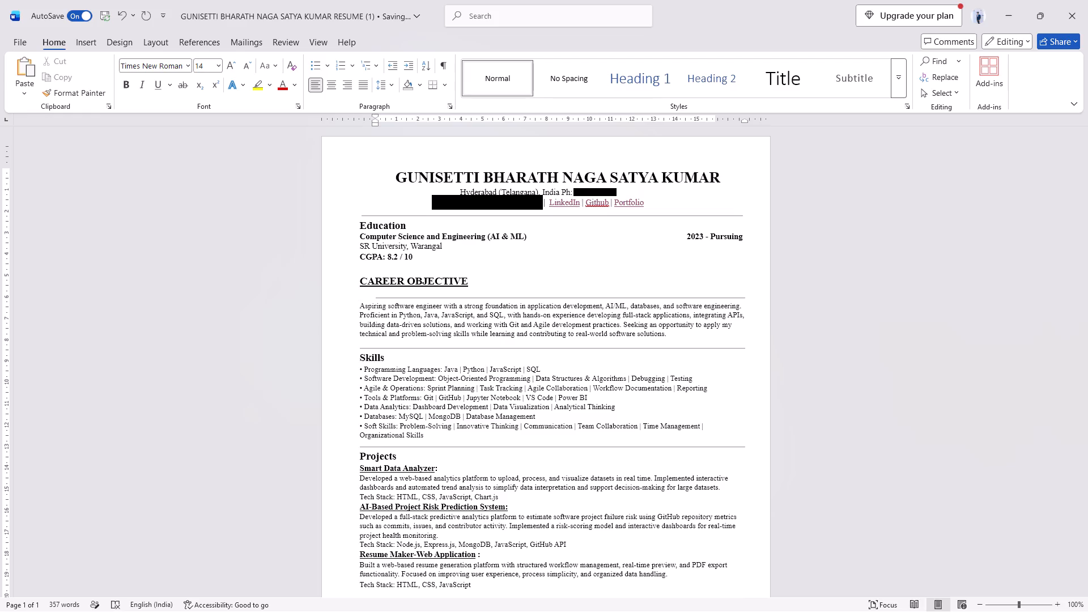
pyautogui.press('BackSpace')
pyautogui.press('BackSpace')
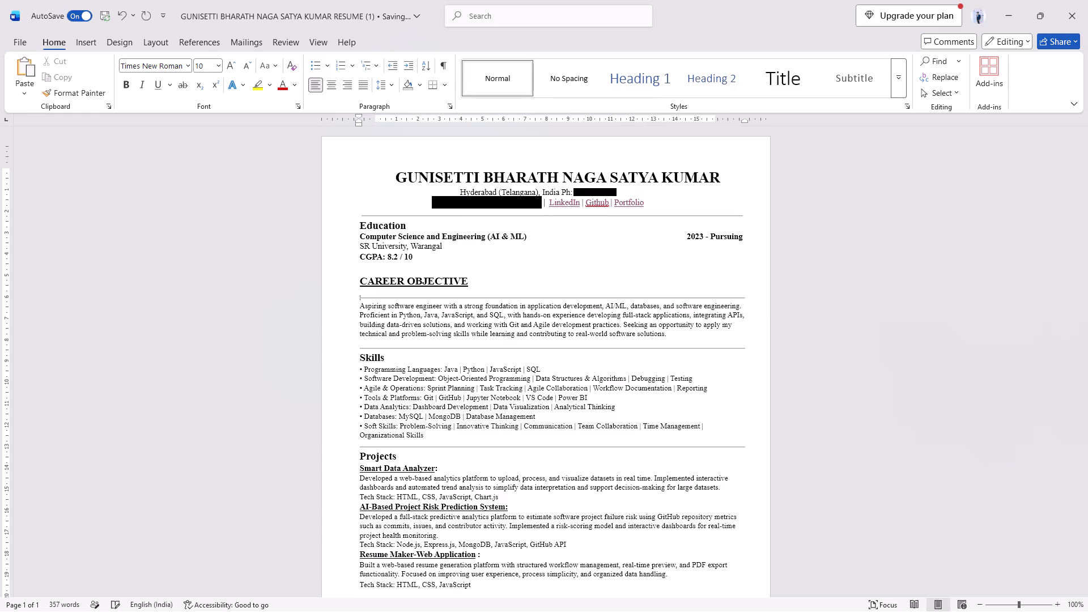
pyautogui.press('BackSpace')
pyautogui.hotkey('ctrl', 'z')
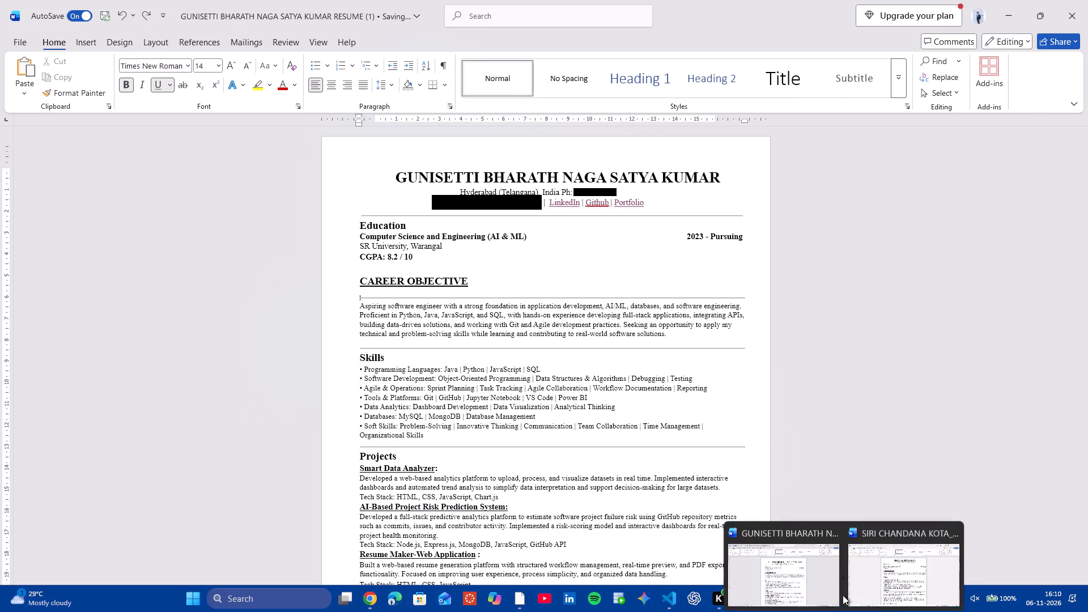
# Switch to the Accenture resume and copy its entire content, from the name heading through the last certification.
pyautogui.click(796, 542)
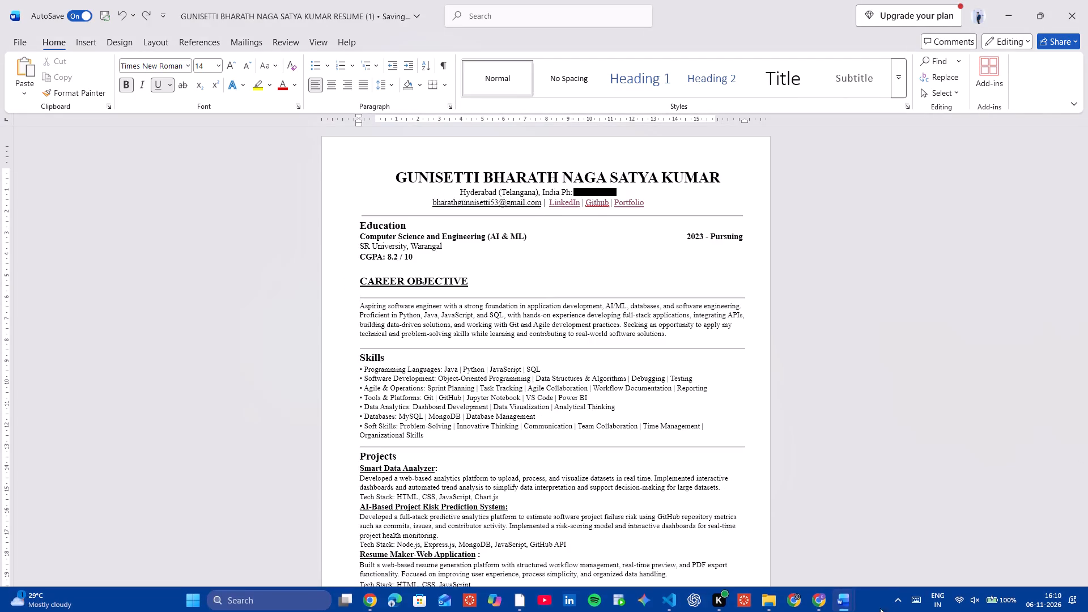
pyautogui.click(892, 554)
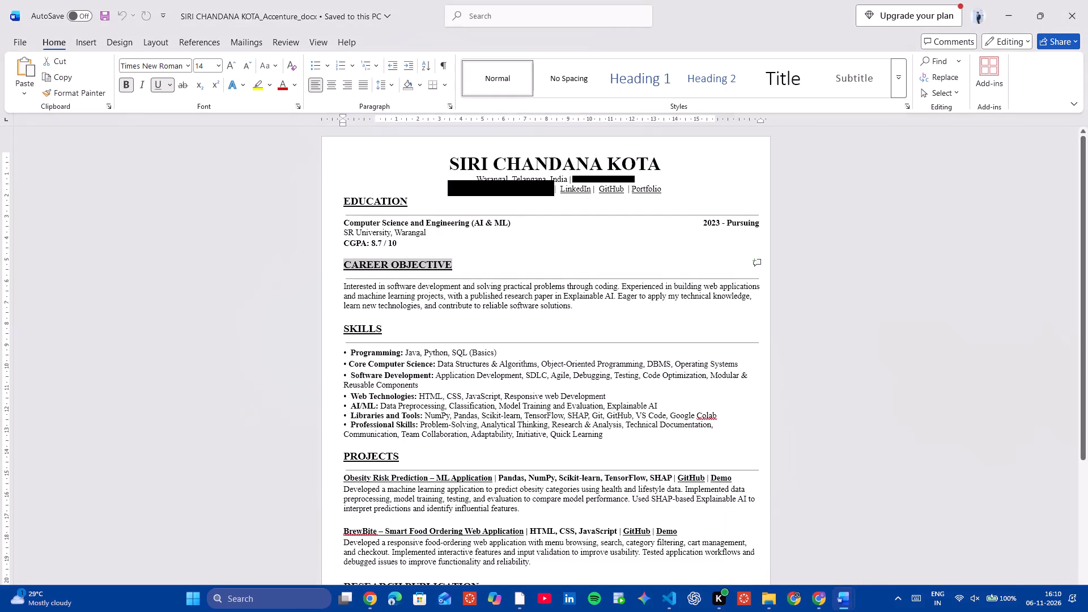
pyautogui.click(497, 345)
pyautogui.scroll(-3, 497, 345)
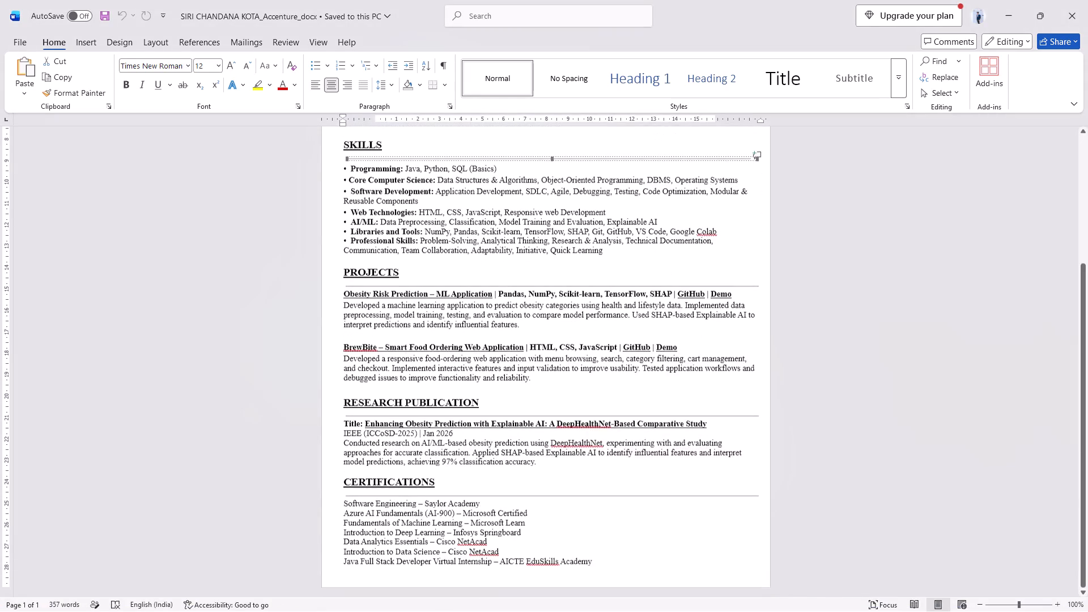
pyautogui.scroll(10, 500, 351)
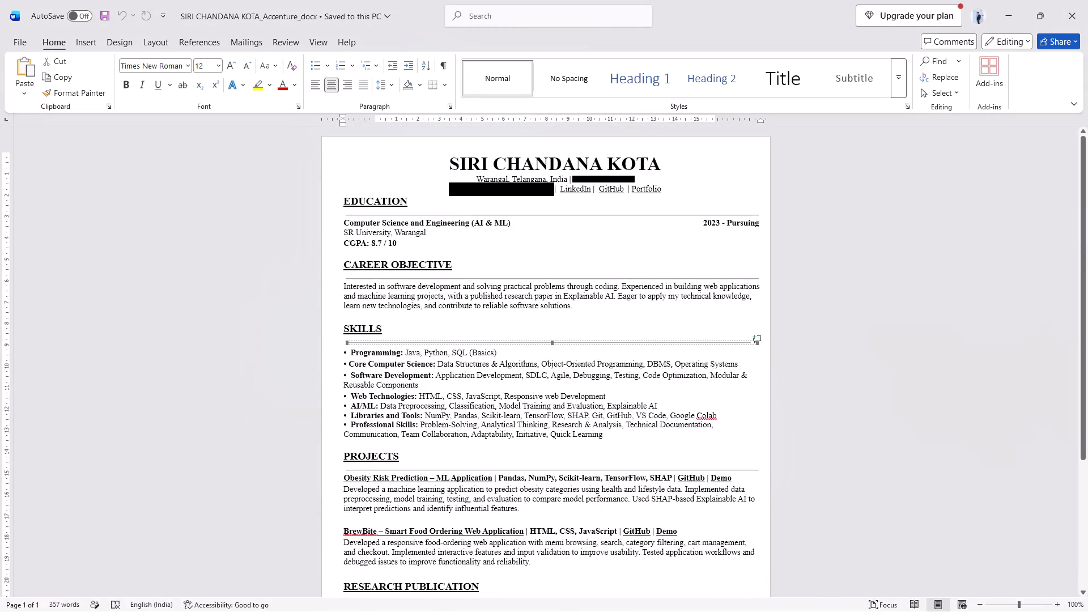
pyautogui.moveTo(447, 158); pyautogui.dragTo(669, 575)
pyautogui.scroll(-3, 662, 538)
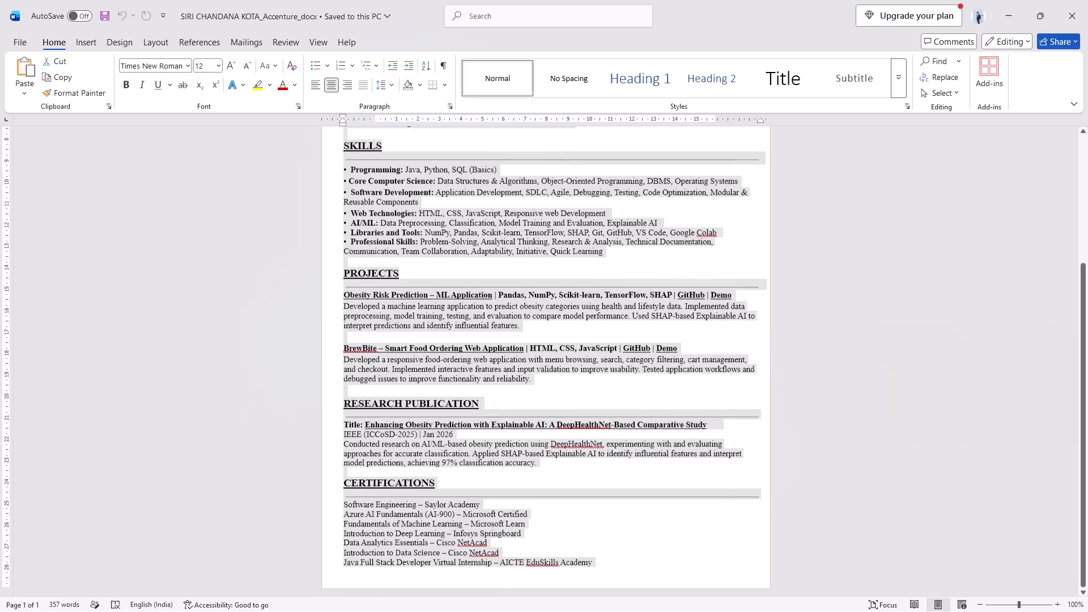
pyautogui.moveTo(669, 575); pyautogui.dragTo(669, 583)
pyautogui.hotkey('ctrl', 'c')
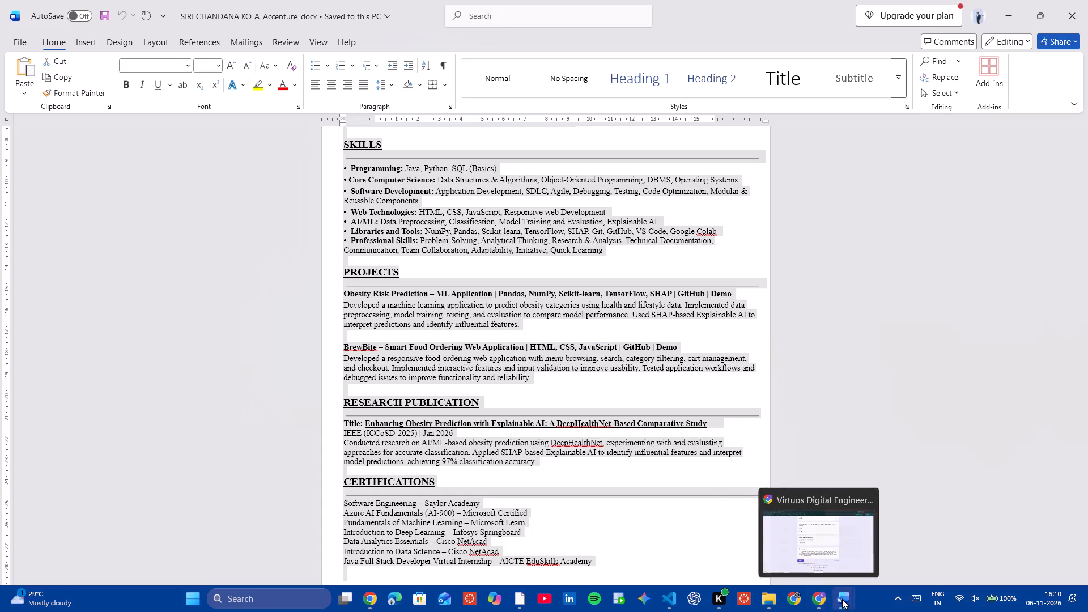
# Paste the copied Accenture resume onto a new page after the Certifications section of the resume being edited.
pyautogui.click(806, 540)
pyautogui.scroll(-10, 667, 496)
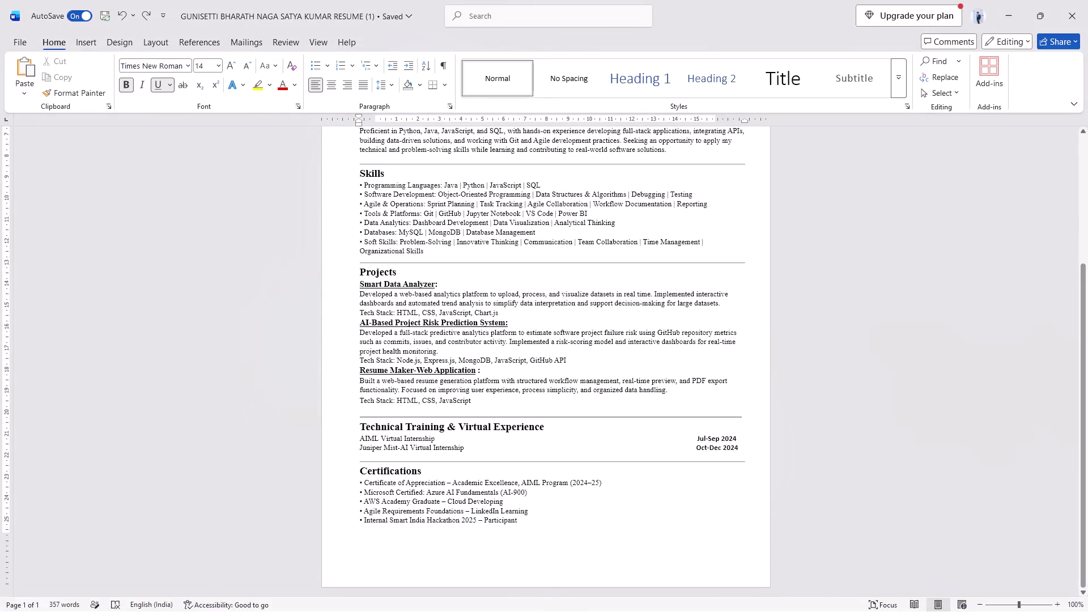
pyautogui.click(550, 541)
pyautogui.press('Return')
pyautogui.press('Return')
pyautogui.press('Return')
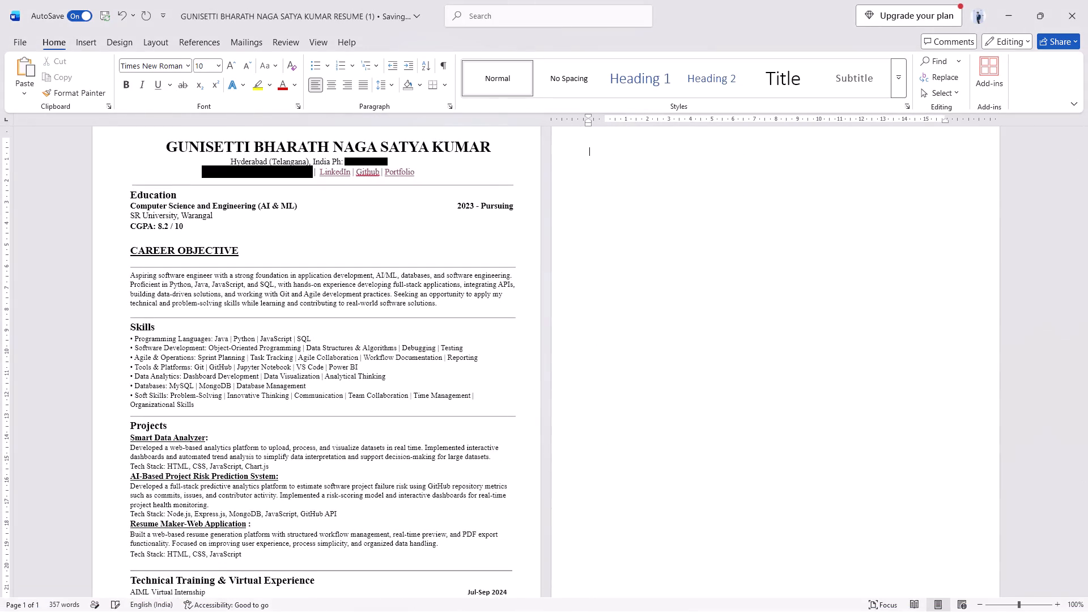
pyautogui.hotkey('ctrl', 'v')
# Rewrite the location in the first page's header as Hyderabad, Telangana, India, without the parentheses around the state.
pyautogui.scroll(8, 573, 537)
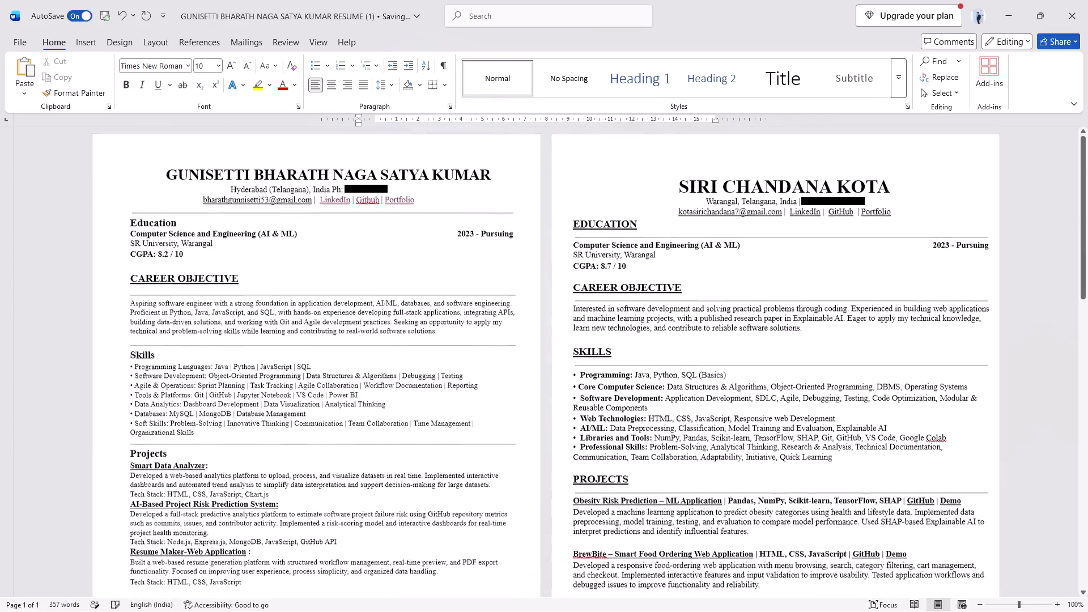
pyautogui.scroll(5, 575, 532)
pyautogui.scroll(1, 558, 192)
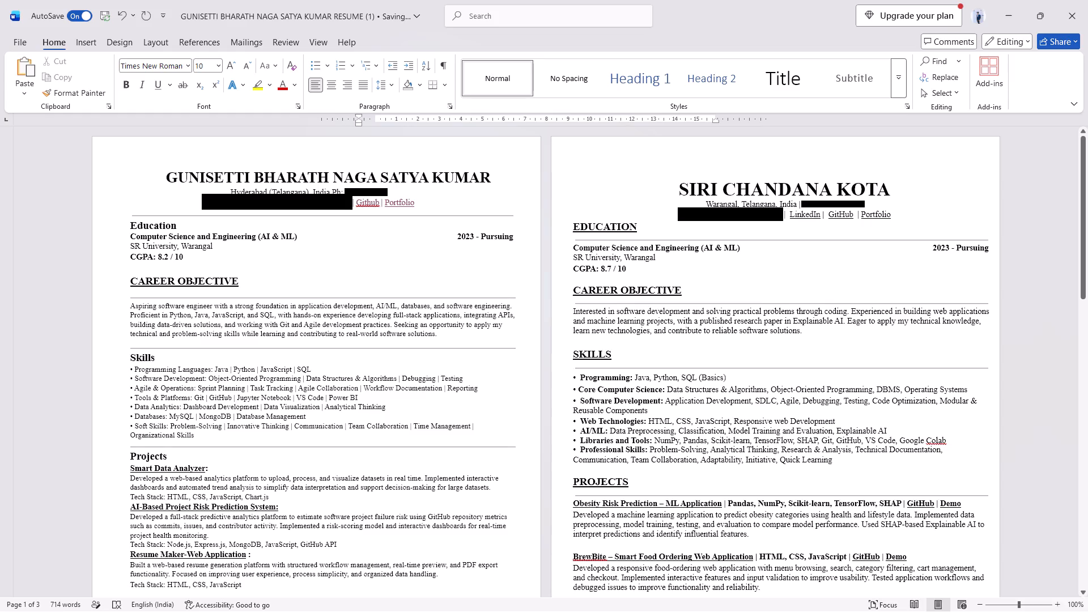
pyautogui.click(270, 193)
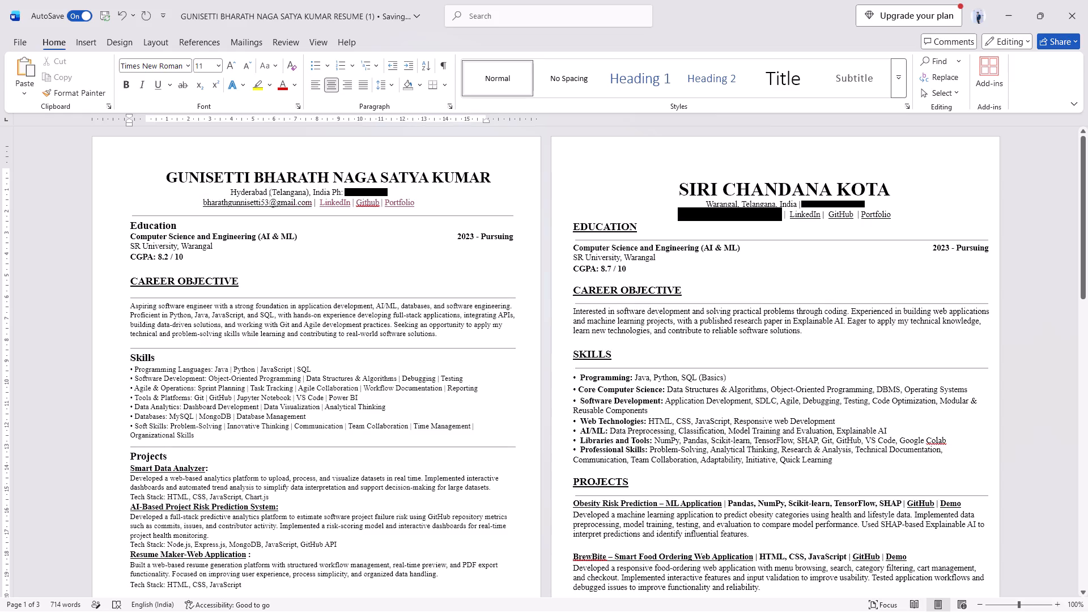
pyautogui.press('Right')
pyautogui.press('BackSpace')
pyautogui.press('BackSpace')
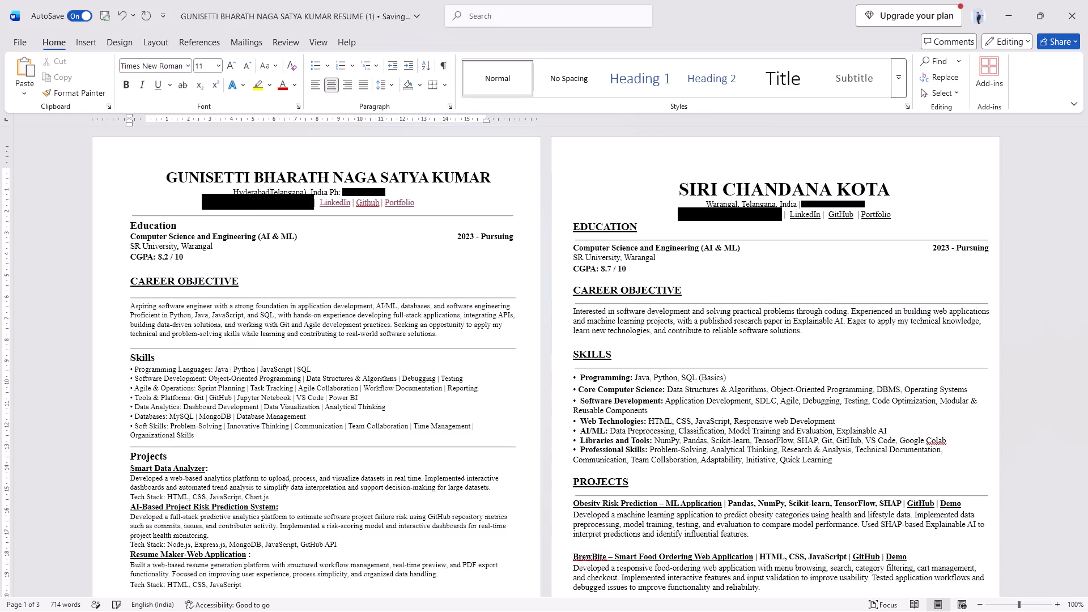
pyautogui.write(',')
pyautogui.press('space')
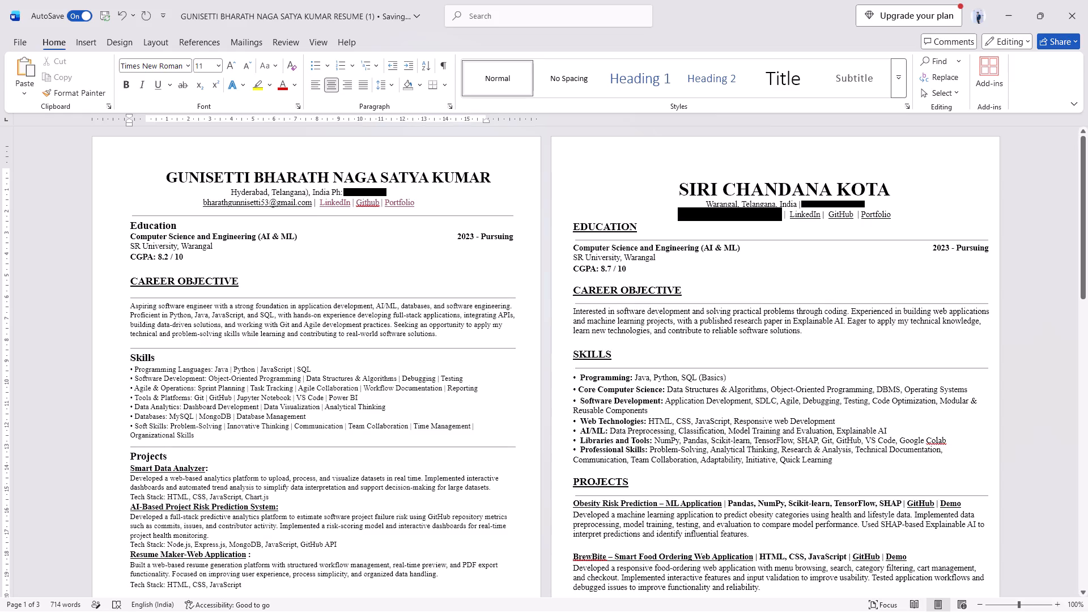
pyautogui.click(309, 192)
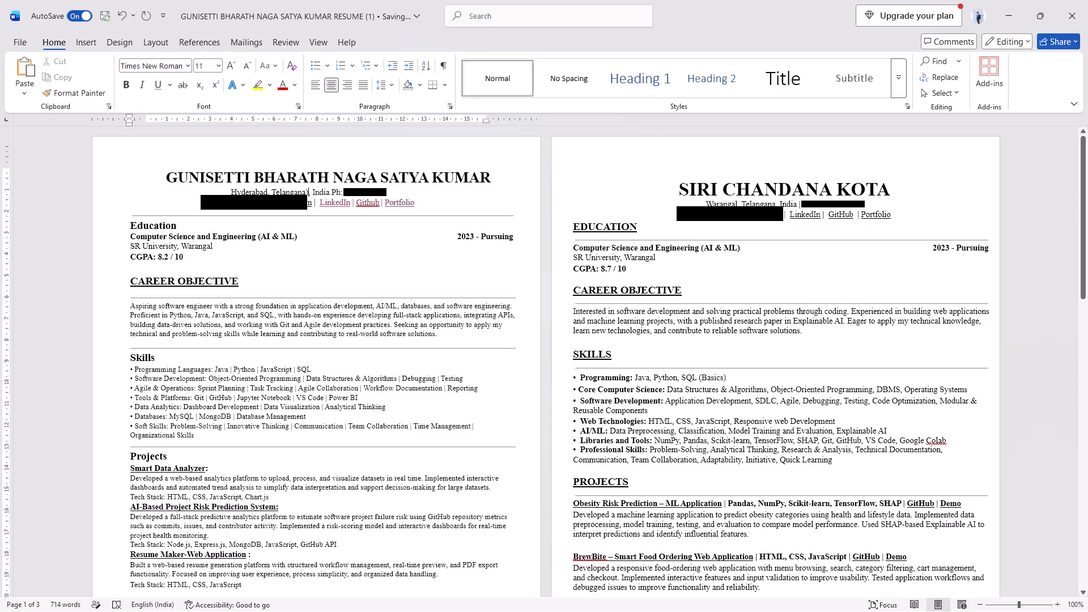
pyautogui.press('BackSpace')
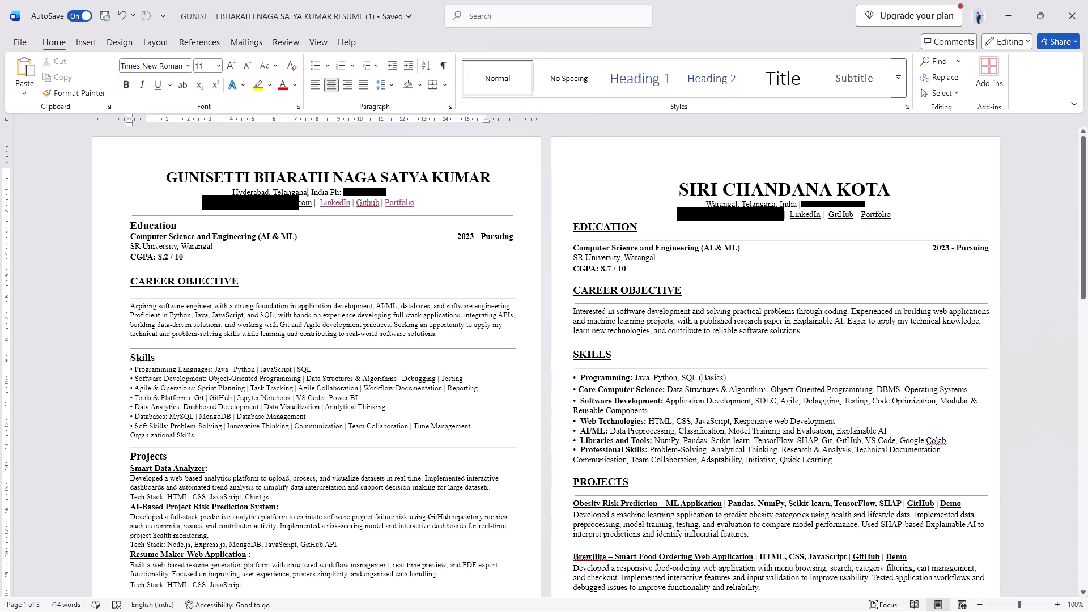
# Replace the Ph: label in the header's location line with a vertical-bar separator and the +91 country code.
pyautogui.click(337, 192)
pyautogui.press('Right')
pyautogui.press('BackSpace')
pyautogui.press('BackSpace')
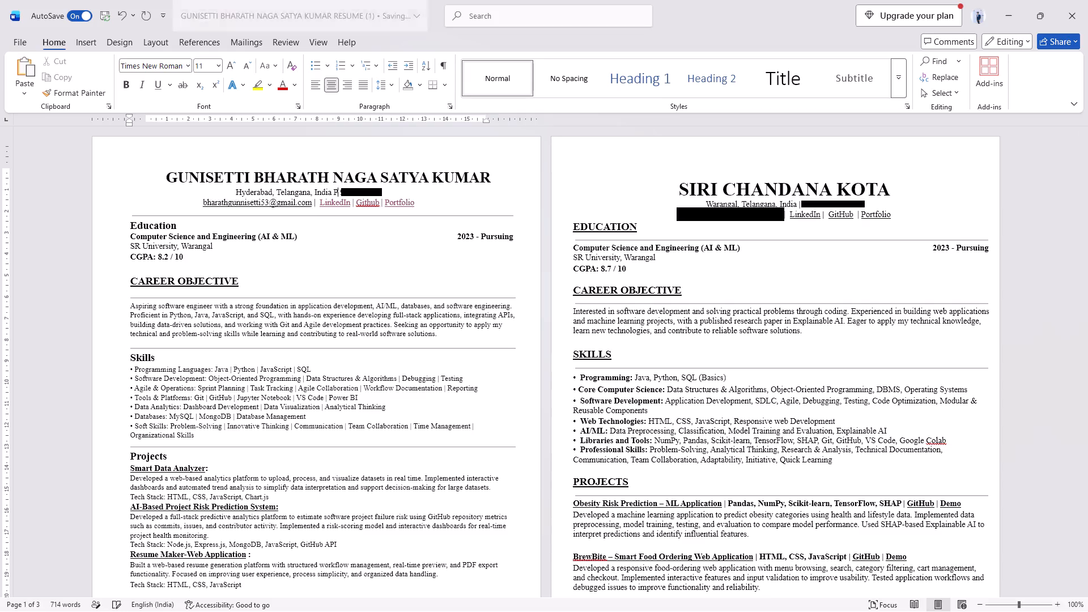
pyautogui.press('BackSpace')
pyautogui.keyDown('ctrl'); pyautogui.scroll(3, 273, 0); pyautogui.keyUp('ctrl')
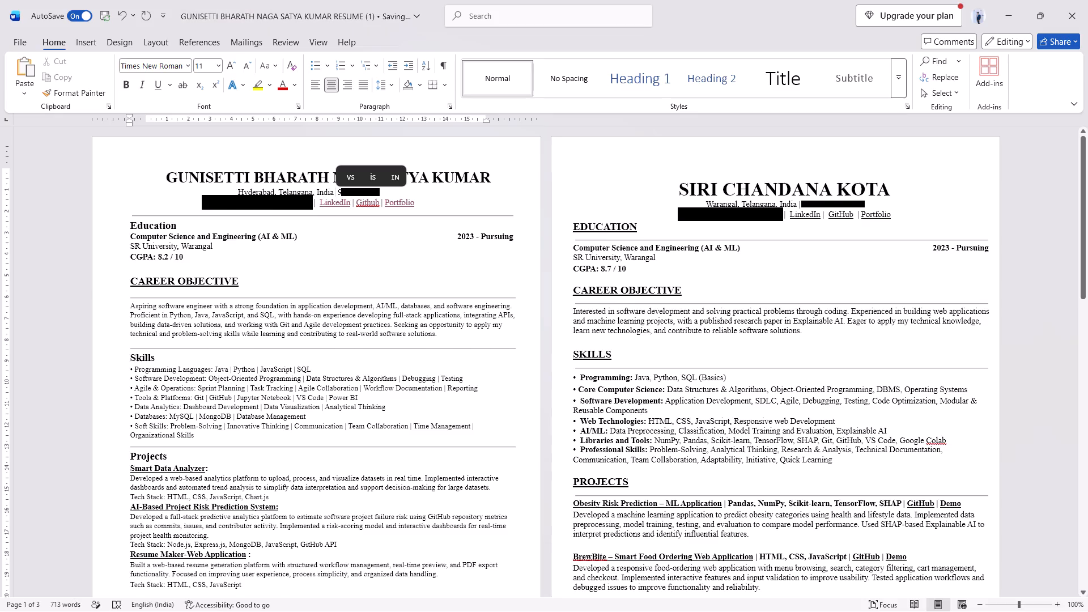
pyautogui.keyDown('ctrl'); pyautogui.scroll(2, 314, 187); pyautogui.keyUp('ctrl')
pyautogui.scroll(1, 314, 187)
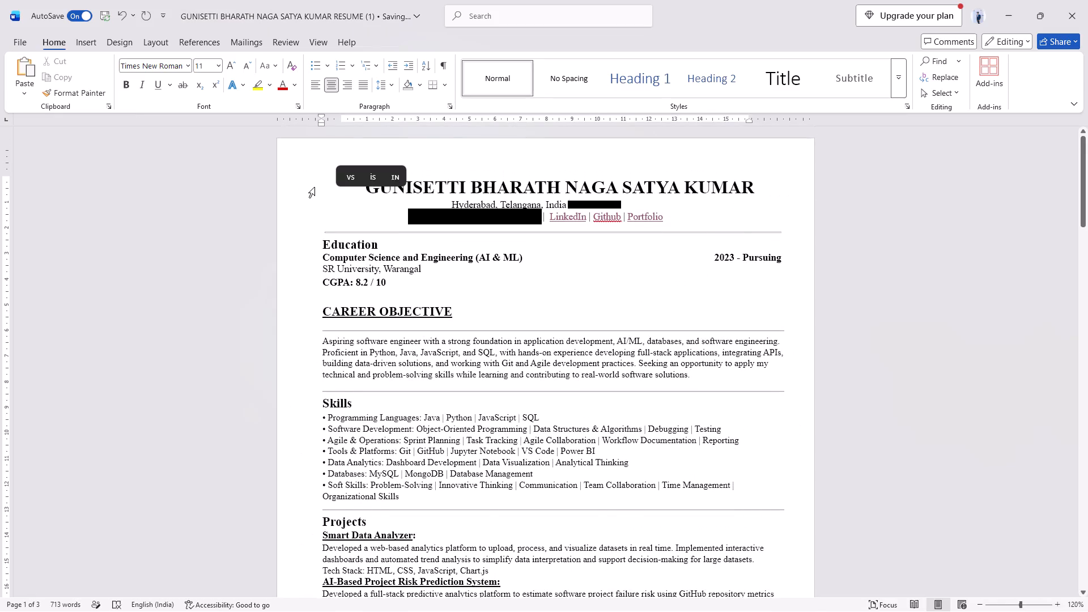
pyautogui.keyDown('ctrl'); pyautogui.scroll(-2, 314, 187); pyautogui.keyUp('ctrl')
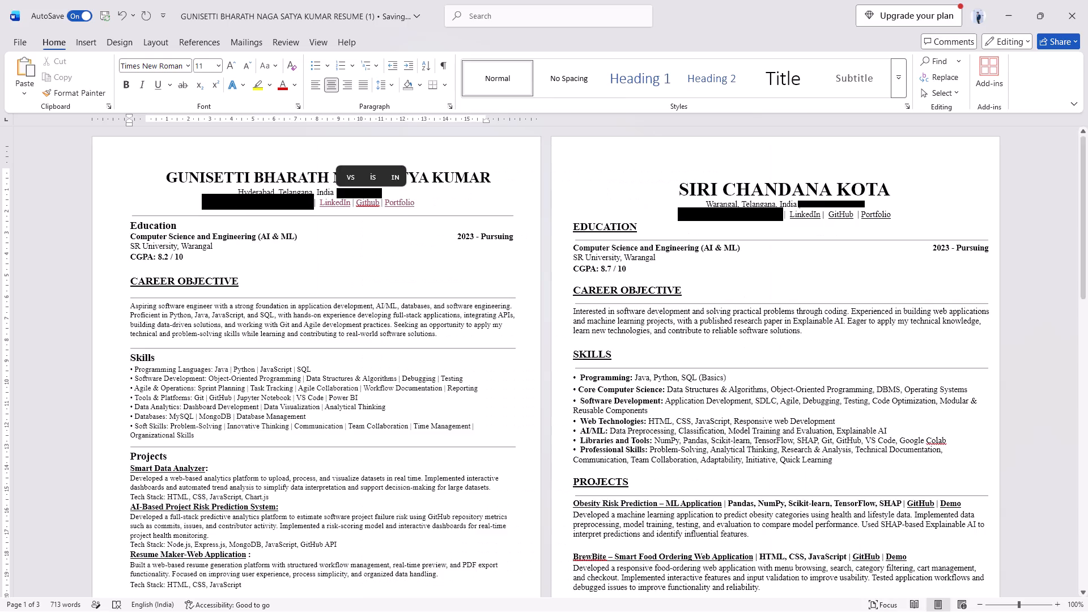
pyautogui.hotkey('shift', '|')
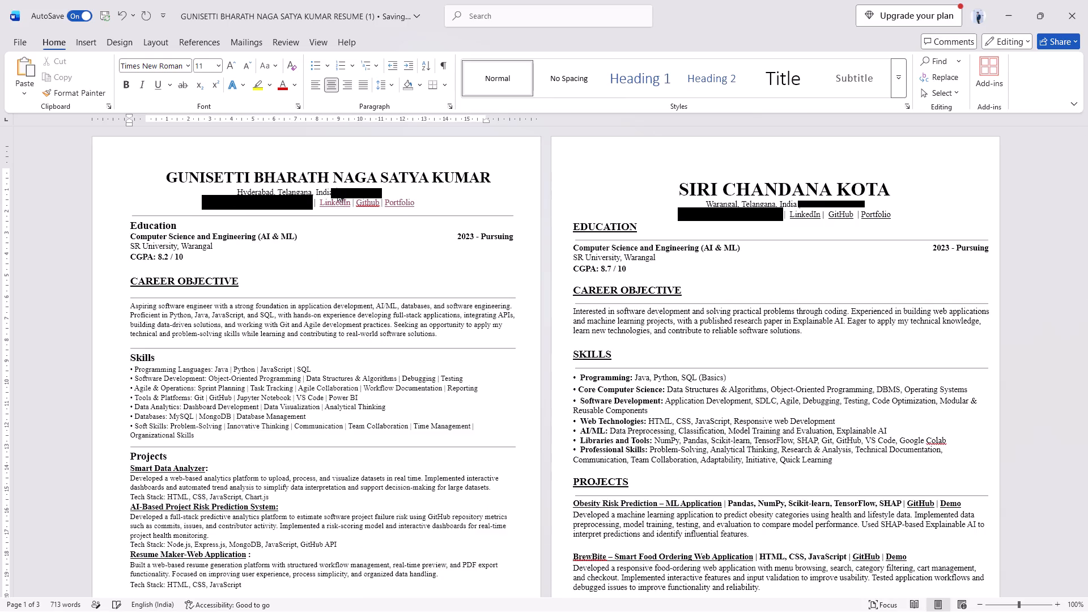
pyautogui.press('space')
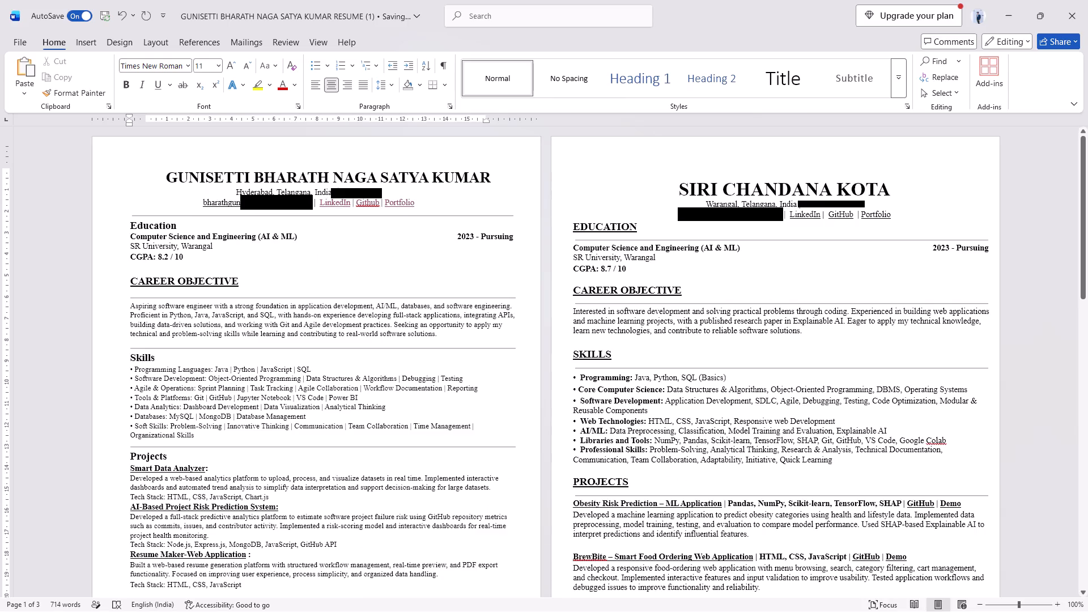
pyautogui.write('+91')
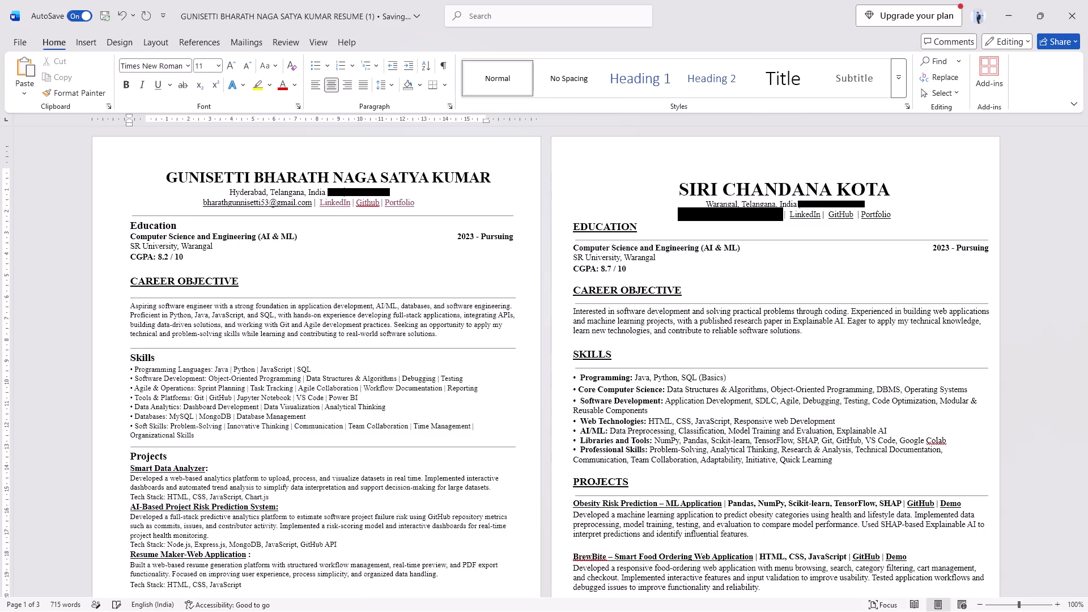
pyautogui.press('space')
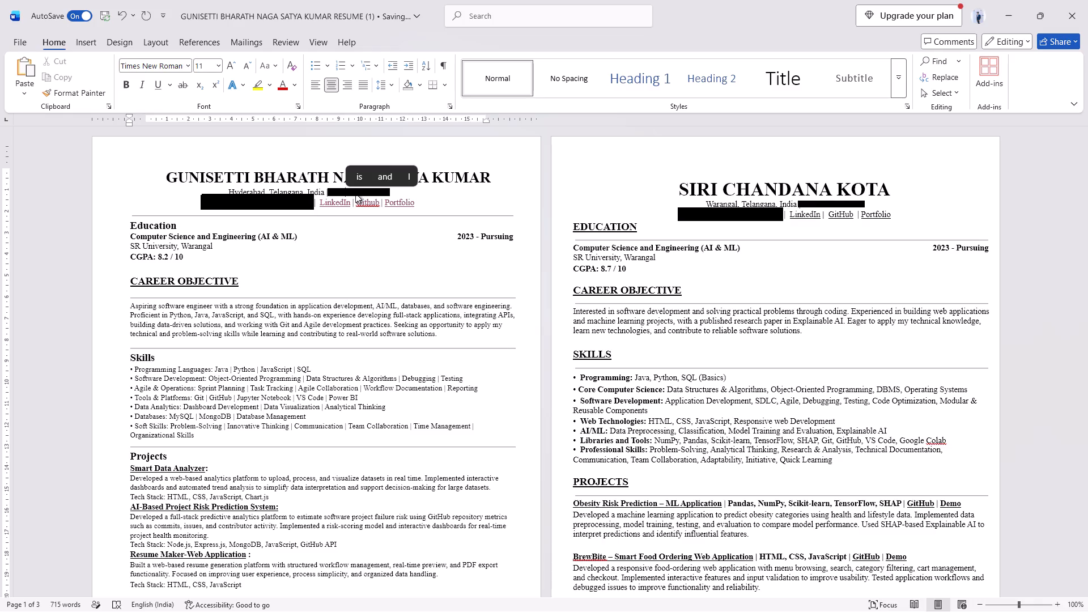
# Insert two spaces within the header's phone number to split it into groups of digits.
pyautogui.click(360, 193)
pyautogui.click(360, 193)
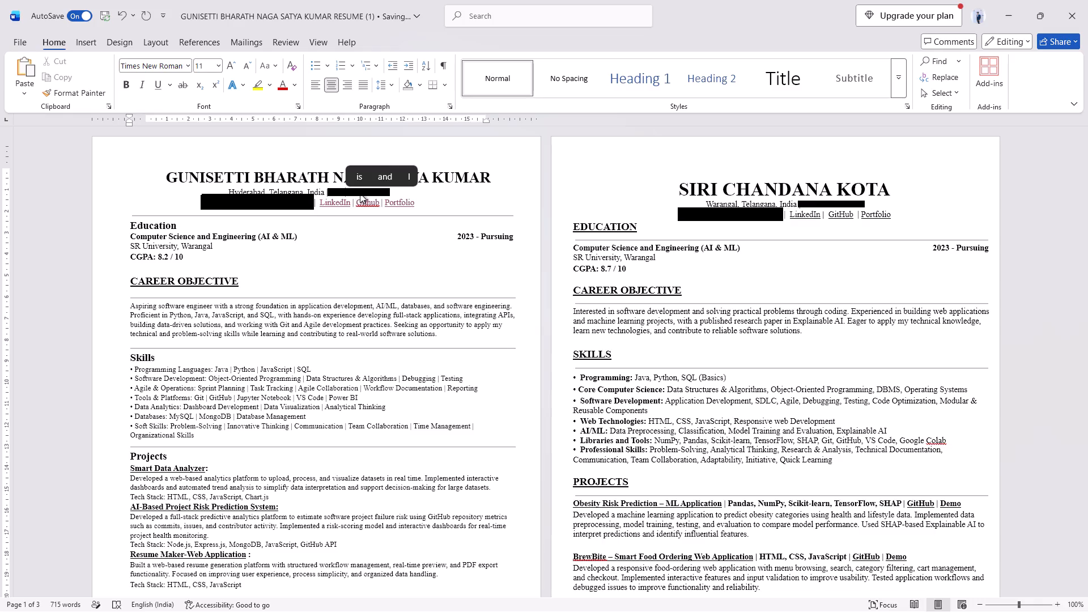
pyautogui.click(360, 190)
pyautogui.click(359, 193)
pyautogui.click(366, 192)
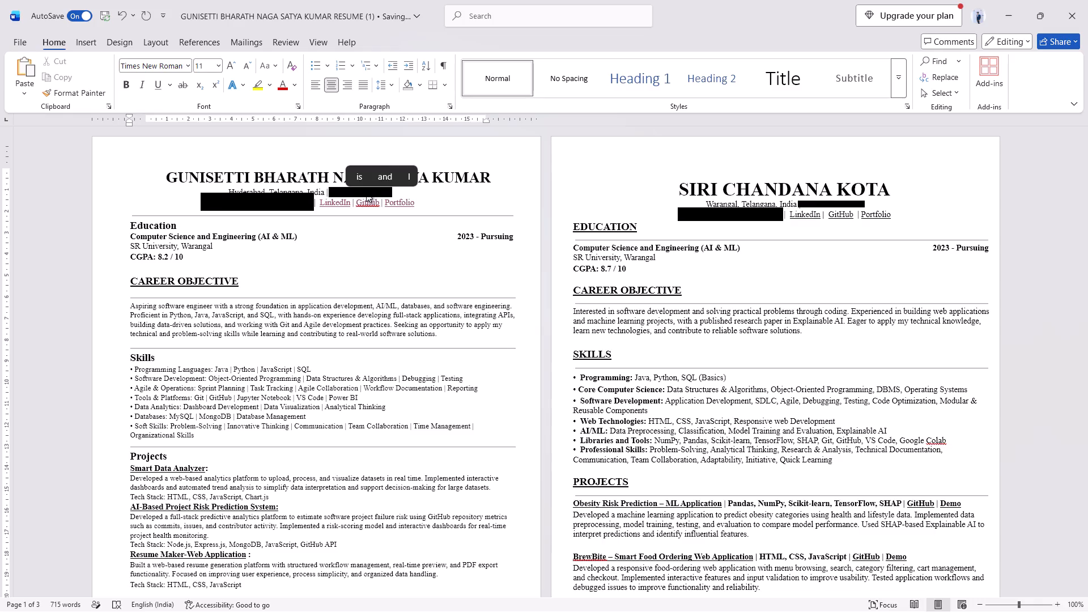
pyautogui.press('Right')
pyautogui.press('Right')
pyautogui.press('Right')
pyautogui.press('Right')
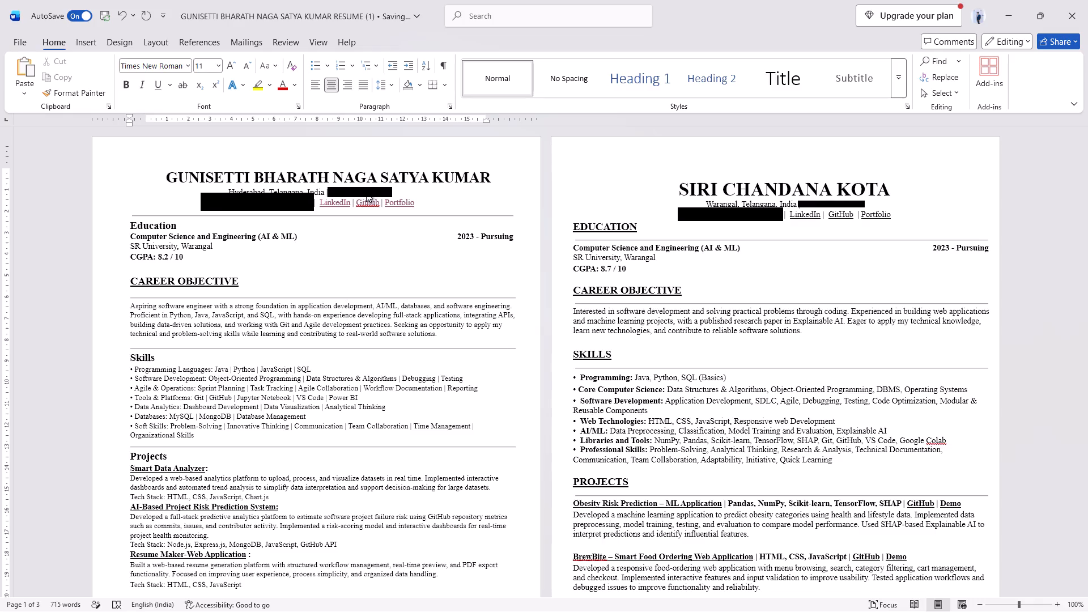
pyautogui.press('space')
pyautogui.press('Right')
pyautogui.press('Right')
pyautogui.press('Right')
pyautogui.press('space')
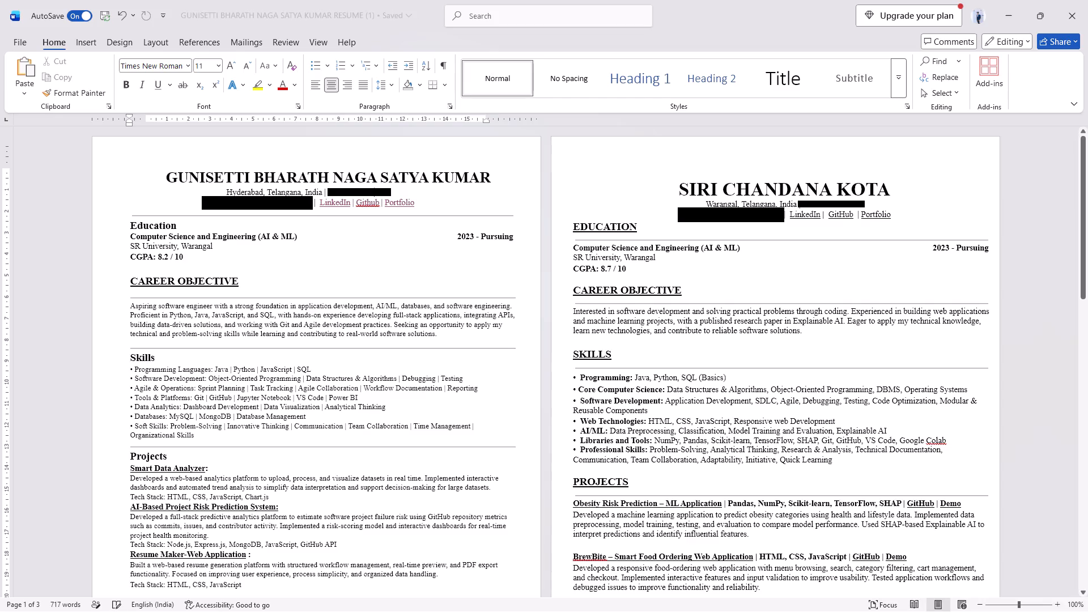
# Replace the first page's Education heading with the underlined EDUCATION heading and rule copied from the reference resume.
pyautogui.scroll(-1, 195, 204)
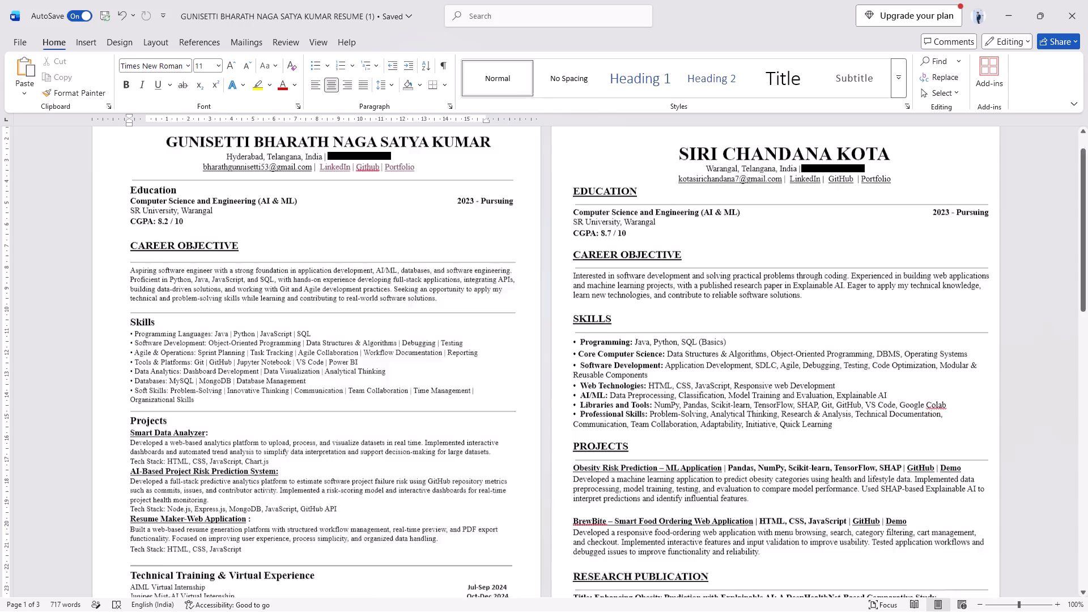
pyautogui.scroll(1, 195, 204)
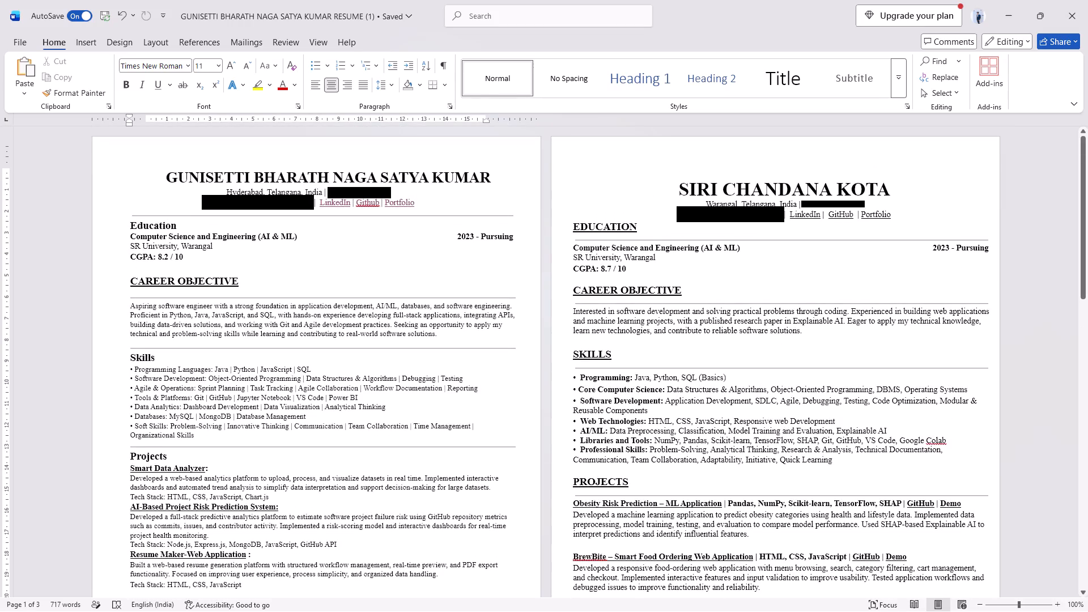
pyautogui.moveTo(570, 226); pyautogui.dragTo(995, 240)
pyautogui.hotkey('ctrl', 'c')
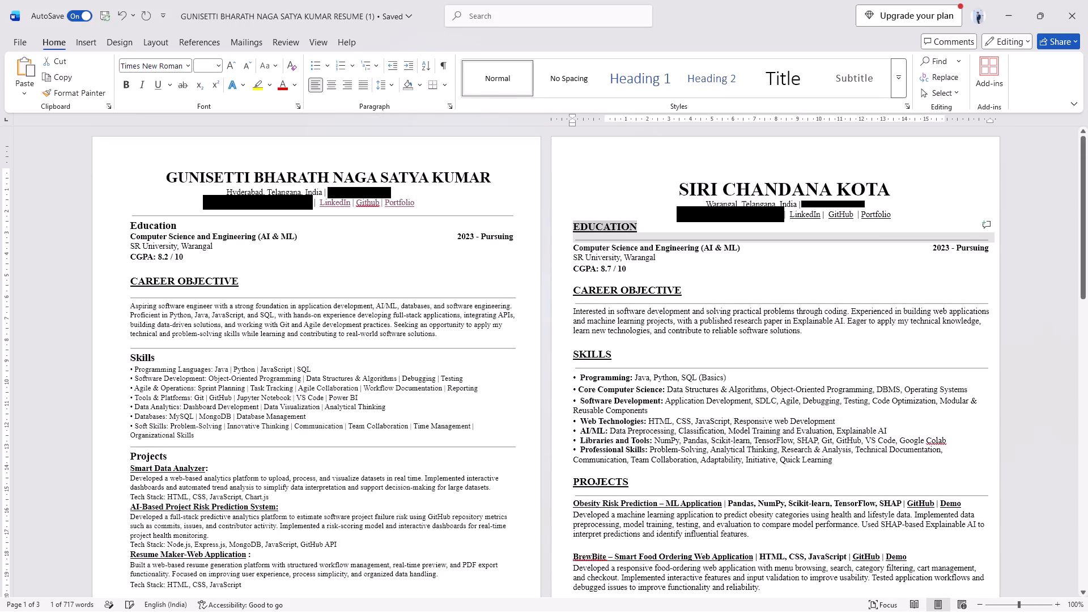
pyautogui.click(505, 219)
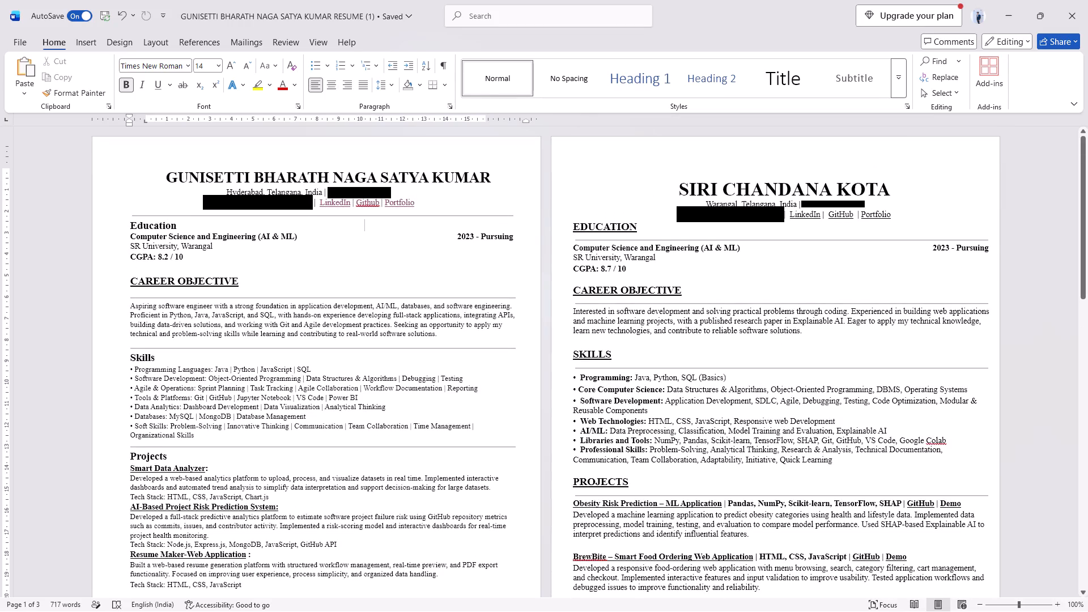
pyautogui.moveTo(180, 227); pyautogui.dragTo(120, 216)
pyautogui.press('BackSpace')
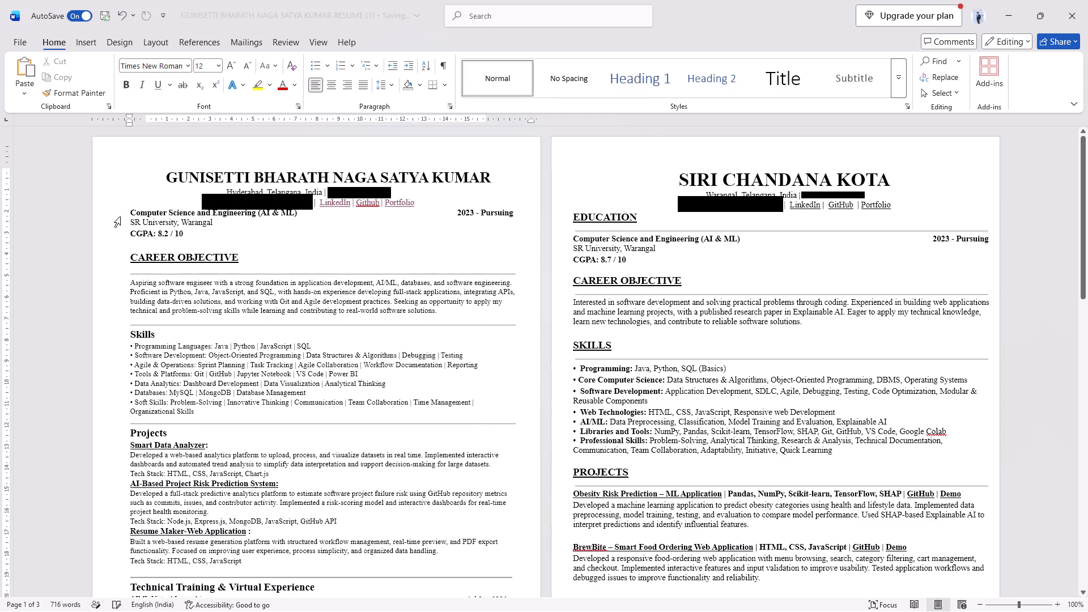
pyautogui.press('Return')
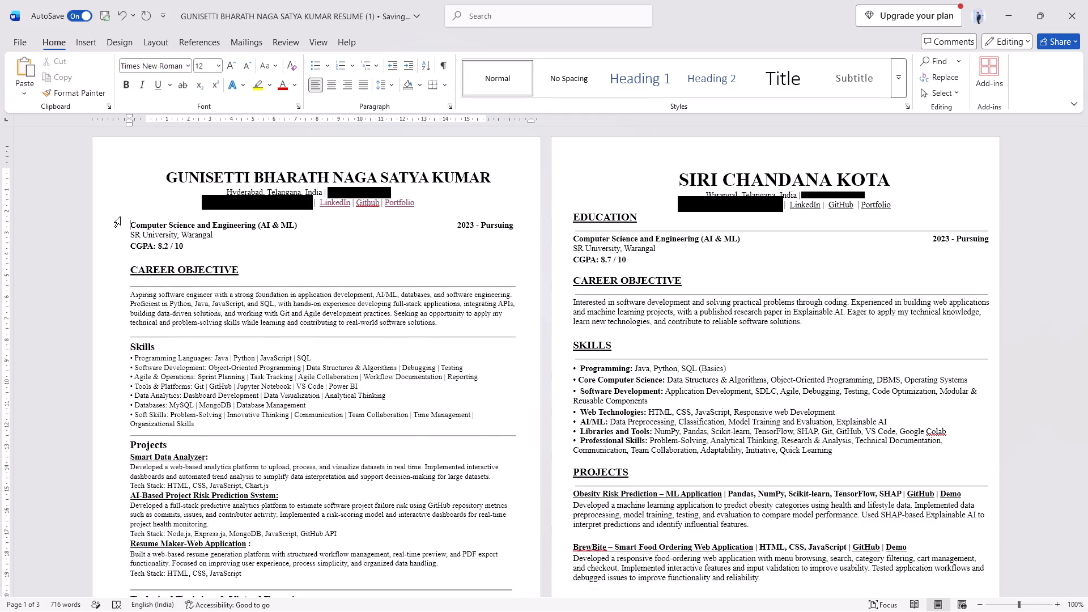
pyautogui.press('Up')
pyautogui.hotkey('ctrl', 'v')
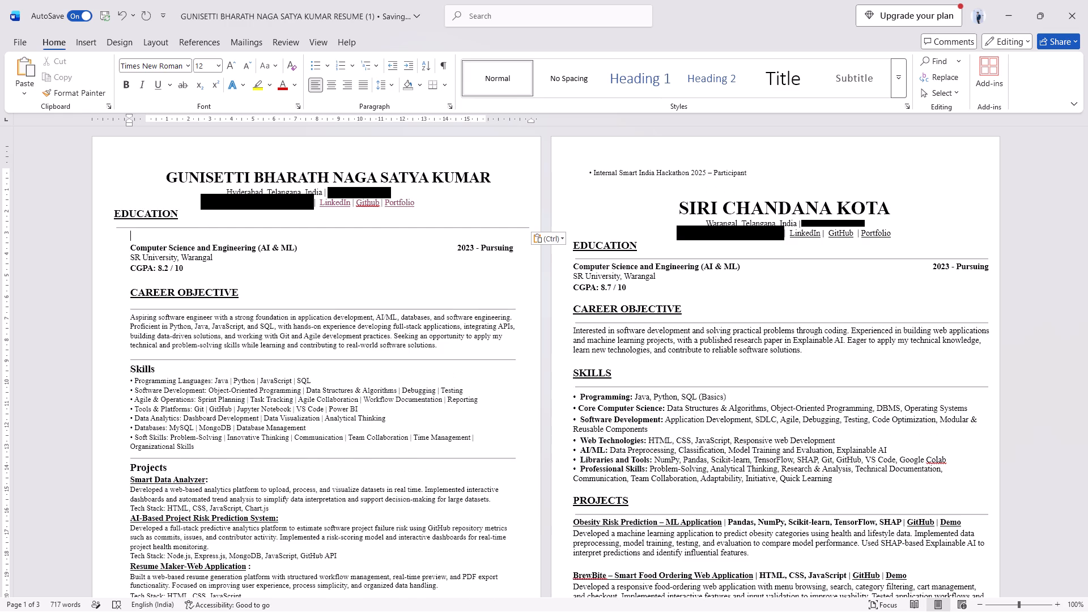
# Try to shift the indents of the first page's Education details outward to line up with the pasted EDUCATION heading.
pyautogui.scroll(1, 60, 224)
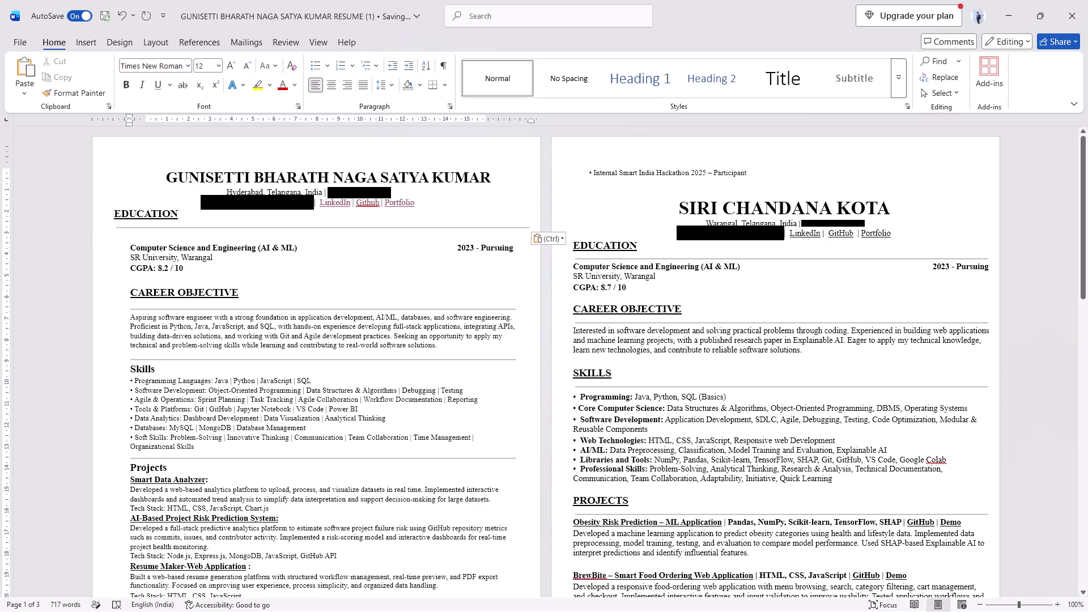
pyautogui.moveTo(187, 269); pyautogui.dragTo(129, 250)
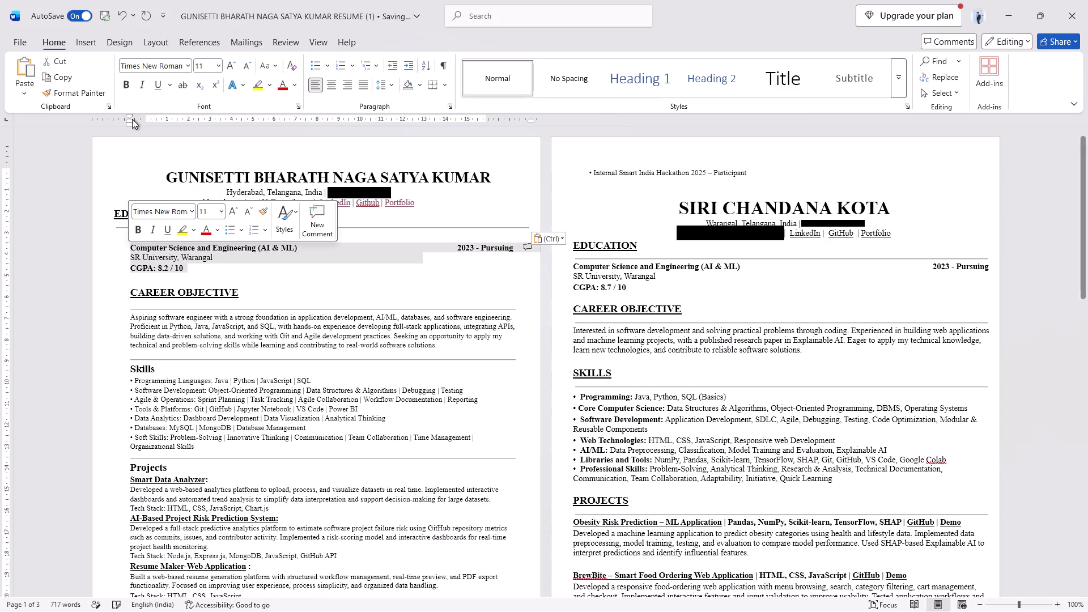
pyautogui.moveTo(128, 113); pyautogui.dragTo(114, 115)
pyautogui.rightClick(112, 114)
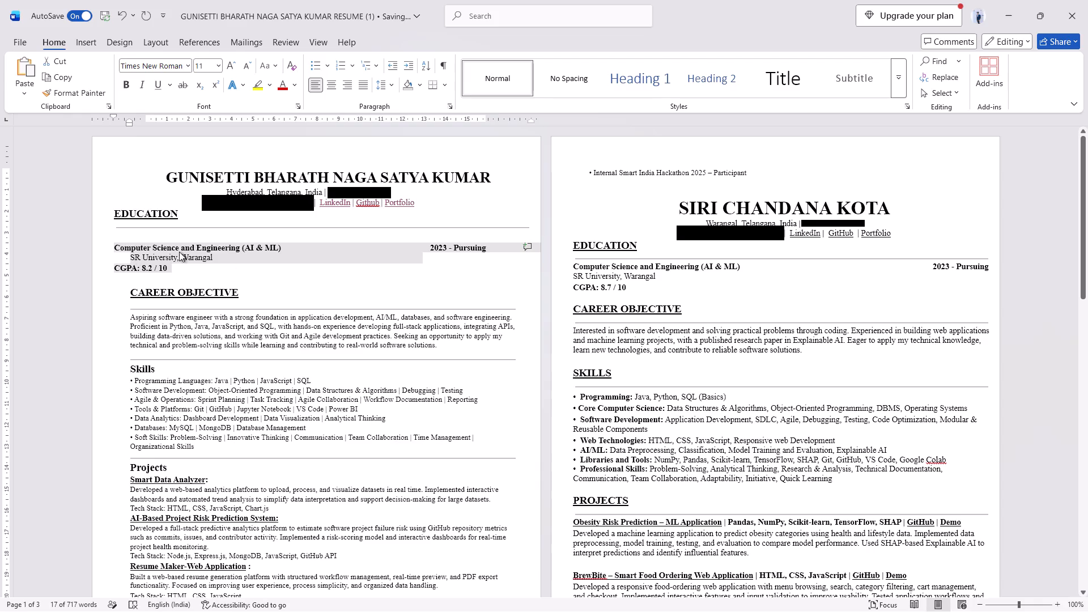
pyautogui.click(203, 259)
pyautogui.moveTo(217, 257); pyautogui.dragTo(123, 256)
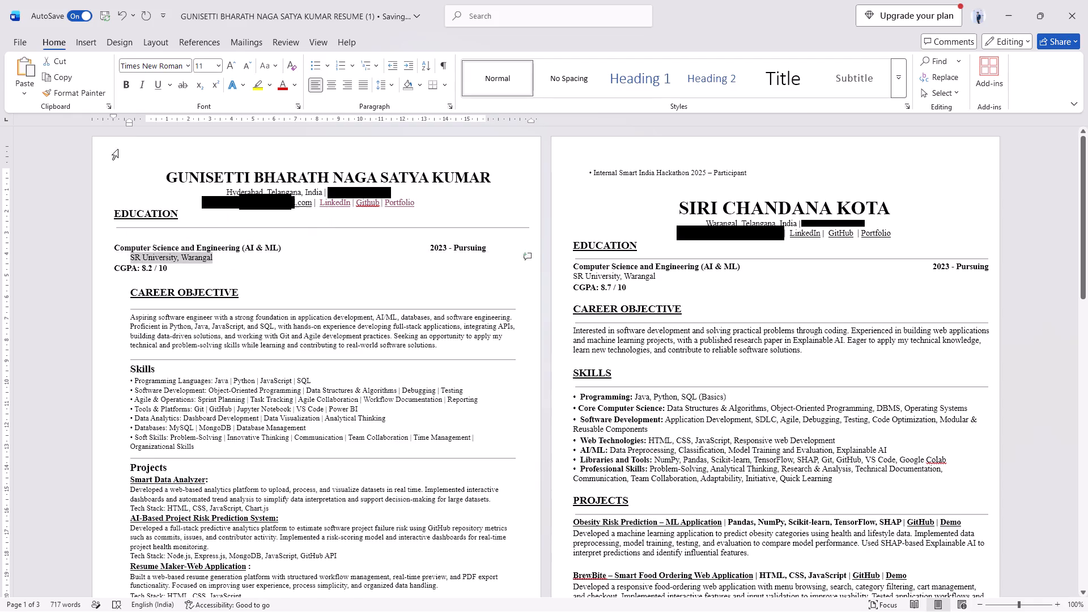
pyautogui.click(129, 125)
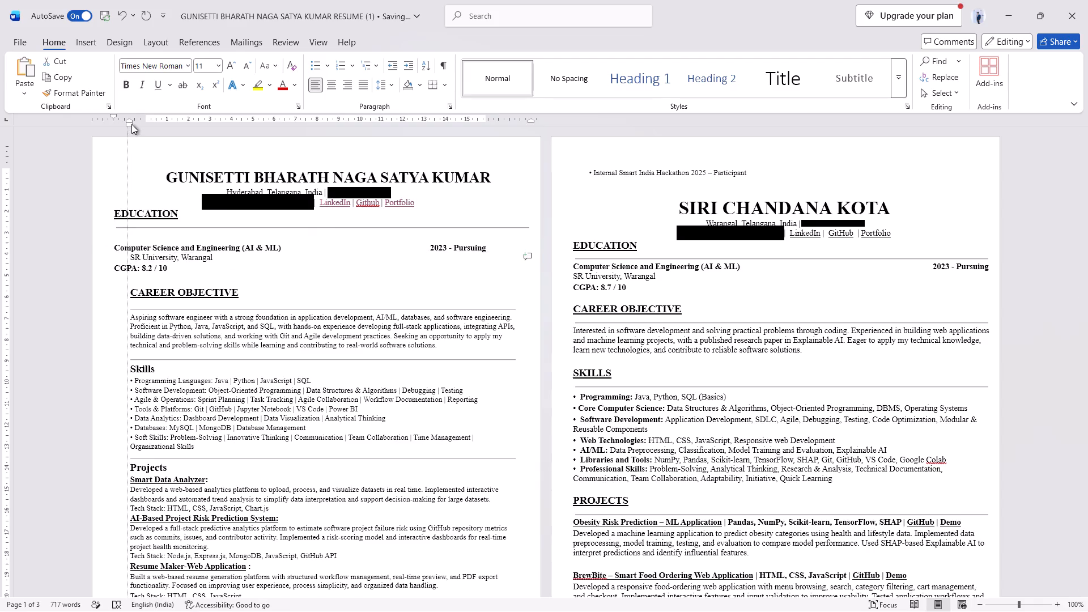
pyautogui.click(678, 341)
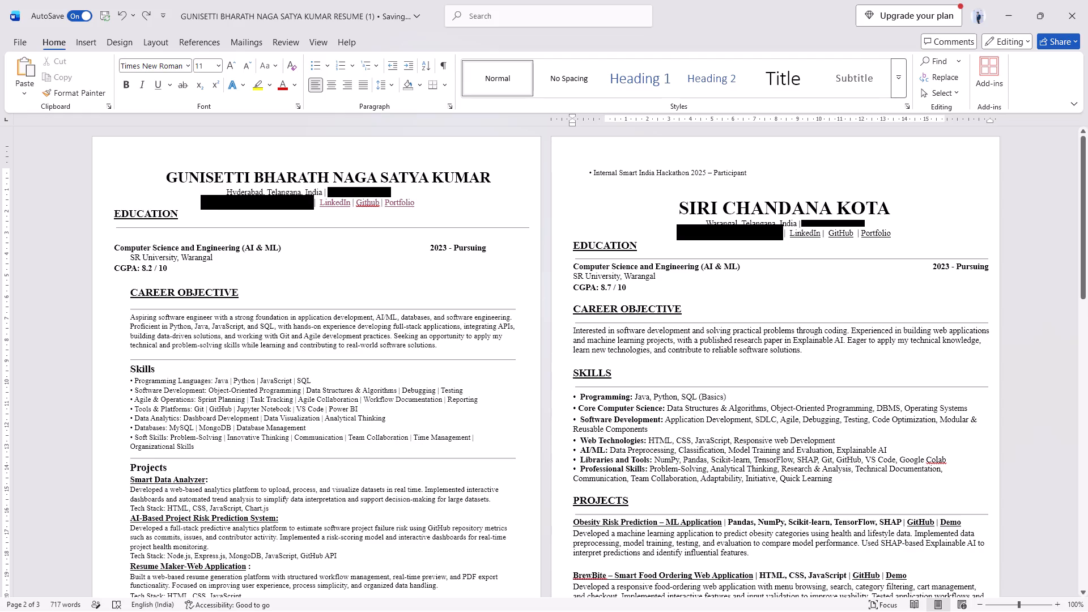
# Replace the first page's whole Education section with the reference resume's Education section, from its heading through the CGPA line.
pyautogui.moveTo(115, 209); pyautogui.dragTo(209, 263)
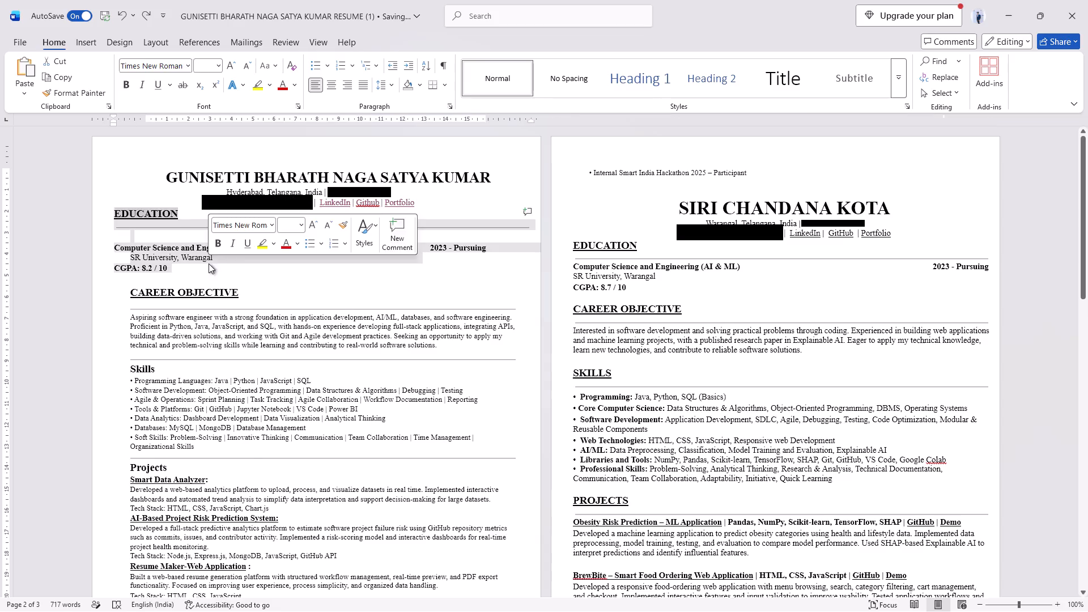
pyautogui.press('BackSpace')
pyautogui.press('Return')
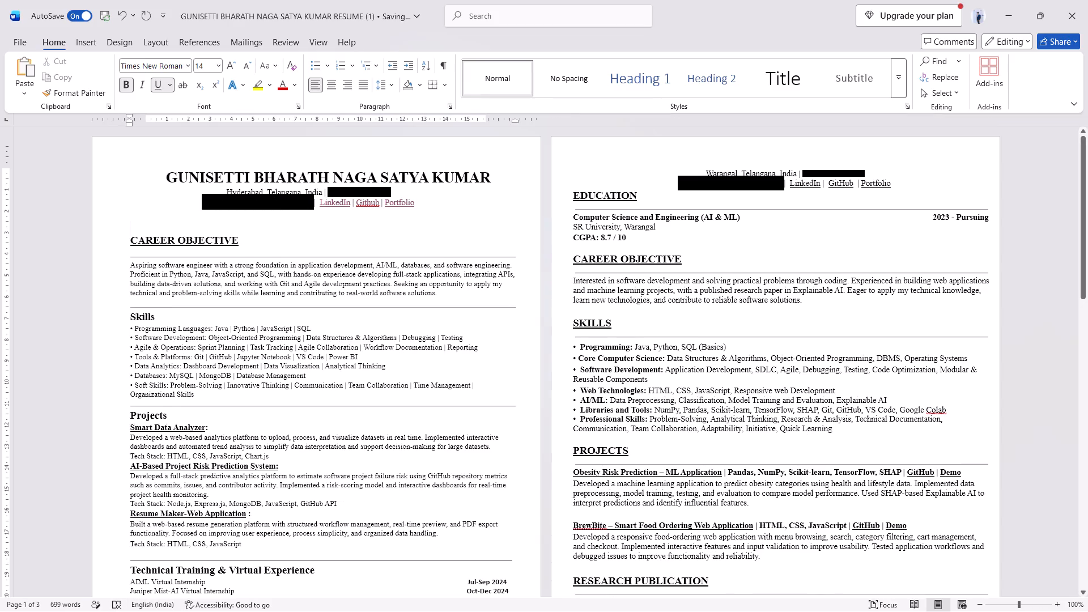
pyautogui.moveTo(632, 236); pyautogui.dragTo(568, 199)
pyautogui.hotkey('ctrl', 'c')
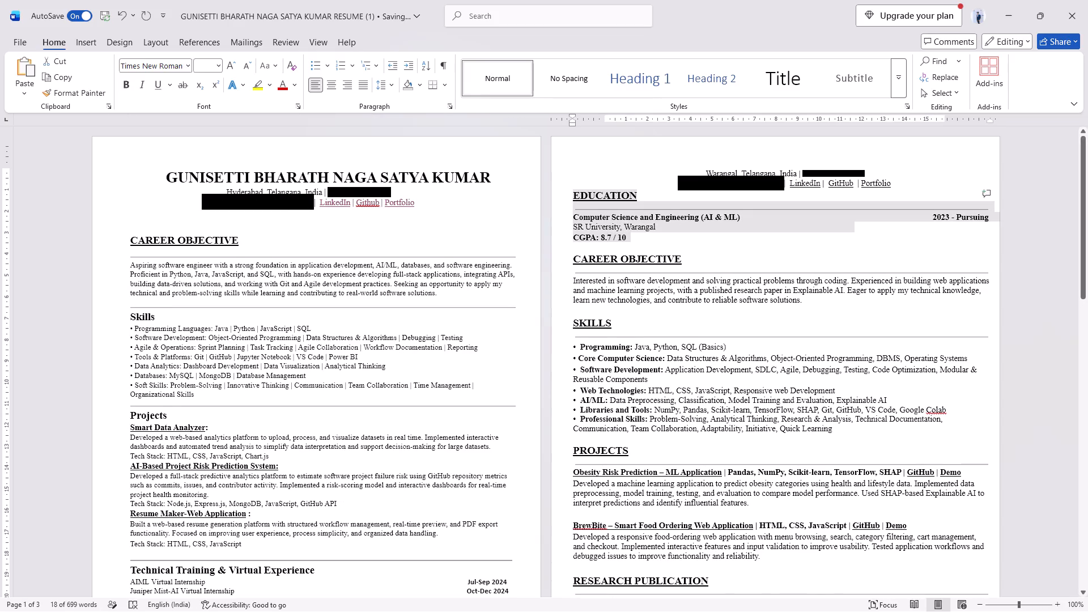
pyautogui.click(448, 222)
pyautogui.hotkey('ctrl', 'v')
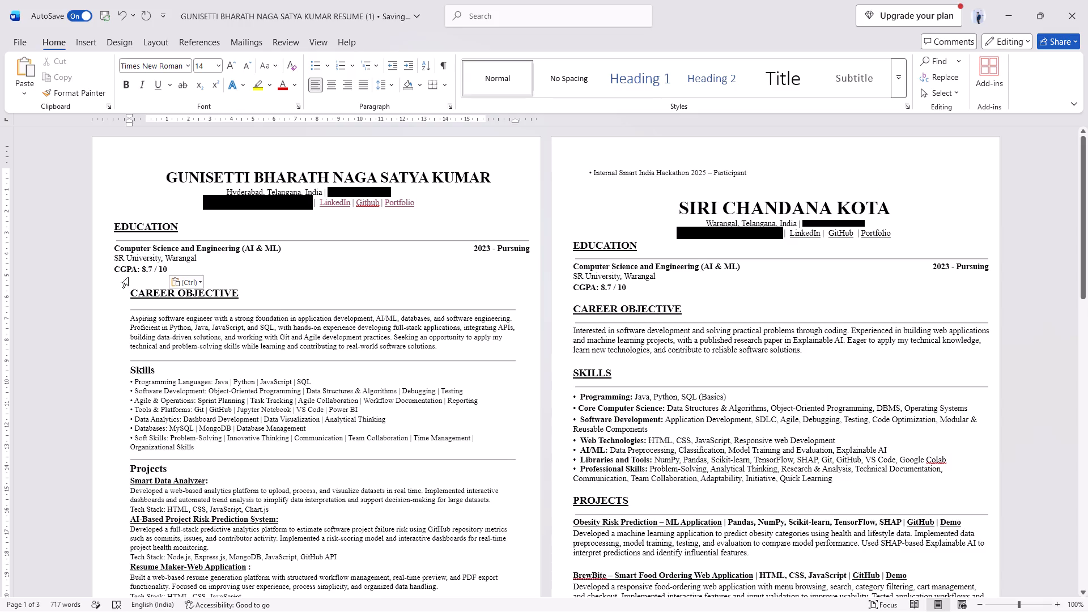
# Change the CGPA in the first page's pasted Education section to 8.2 / 10.
pyautogui.click(152, 268)
pyautogui.press('BackSpace')
pyautogui.press('2')
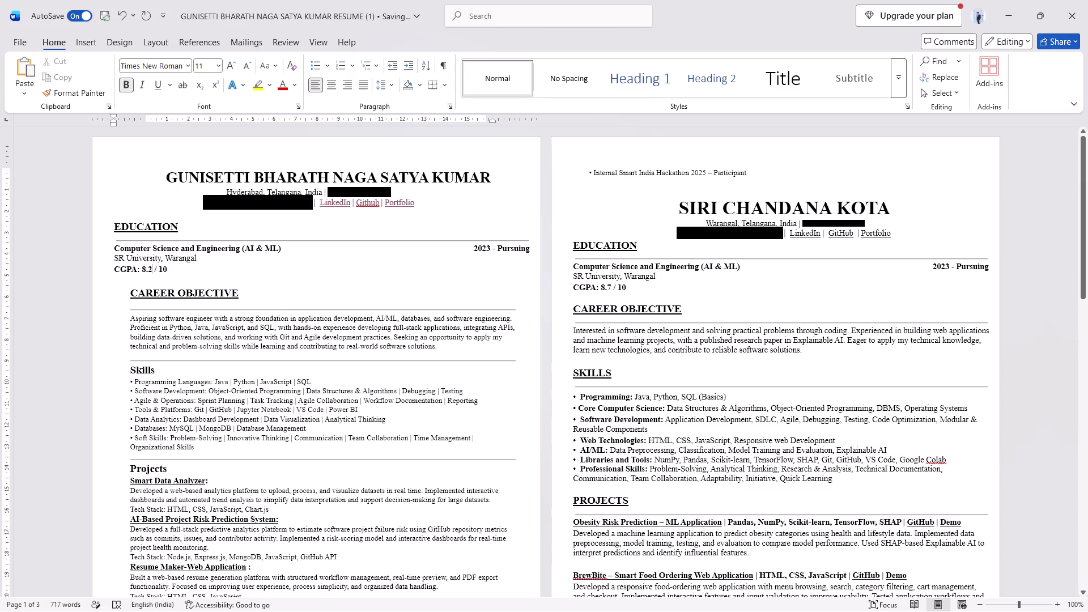
# Move the first-line and hanging indents of everything from Career Objective through Certifications outward to align with the EDUCATION heading.
pyautogui.scroll(-2, 205, 317)
pyautogui.scroll(1, 205, 317)
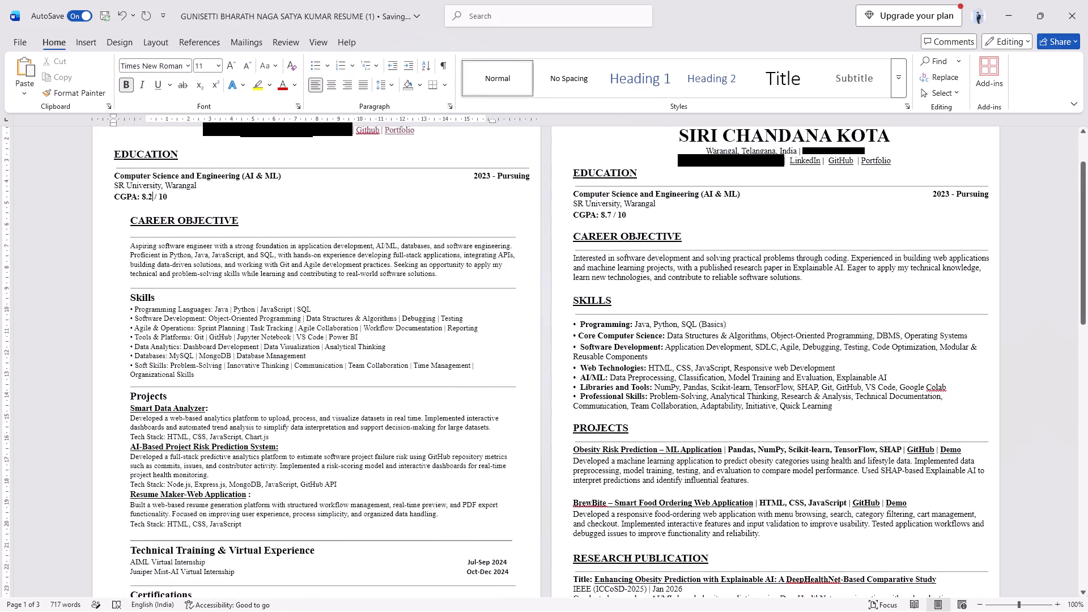
pyautogui.moveTo(129, 219); pyautogui.dragTo(364, 461)
pyautogui.scroll(-2, 325, 424)
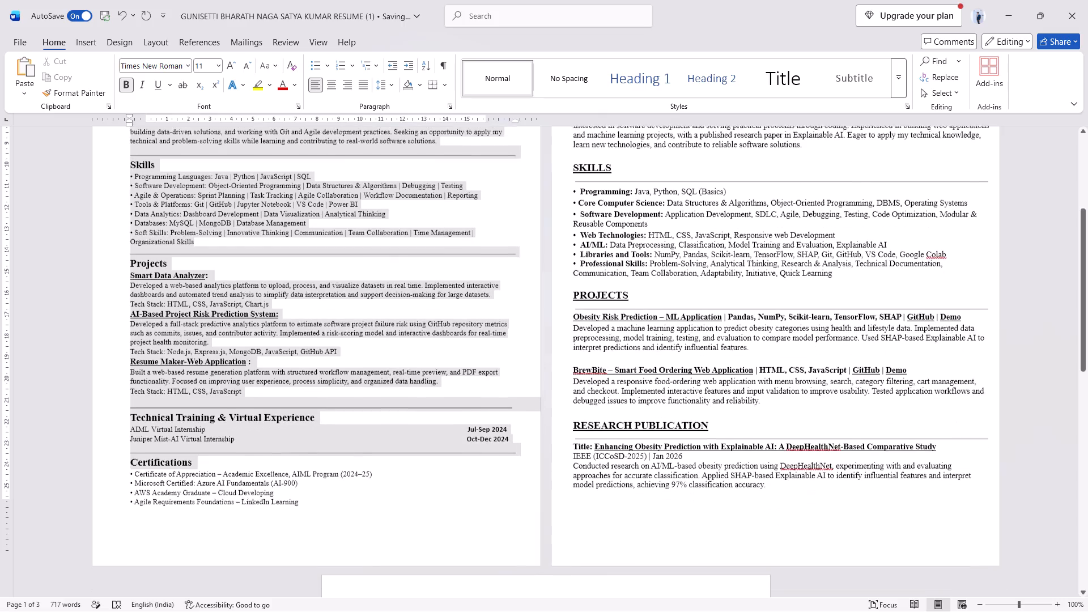
pyautogui.moveTo(364, 461); pyautogui.dragTo(373, 491)
pyautogui.scroll(11, 369, 476)
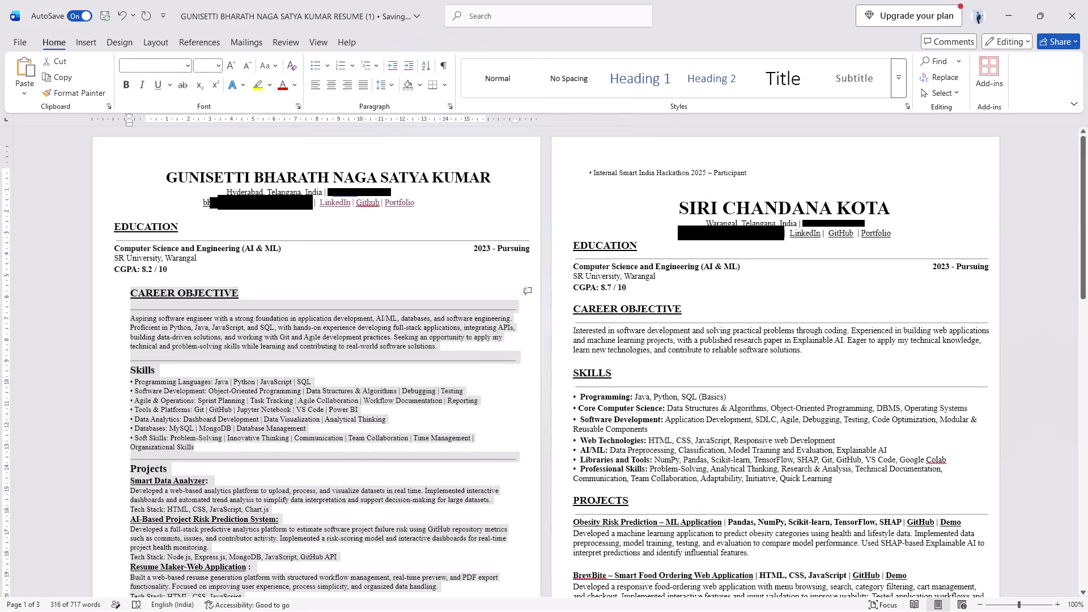
pyautogui.moveTo(127, 113); pyautogui.dragTo(116, 114)
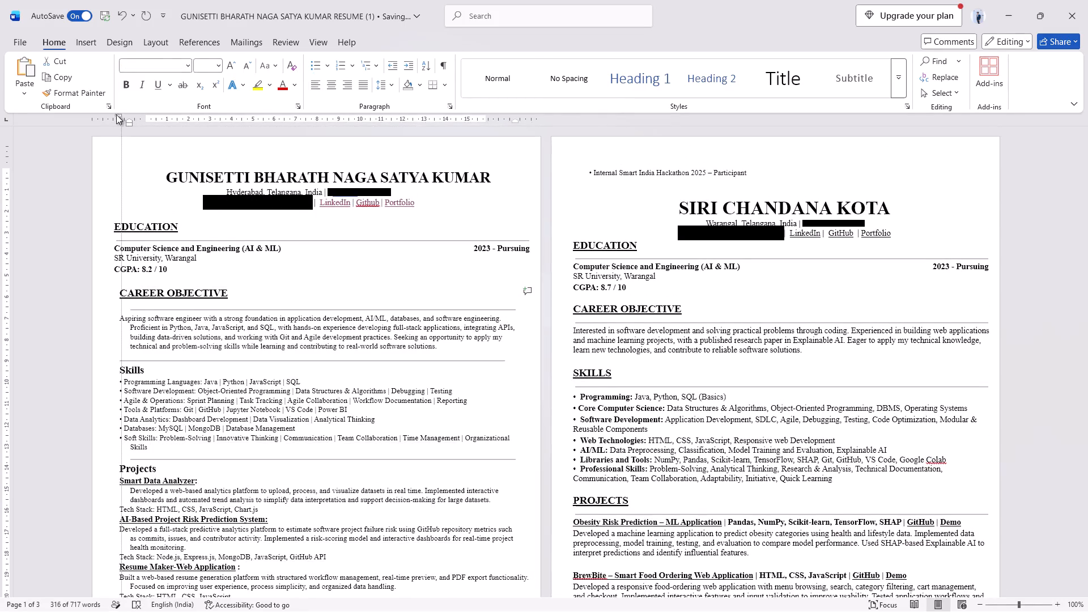
pyautogui.moveTo(116, 114); pyautogui.dragTo(112, 116)
pyautogui.moveTo(131, 124); pyautogui.dragTo(123, 124)
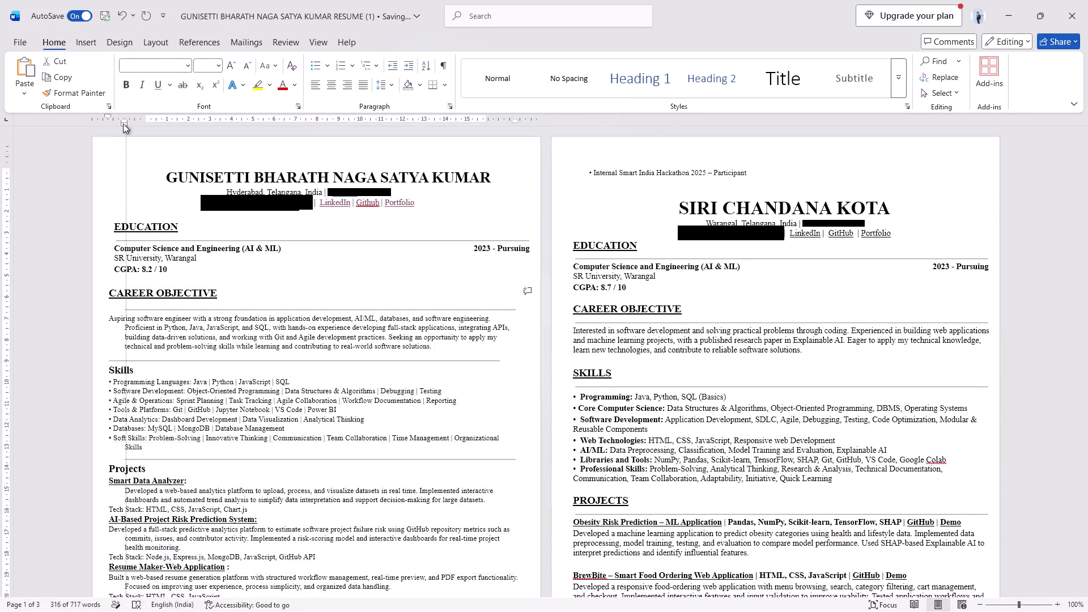
pyautogui.moveTo(123, 124); pyautogui.dragTo(118, 124)
pyautogui.moveTo(102, 117); pyautogui.dragTo(113, 117)
pyautogui.click(120, 124)
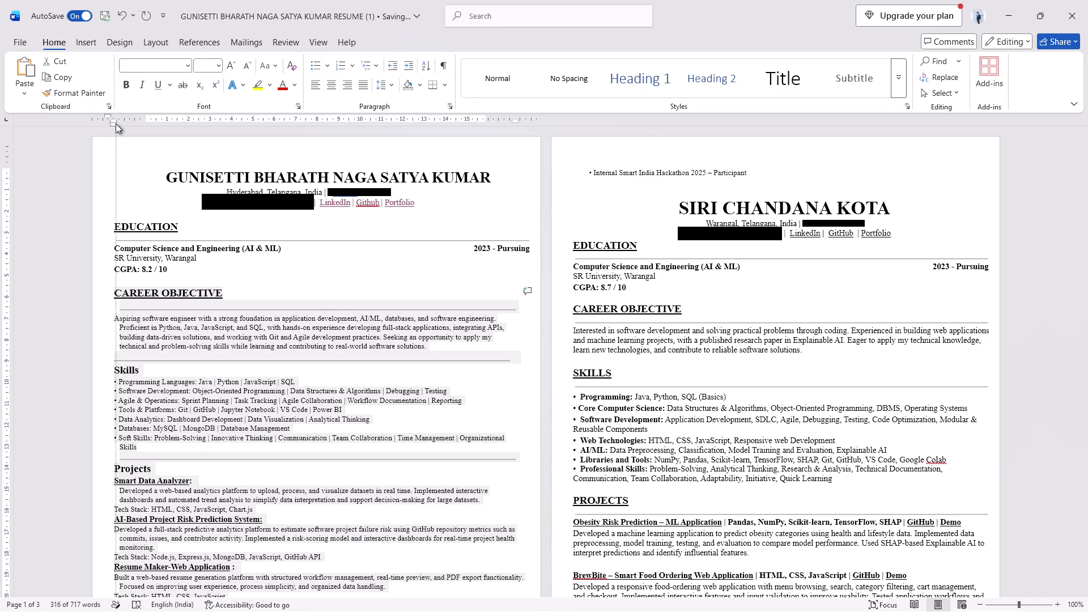
pyautogui.click(104, 116)
pyautogui.moveTo(105, 116); pyautogui.dragTo(112, 116)
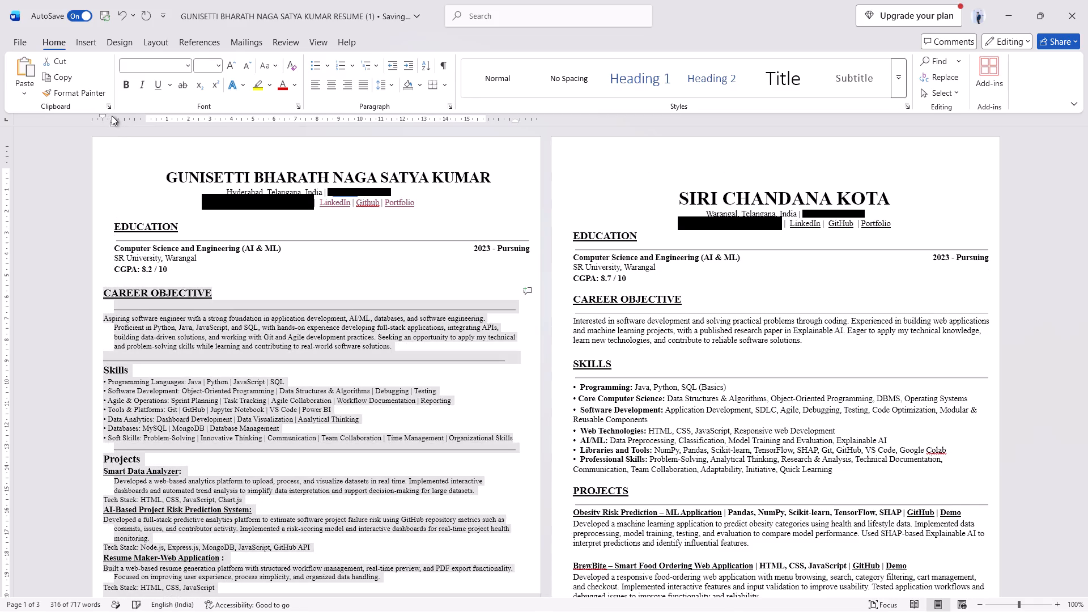
pyautogui.moveTo(112, 116); pyautogui.dragTo(112, 116)
pyautogui.moveTo(104, 116); pyautogui.dragTo(112, 116)
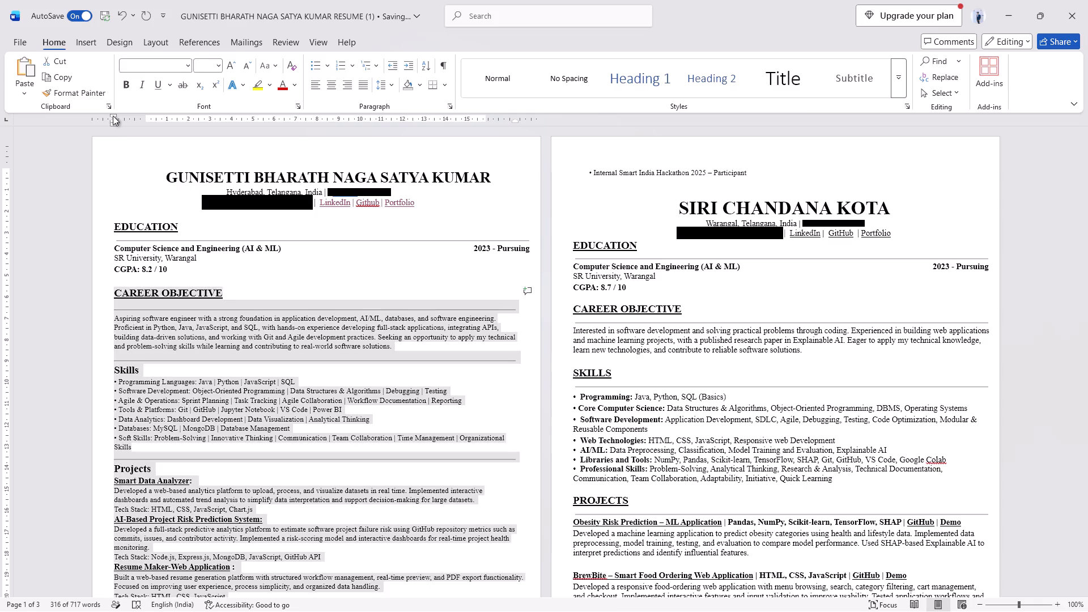
pyautogui.scroll(-1, 247, 311)
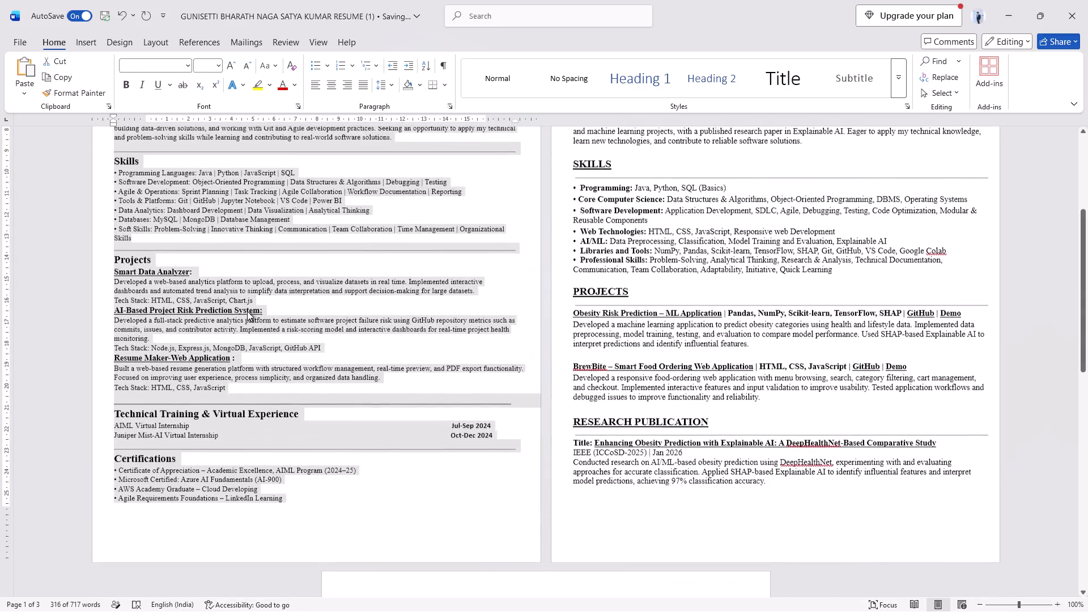
pyautogui.scroll(1, 247, 311)
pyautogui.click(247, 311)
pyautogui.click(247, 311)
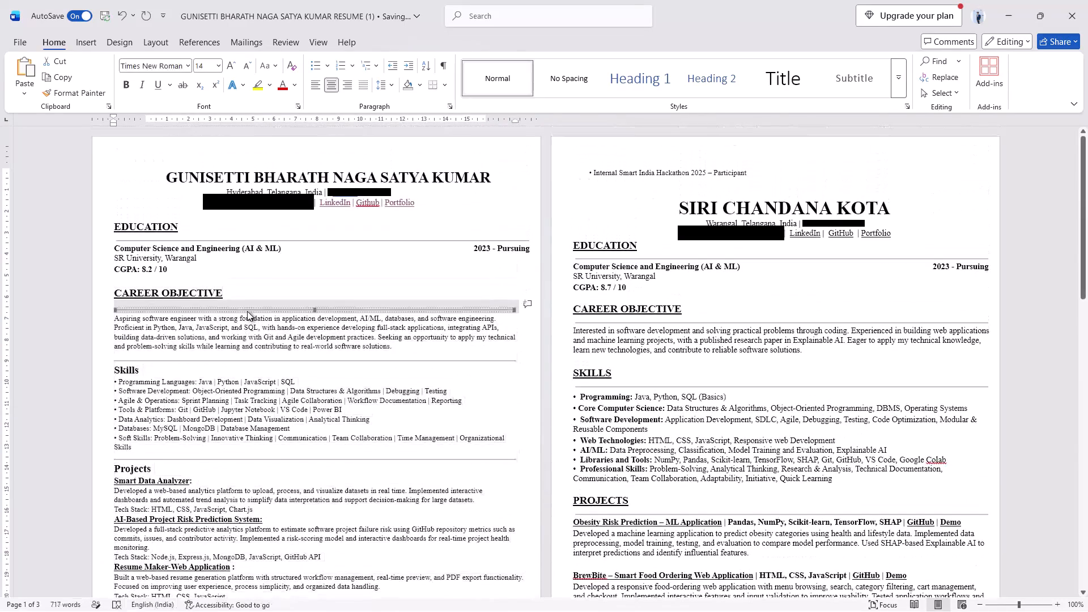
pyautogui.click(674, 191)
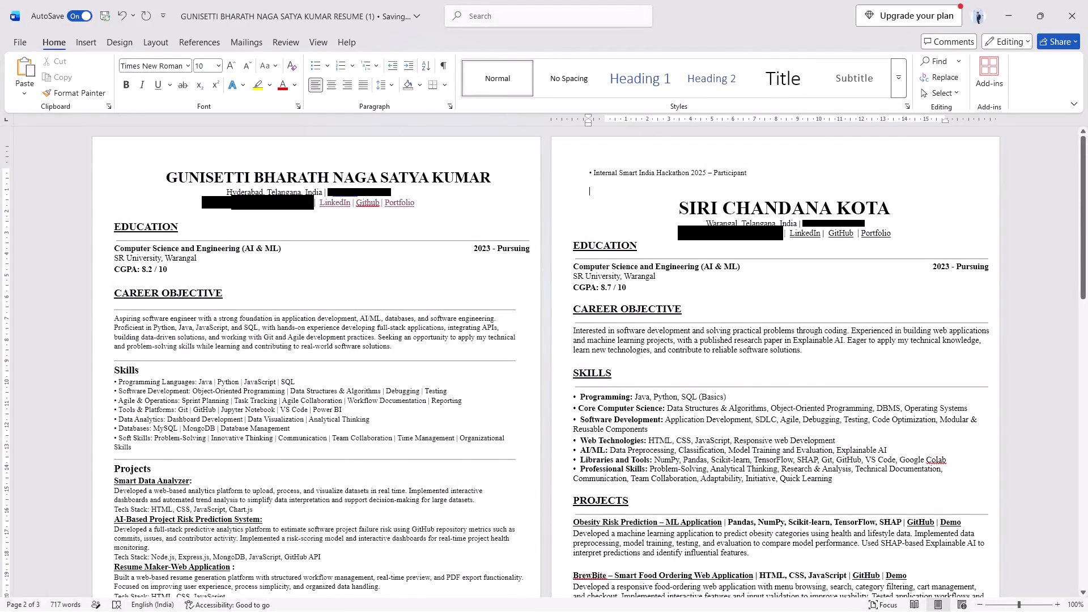
# Replace the first page's Skills heading and the line above it with the reference resume's SKILLS heading and rule.
pyautogui.scroll(-1, 645, 311)
pyautogui.click(114, 286)
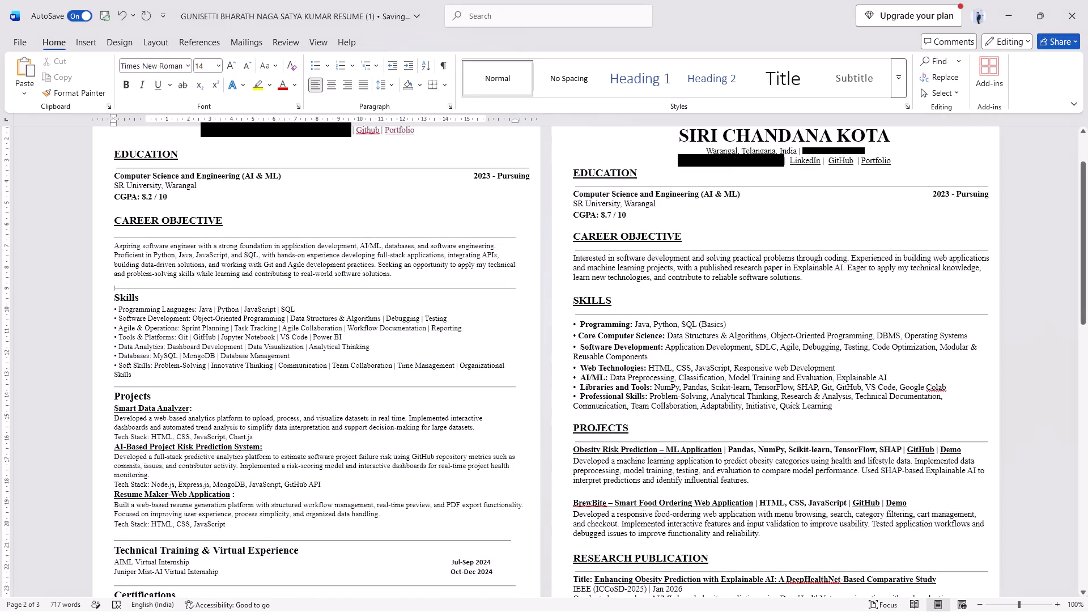
pyautogui.moveTo(114, 286); pyautogui.dragTo(141, 296)
pyautogui.press('BackSpace')
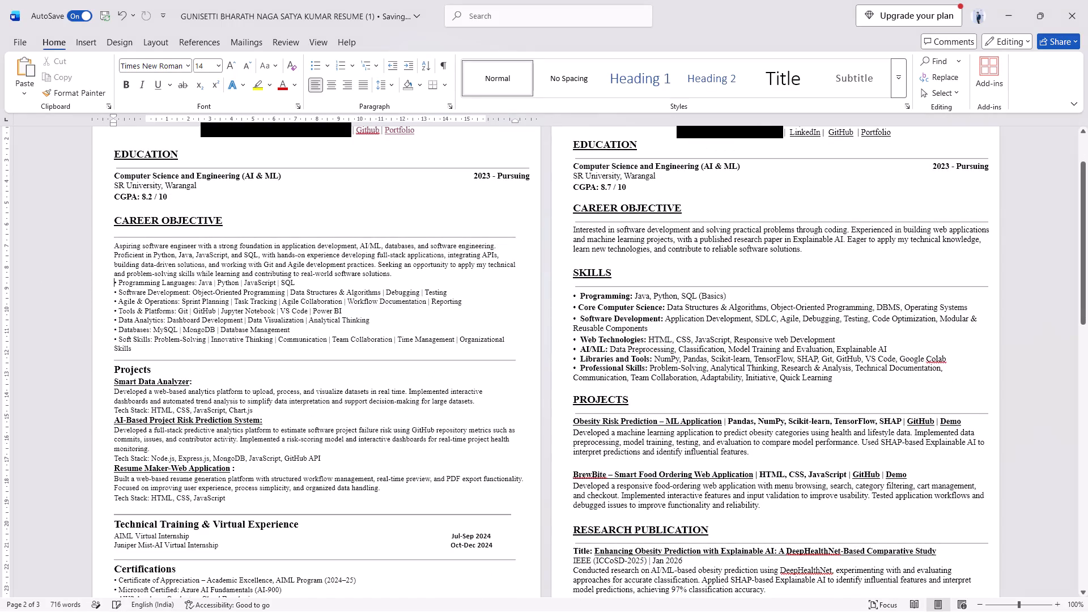
pyautogui.press('Return')
pyautogui.press('Return')
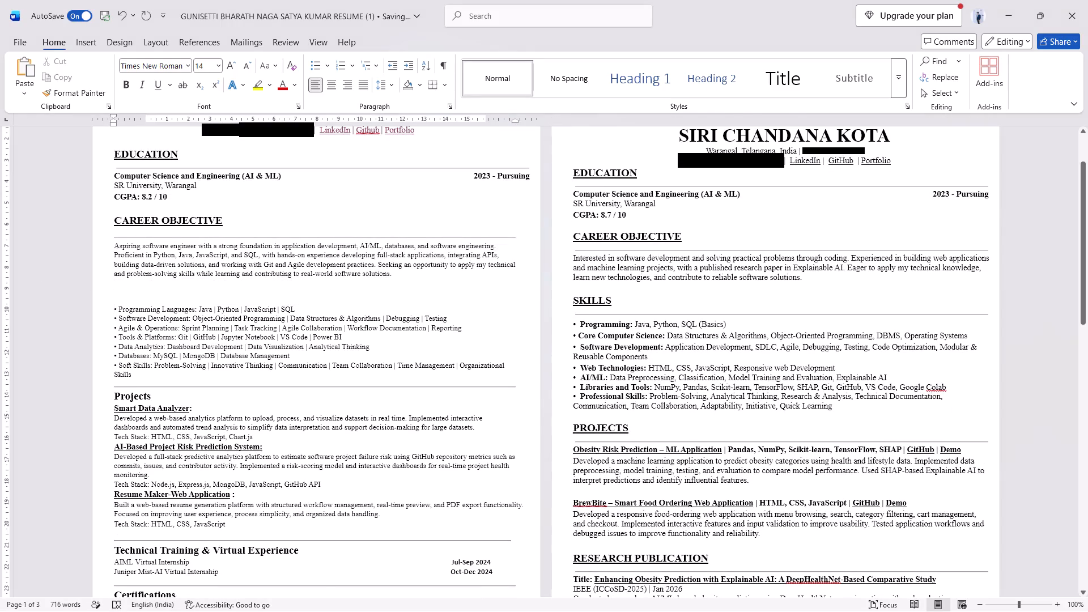
pyautogui.moveTo(573, 301); pyautogui.dragTo(573, 301)
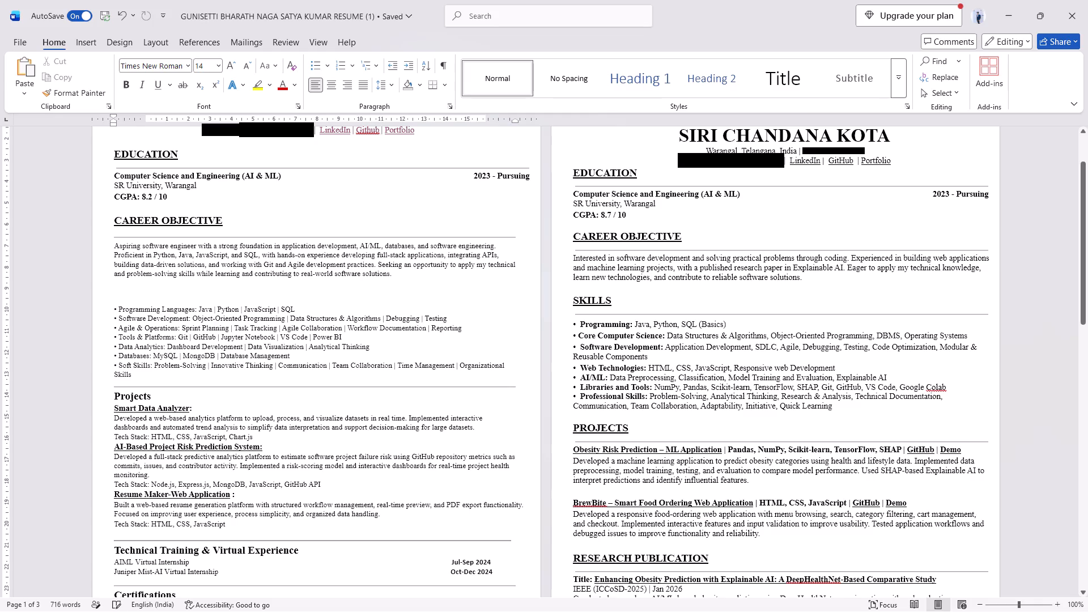
pyautogui.moveTo(573, 301); pyautogui.dragTo(991, 318)
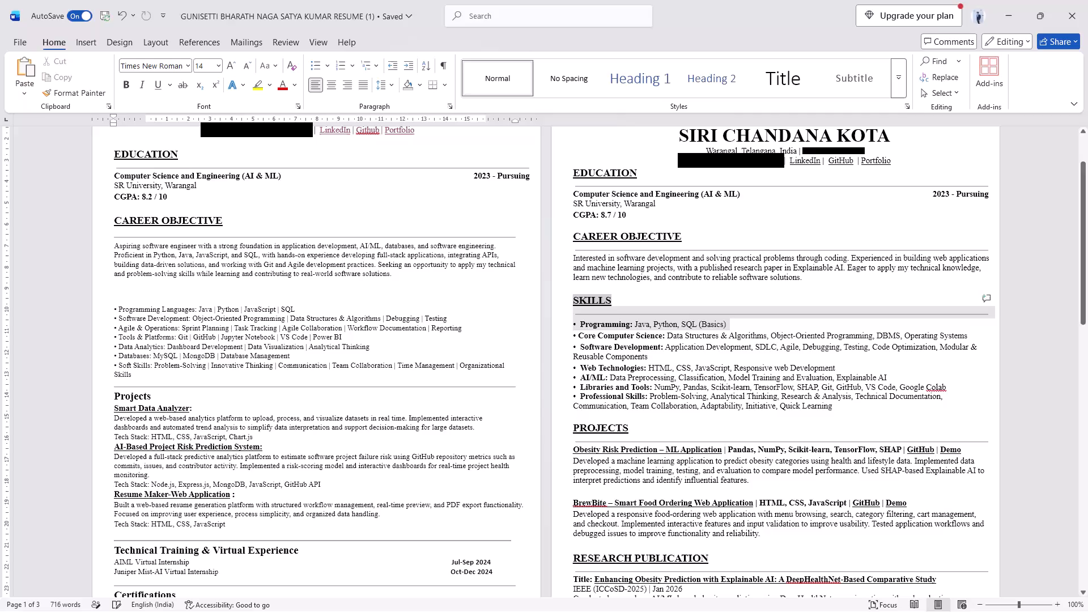
pyautogui.moveTo(991, 318); pyautogui.dragTo(989, 313)
pyautogui.hotkey('ctrl', 'c')
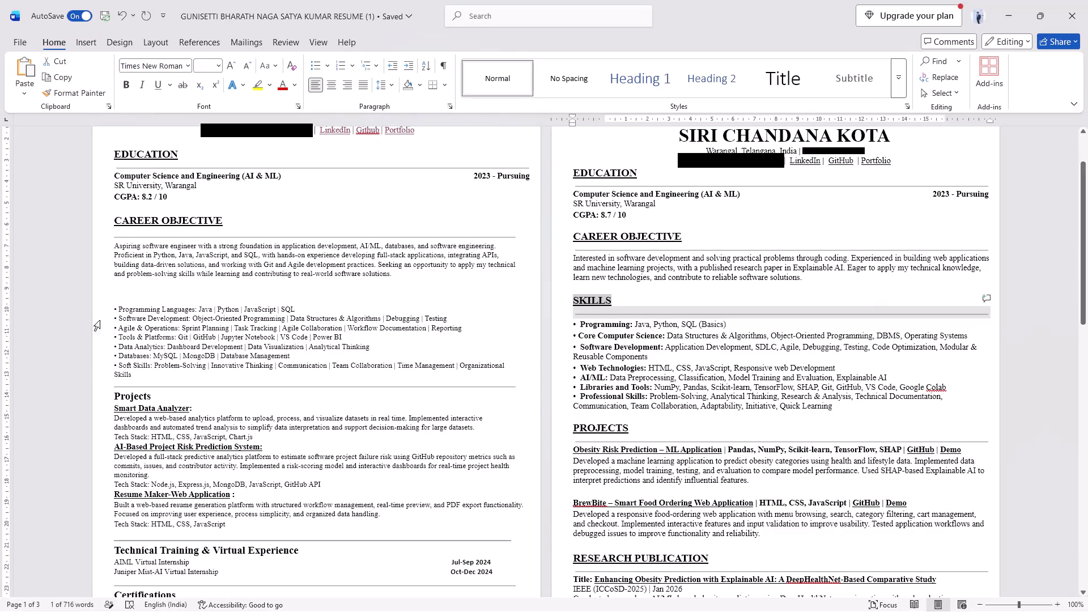
pyautogui.click(143, 300)
pyautogui.hotkey('ctrl', 'v')
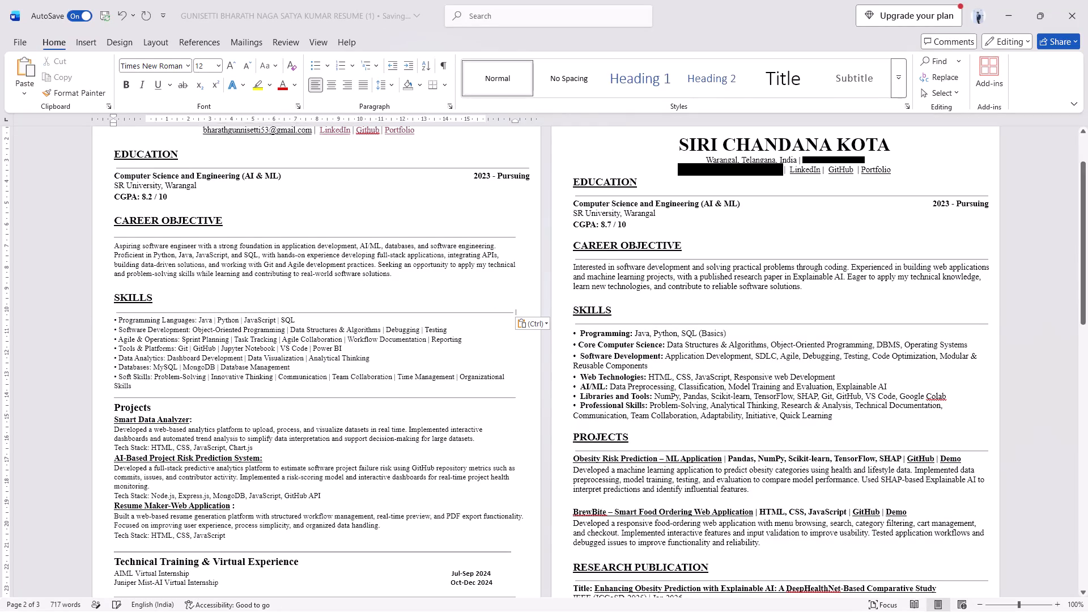
# Replace the first page's Projects heading and the line above it with the reference resume's PROJECTS heading and rule.
pyautogui.scroll(-1, 310, 342)
pyautogui.moveTo(158, 335); pyautogui.dragTo(100, 325)
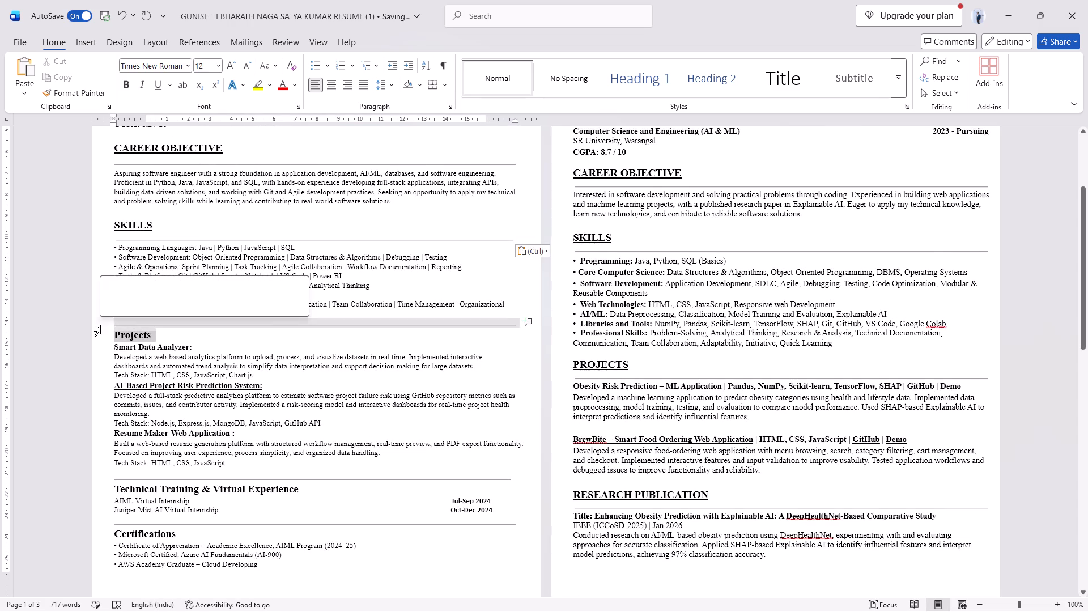
pyautogui.press('BackSpace')
pyautogui.moveTo(574, 345); pyautogui.dragTo(810, 345)
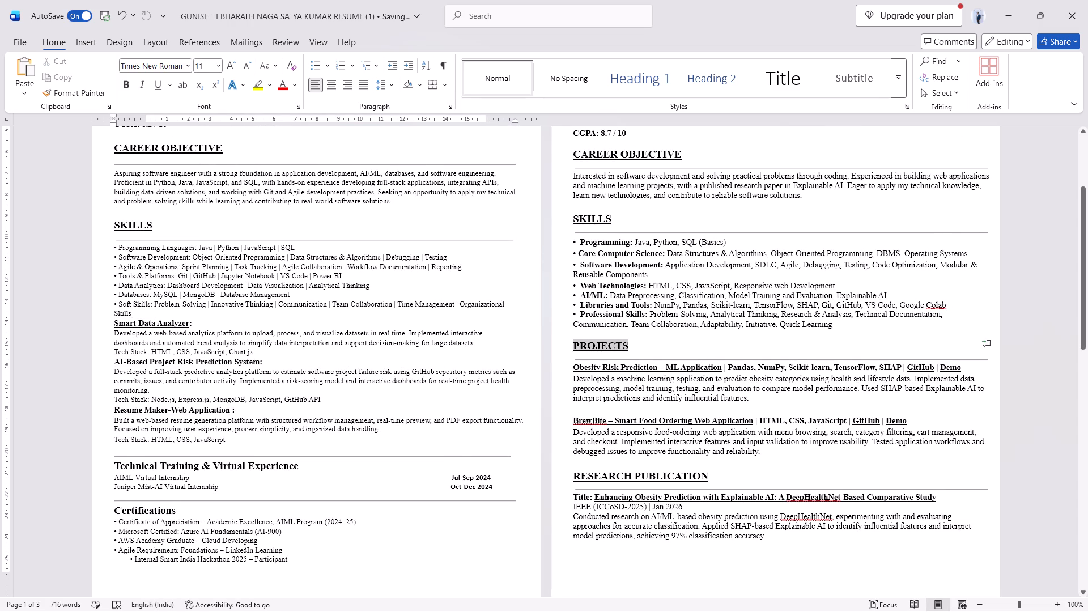
pyautogui.moveTo(810, 345); pyautogui.dragTo(992, 356)
pyautogui.hotkey('ctrl', 'c')
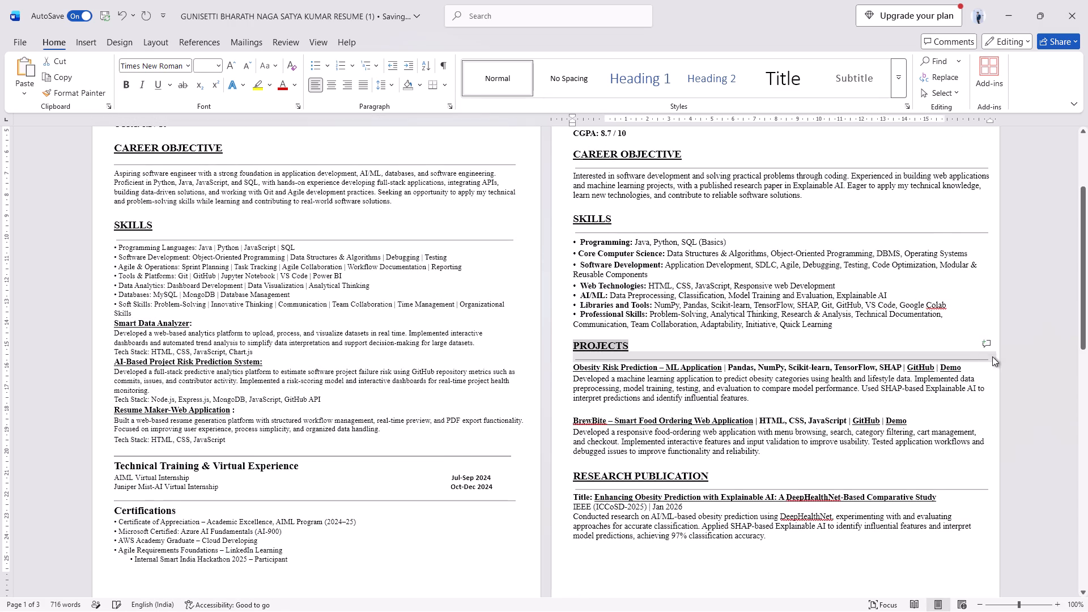
pyautogui.click(145, 315)
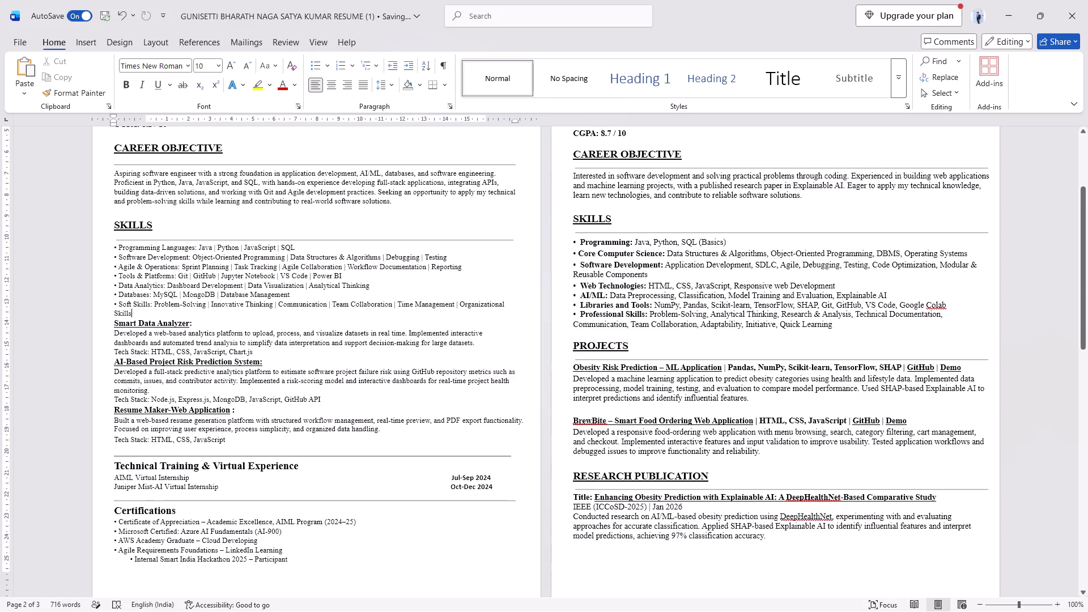
pyautogui.press('Return')
pyautogui.hotkey('ctrl', 'v')
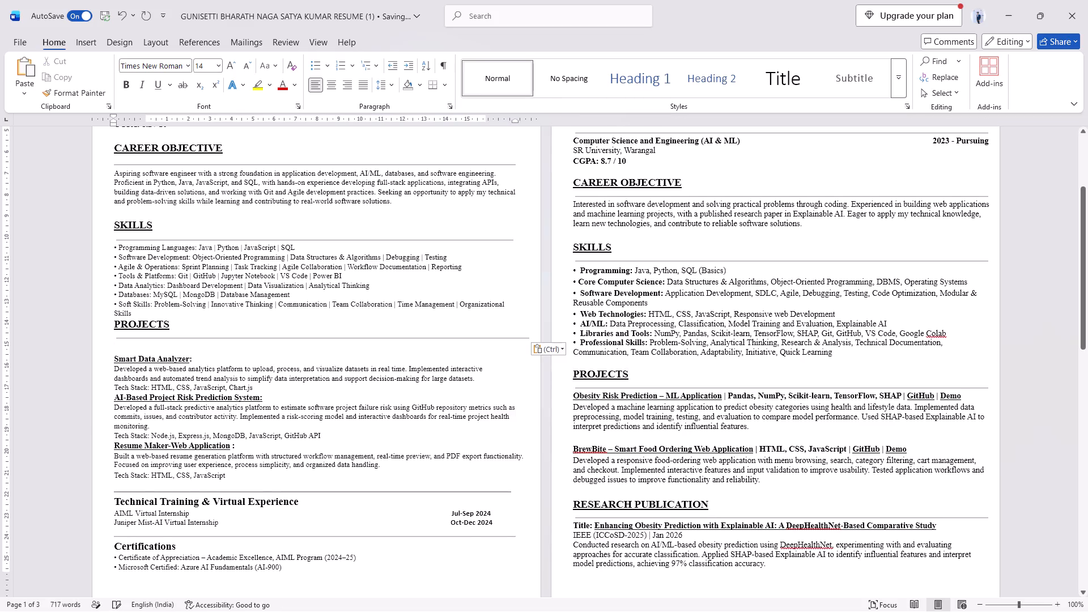
# Add a blank line above the first page's PROJECTS heading and remove the empty space between its rule and Smart Data Analyzer.
pyautogui.click(136, 316)
pyautogui.press('Return')
pyautogui.click(149, 356)
pyautogui.press('Return')
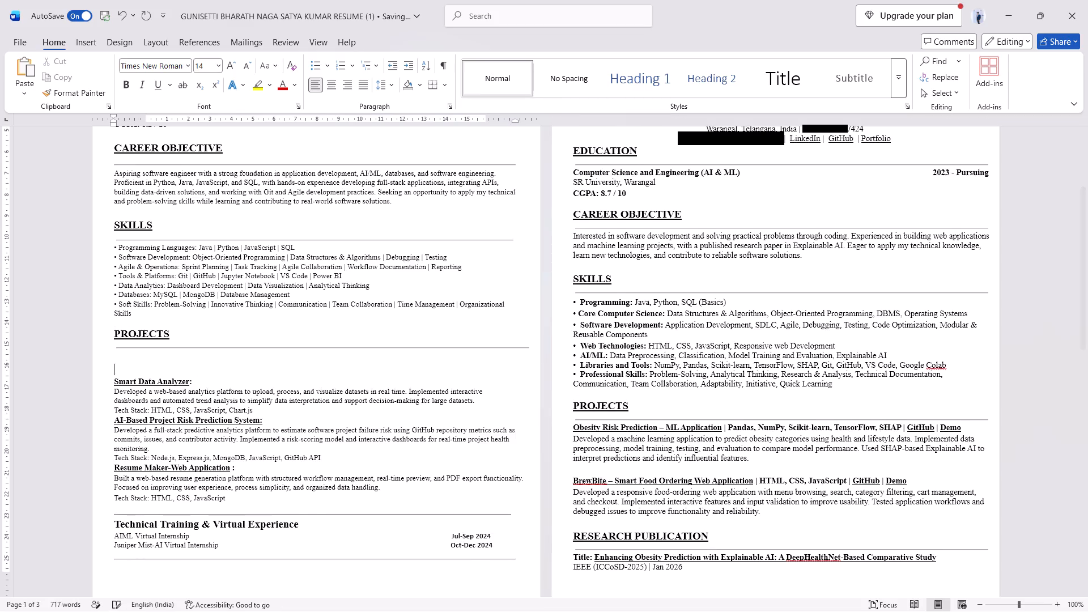
pyautogui.press('BackSpace')
pyautogui.press('BackSpace')
pyautogui.press('BackSpace')
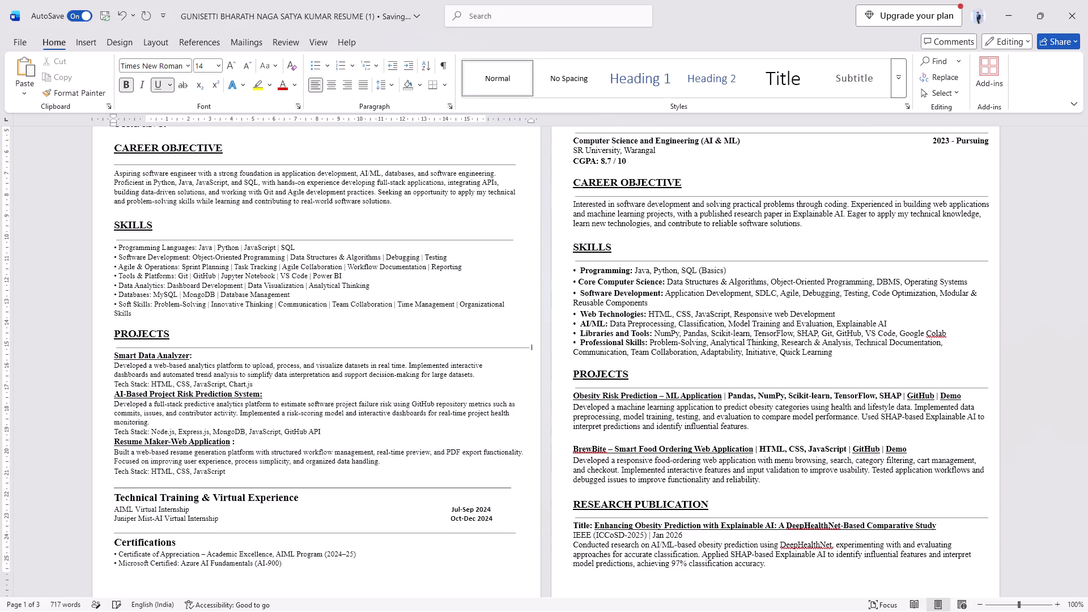
# Replace the first page's Certifications heading and line with the reference CERTIFICATIONS heading and rule, with a blank line above it.
pyautogui.scroll(2, 140, 356)
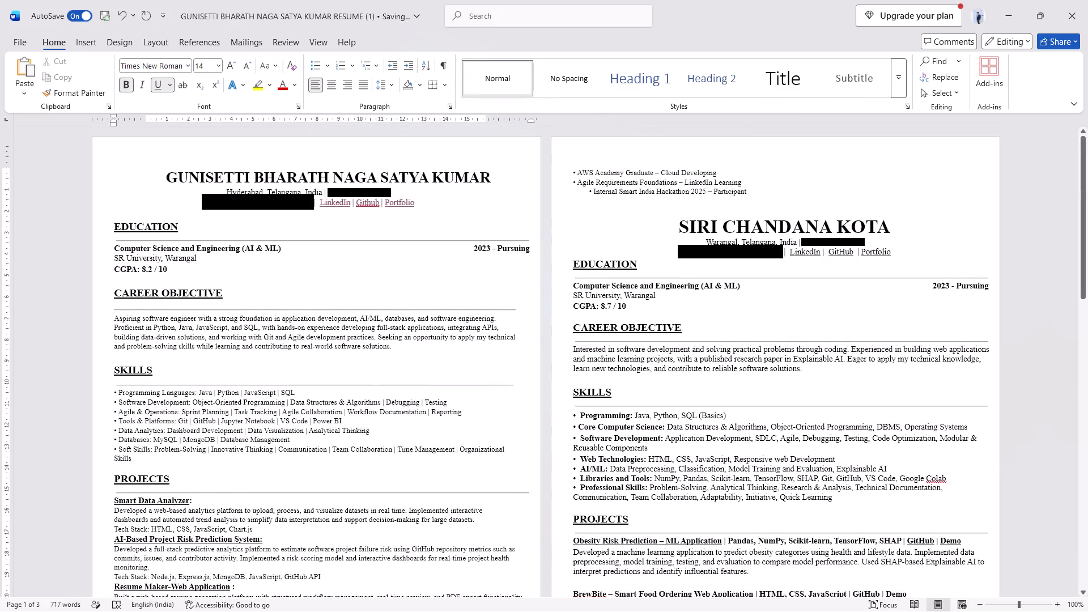
pyautogui.scroll(-4, 199, 381)
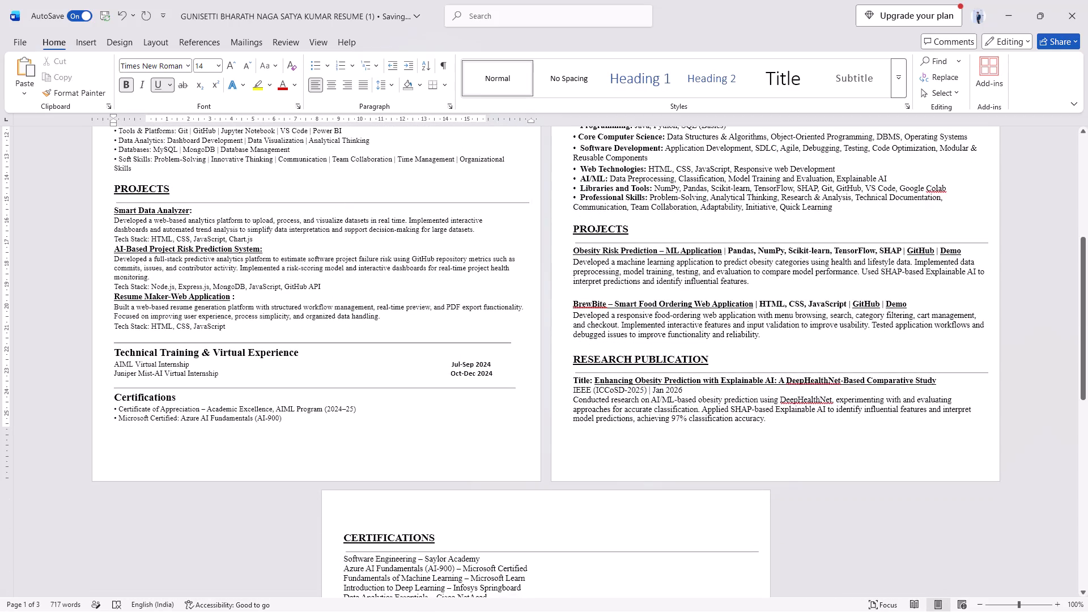
pyautogui.click(278, 326)
pyautogui.scroll(-2, 656, 337)
pyautogui.scroll(1, 657, 338)
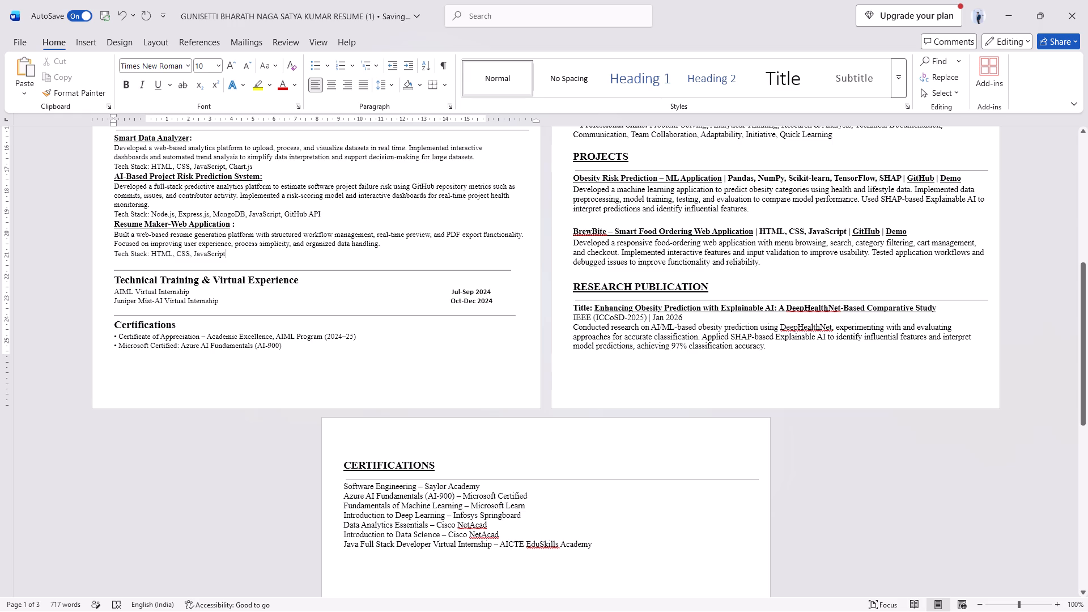
pyautogui.moveTo(341, 464); pyautogui.dragTo(762, 477)
pyautogui.hotkey('ctrl', 'c')
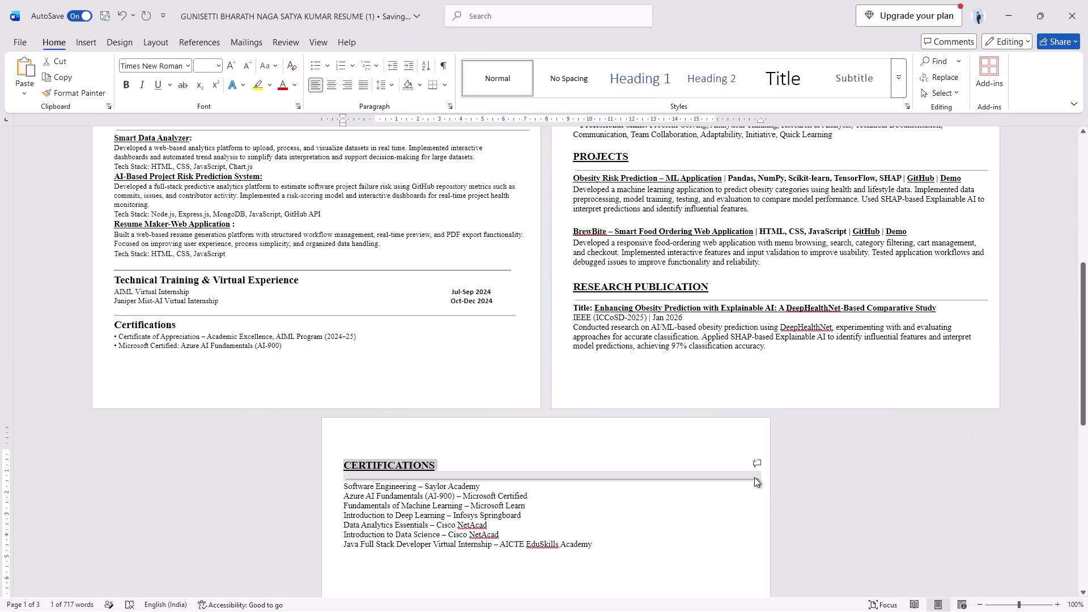
pyautogui.moveTo(183, 322); pyautogui.dragTo(112, 319)
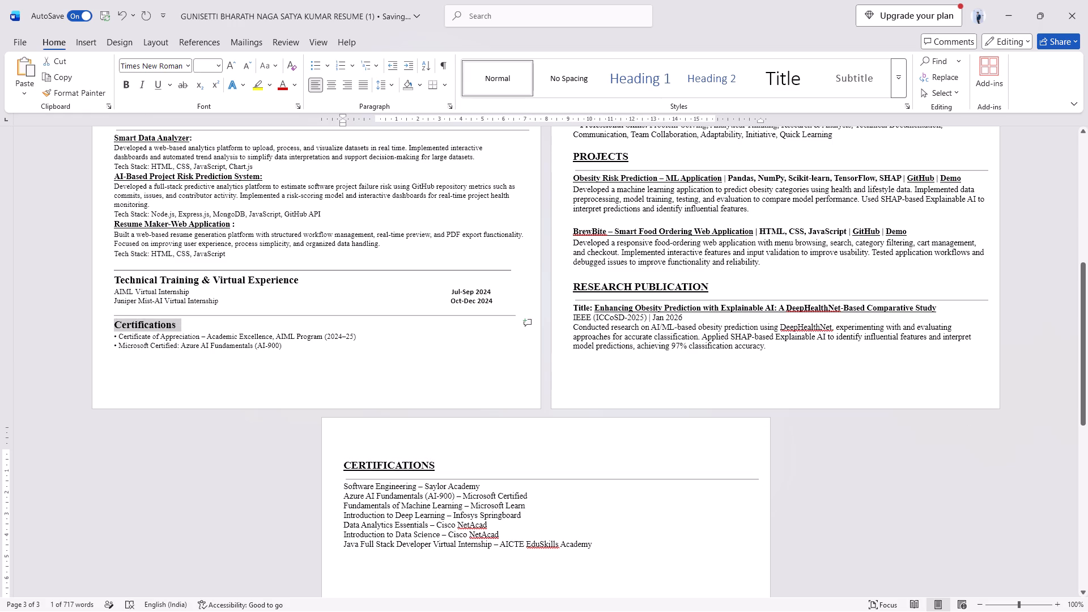
pyautogui.moveTo(112, 319); pyautogui.dragTo(106, 317)
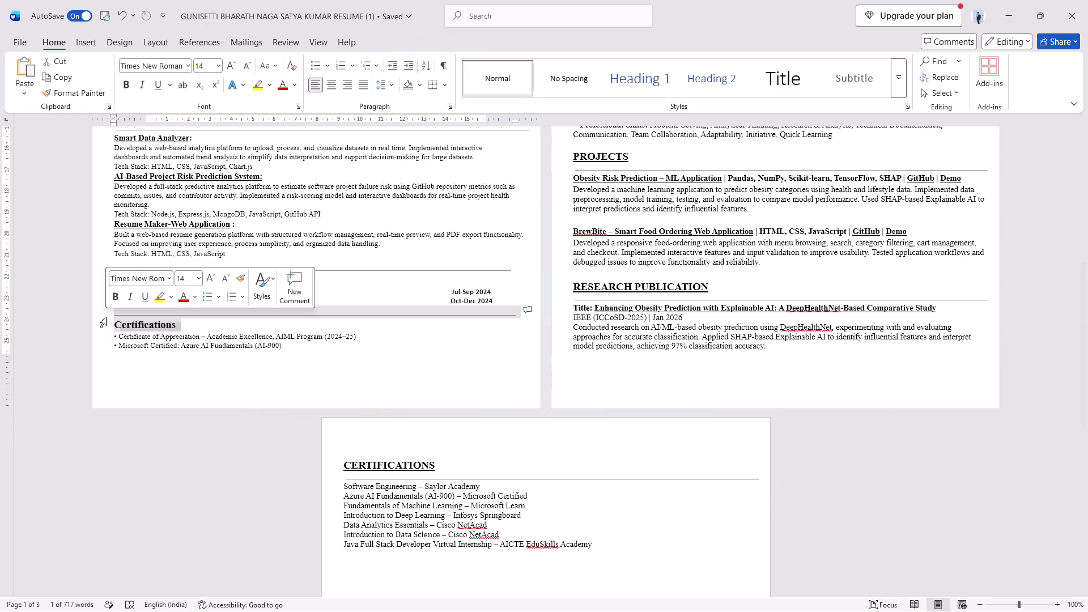
pyautogui.press('BackSpace')
pyautogui.hotkey('ctrl', 'v')
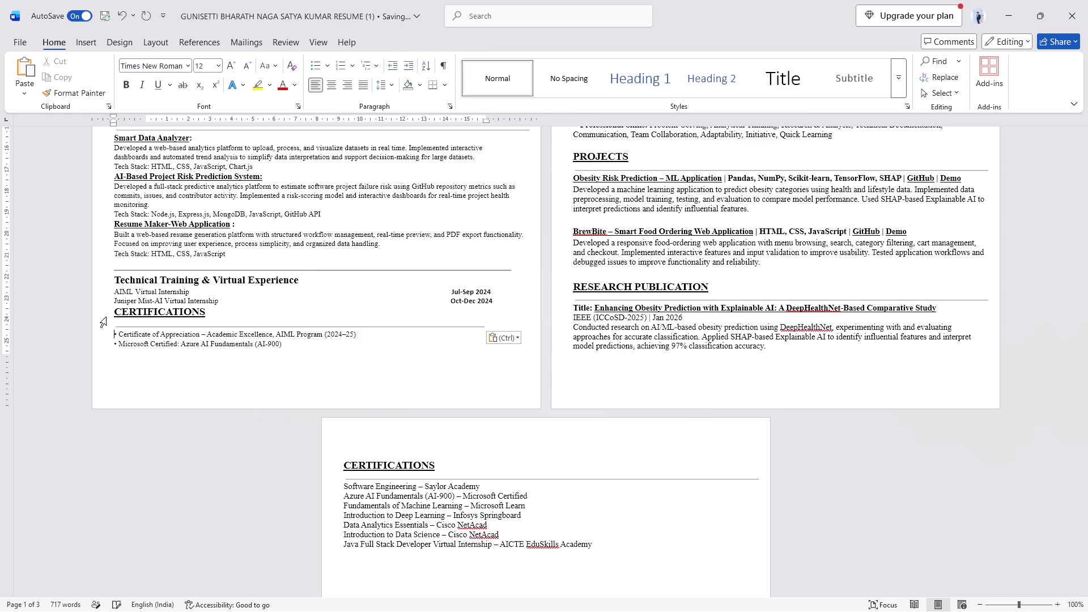
pyautogui.click(511, 299)
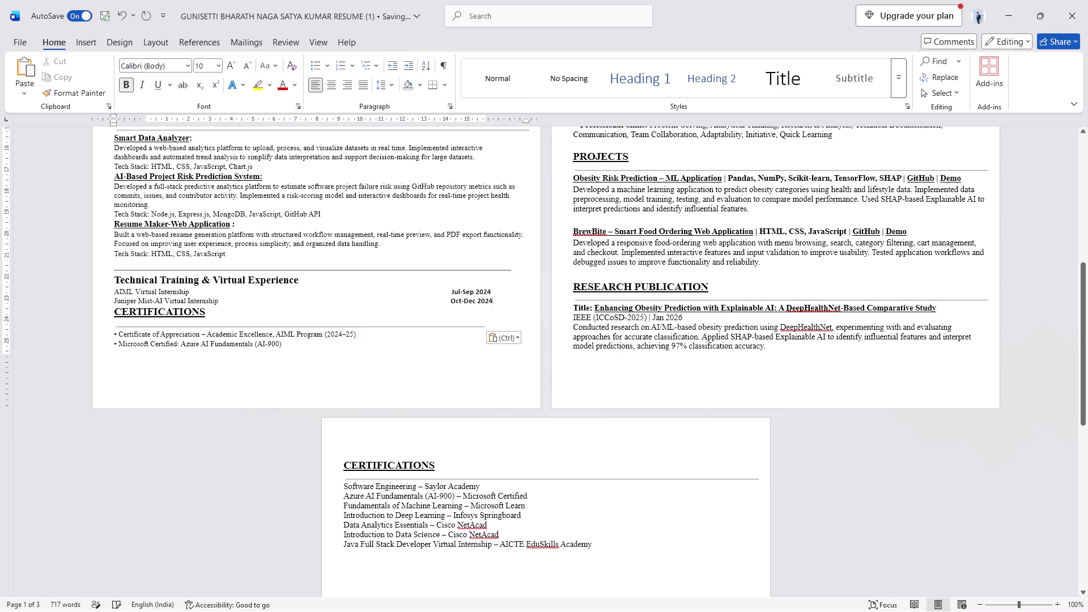
pyautogui.press('Return')
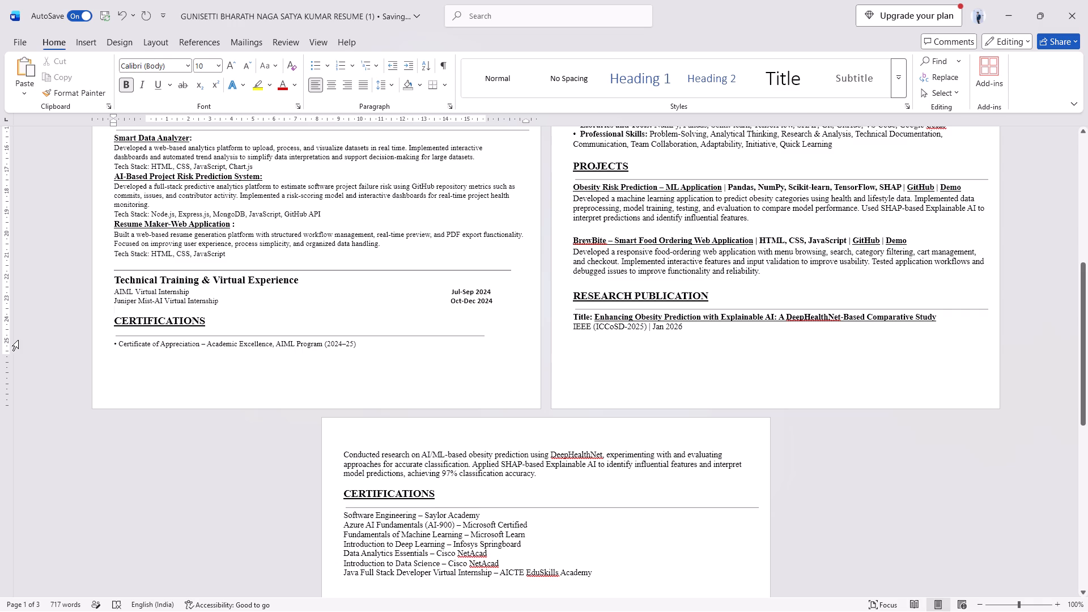
# Reduce the bottom page margin so the whole certifications list fits on the first page.
pyautogui.moveTo(7, 353); pyautogui.dragTo(5, 396)
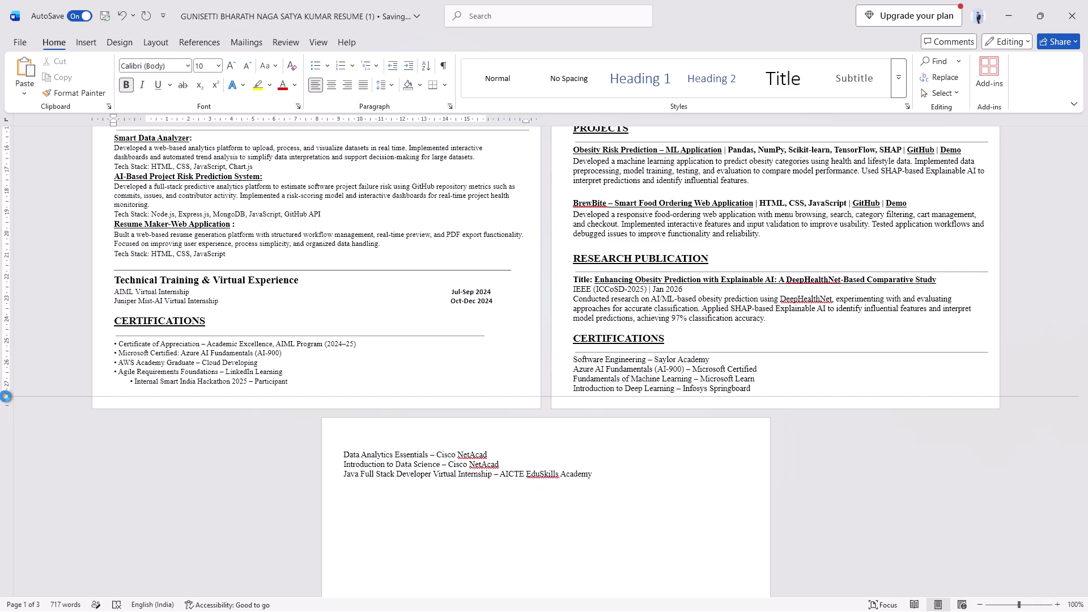
pyautogui.moveTo(5, 396); pyautogui.dragTo(4, 403)
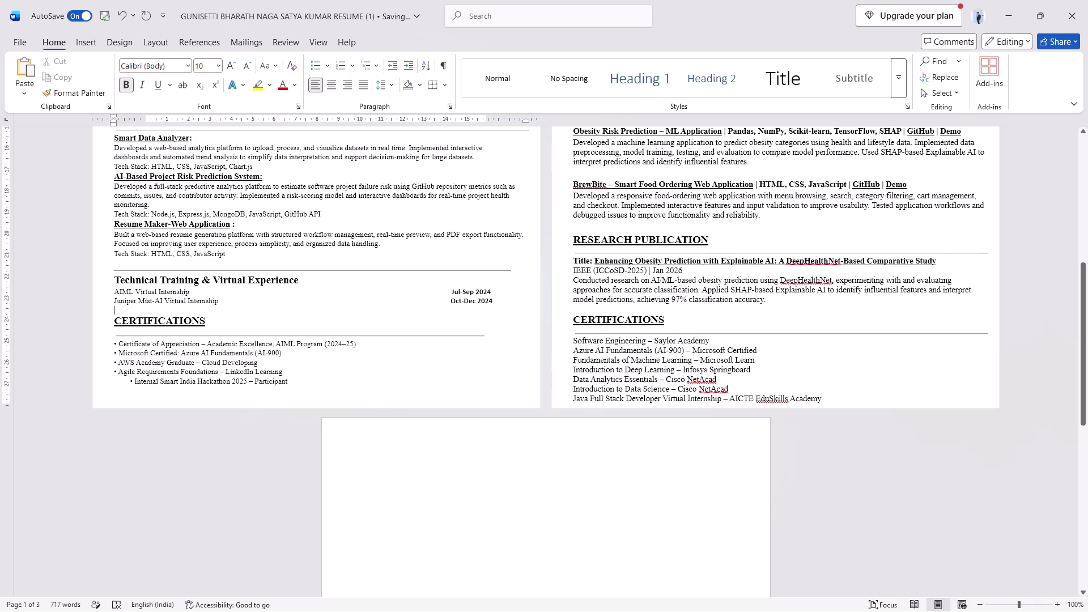
# Remove the extra indent from the Internal Smart India Hackathon 2025 bullet so it aligns with the other certifications.
pyautogui.click(127, 380)
pyautogui.press('BackSpace')
pyautogui.press('BackSpace')
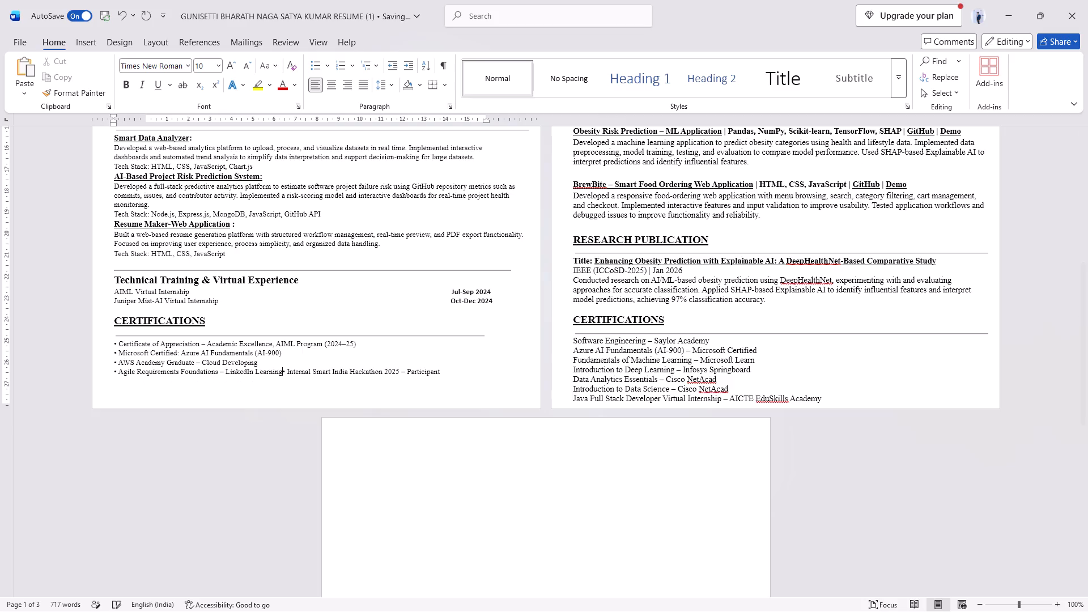
pyautogui.press('Return')
# Compare the first page's layout with the reference resume and check the formatting of its Technical Training and CERTIFICATIONS headings.
pyautogui.scroll(3, 176, 400)
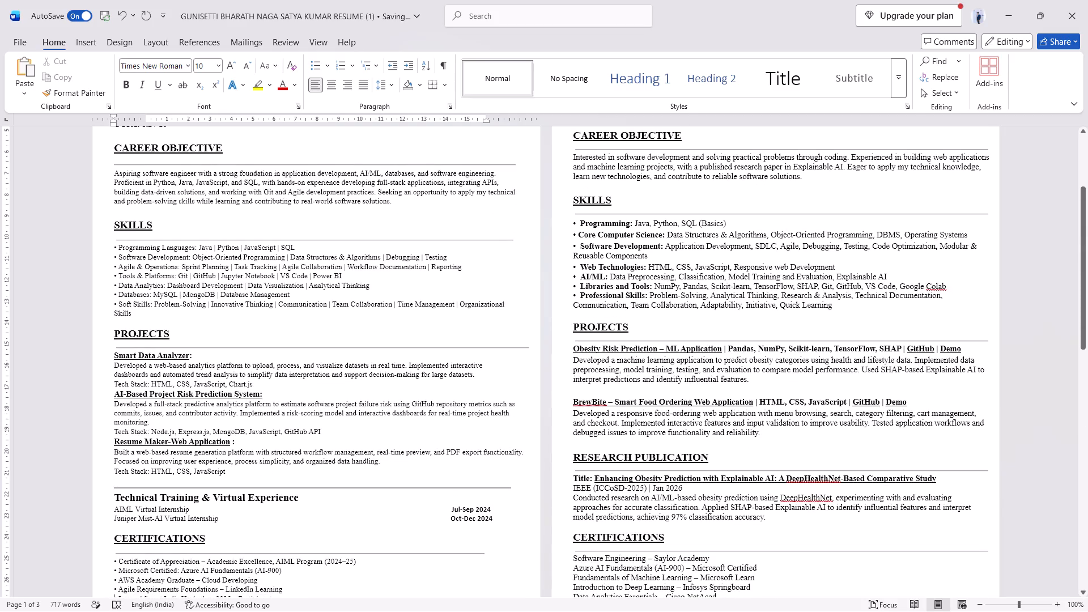
pyautogui.scroll(2, 152, 426)
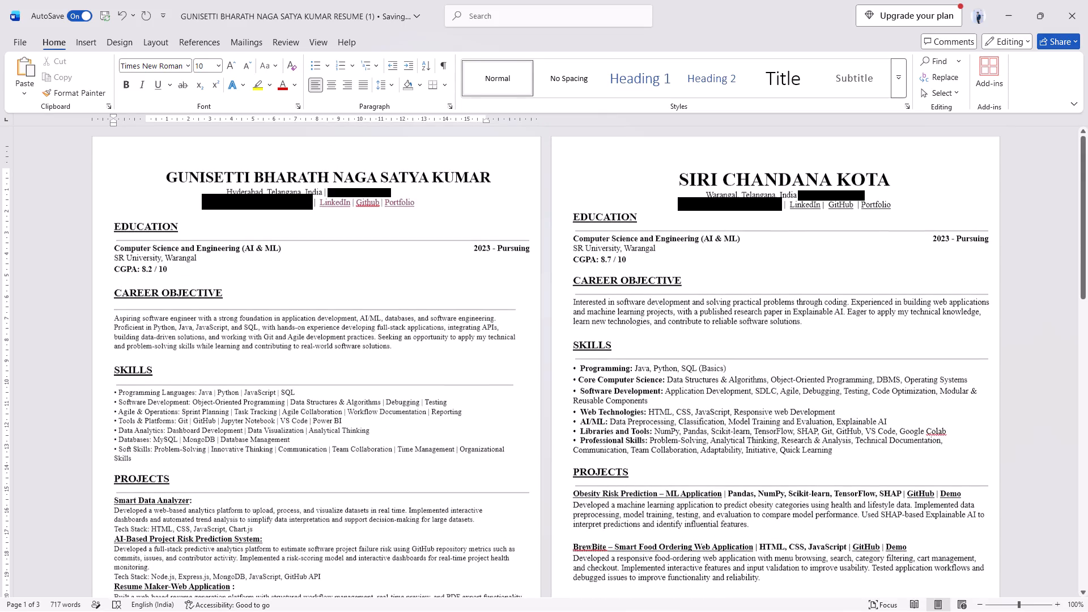
pyautogui.scroll(2, 152, 426)
pyautogui.scroll(-1, 152, 426)
pyautogui.scroll(1, 152, 426)
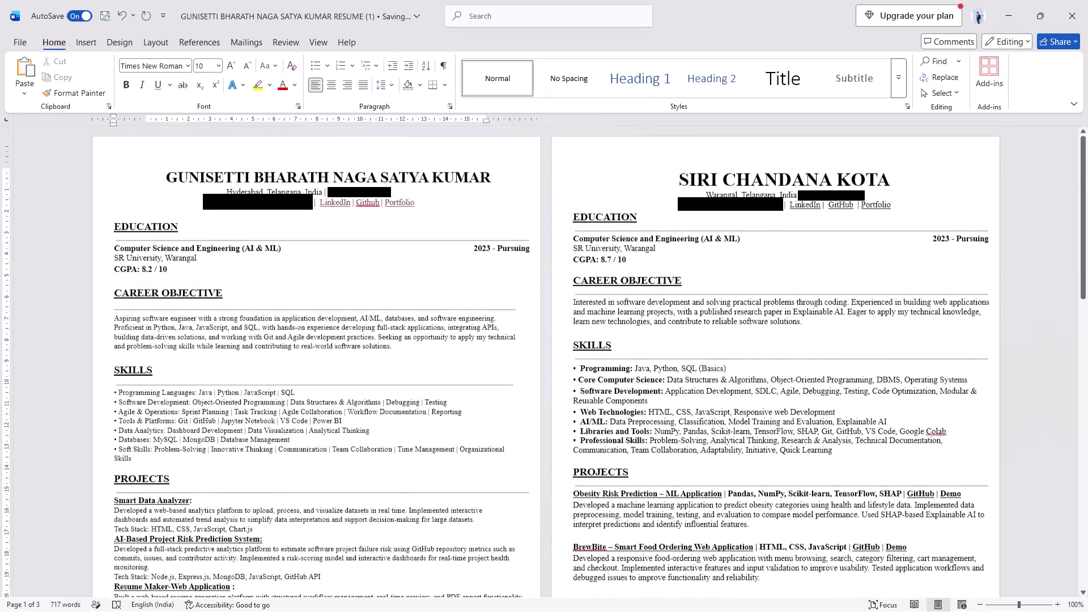
pyautogui.scroll(-2, 152, 426)
pyautogui.scroll(-2, 163, 474)
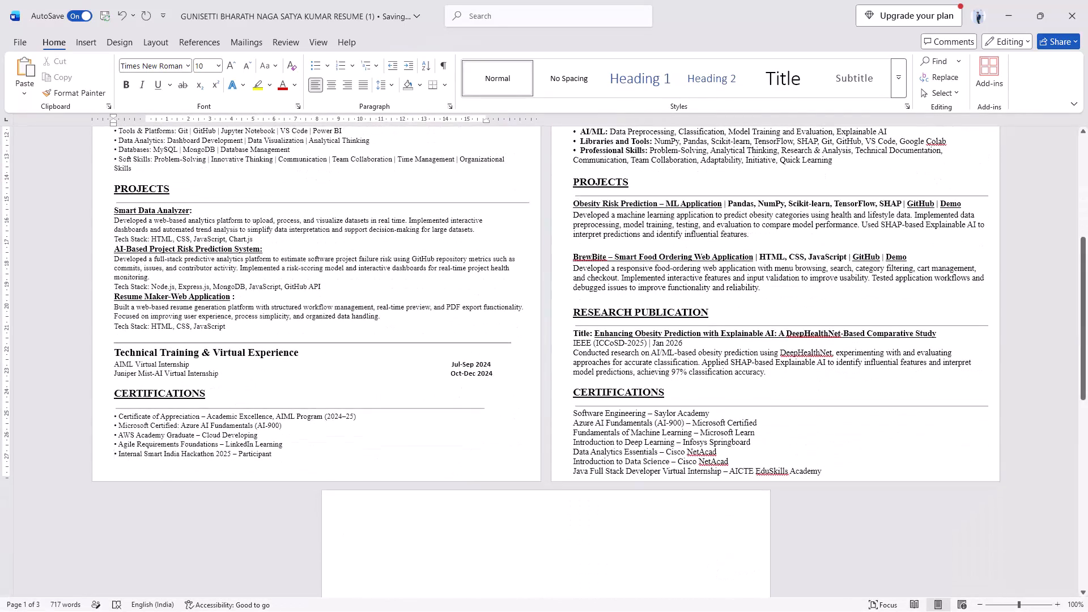
pyautogui.click(296, 353)
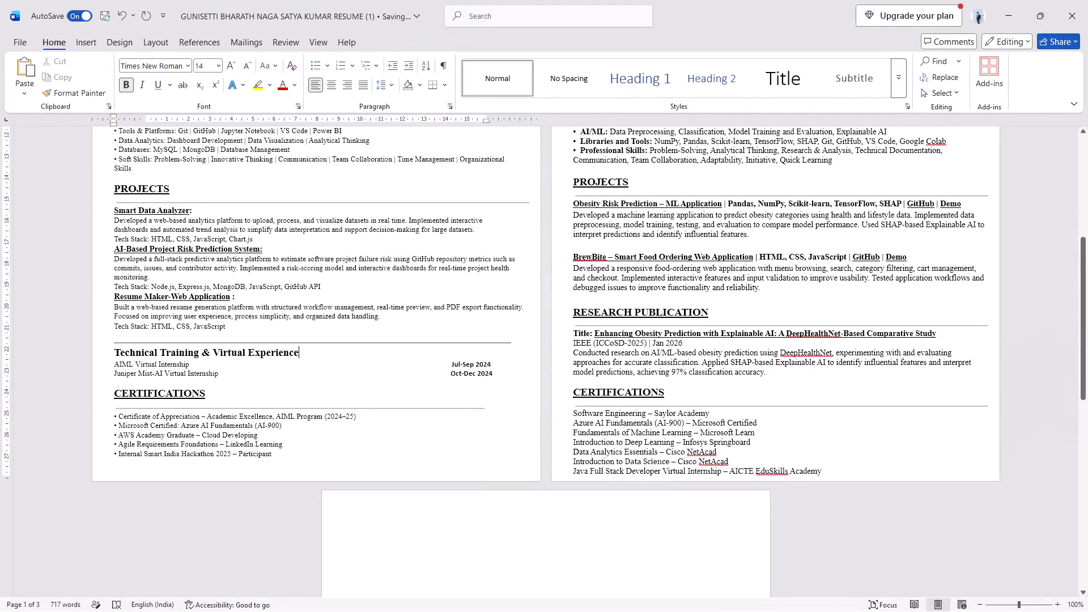
pyautogui.click(184, 389)
pyautogui.click(199, 392)
pyautogui.click(253, 356)
# Convert the first page's Technical Training & Virtual Experience heading to uppercase and underline it.
pyautogui.moveTo(299, 355); pyautogui.dragTo(114, 355)
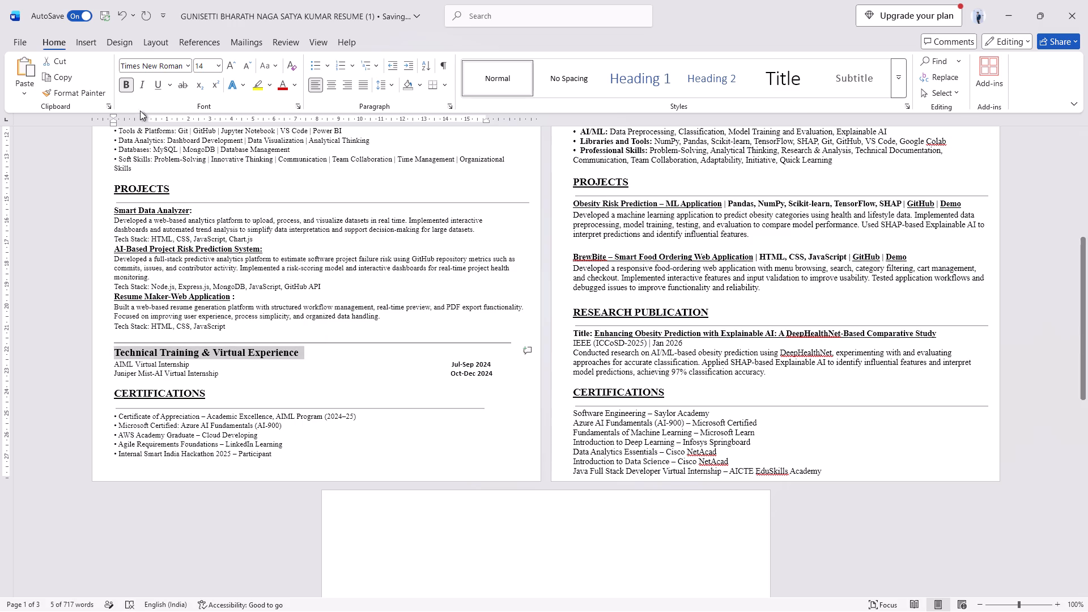
pyautogui.click(266, 66)
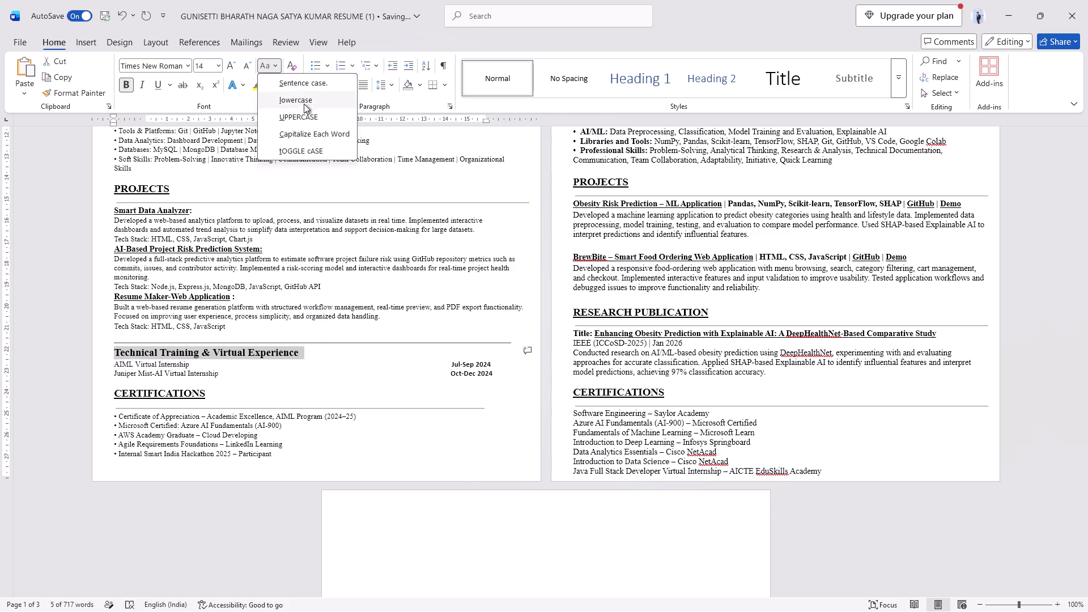
pyautogui.click(309, 117)
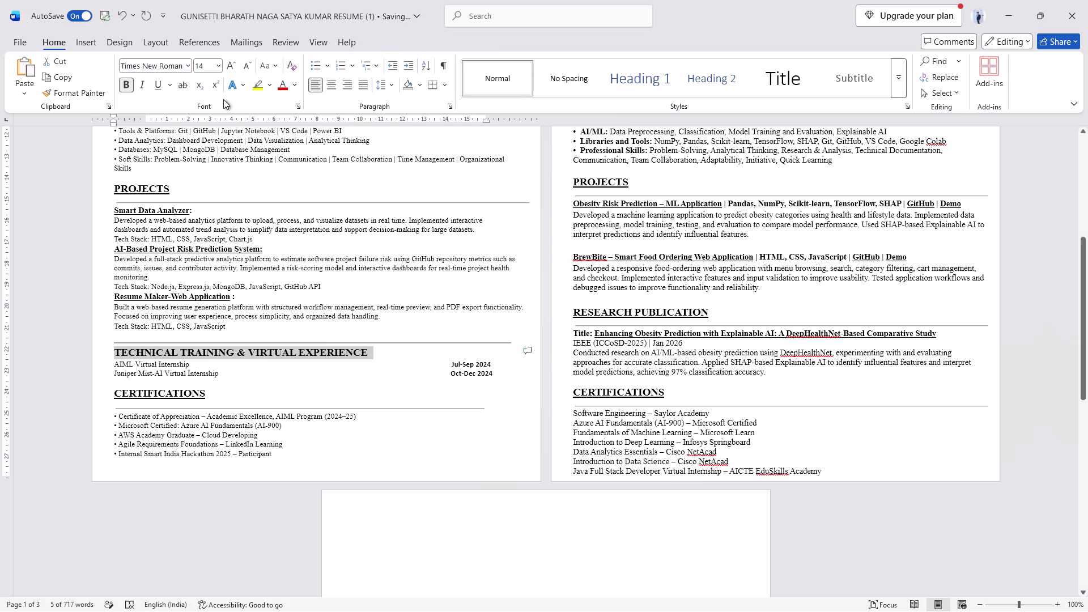
pyautogui.click(158, 84)
pyautogui.scroll(3, 250, 317)
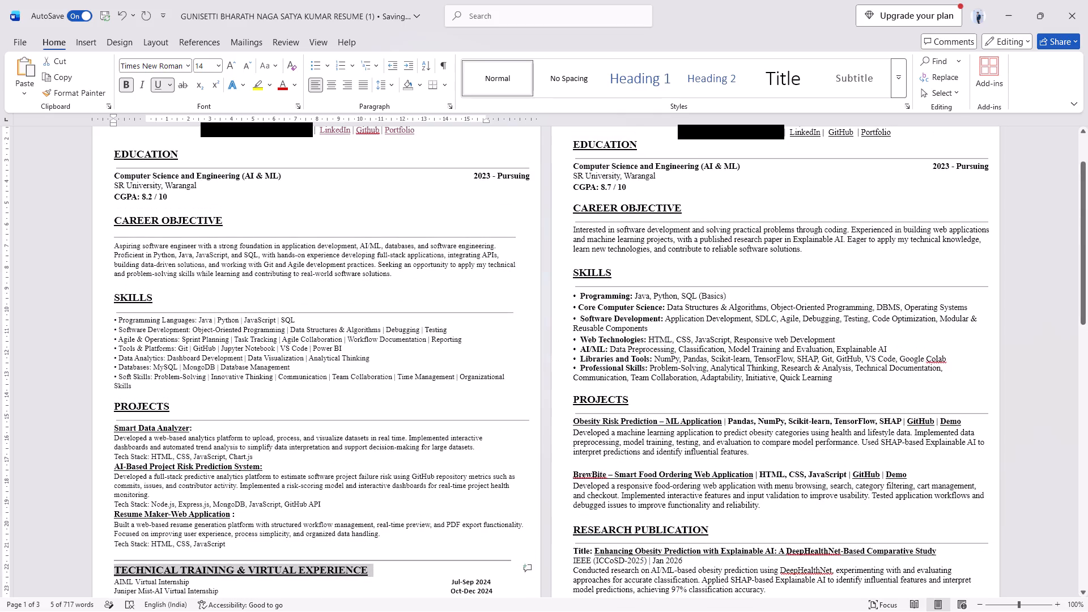
pyautogui.scroll(-2, 256, 318)
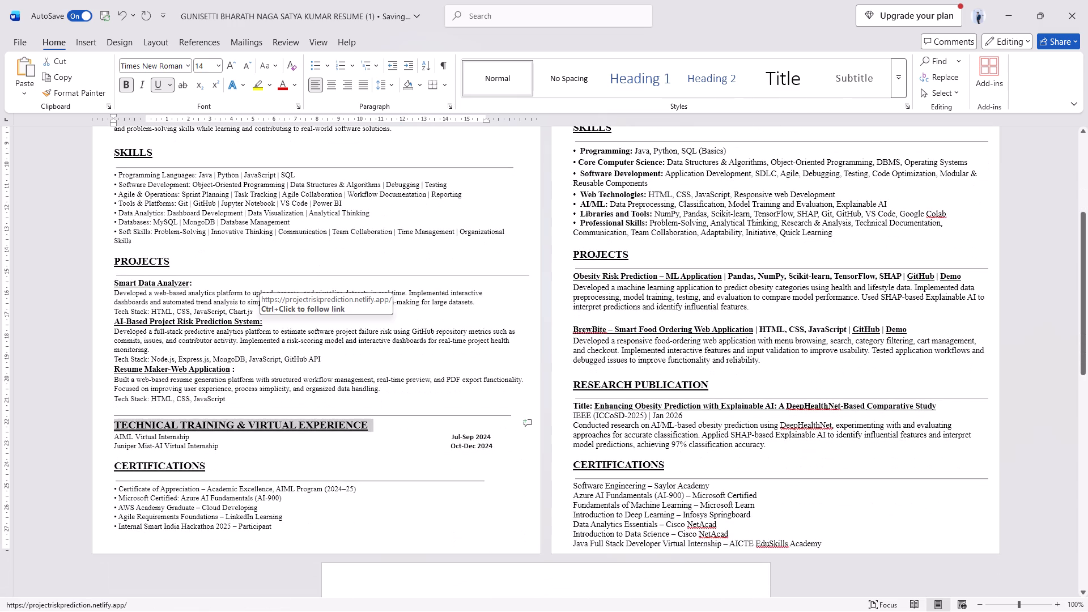
pyautogui.click(383, 422)
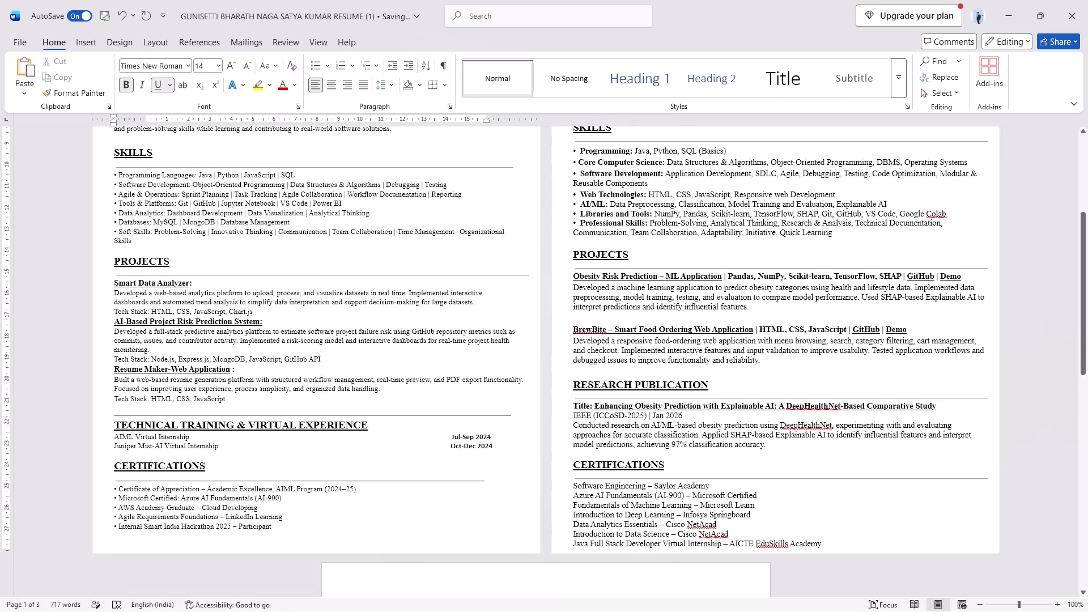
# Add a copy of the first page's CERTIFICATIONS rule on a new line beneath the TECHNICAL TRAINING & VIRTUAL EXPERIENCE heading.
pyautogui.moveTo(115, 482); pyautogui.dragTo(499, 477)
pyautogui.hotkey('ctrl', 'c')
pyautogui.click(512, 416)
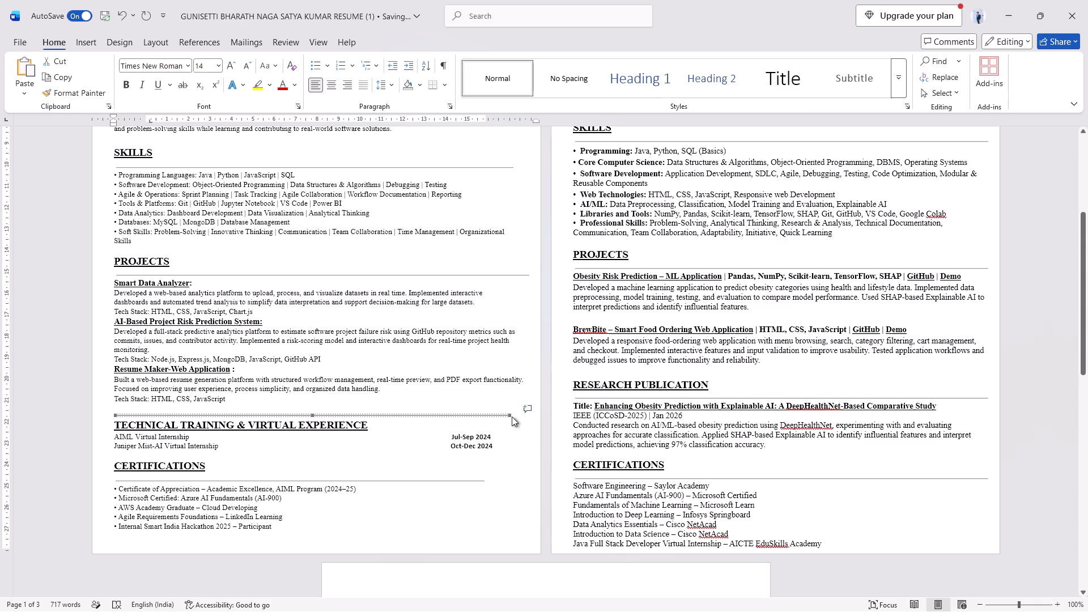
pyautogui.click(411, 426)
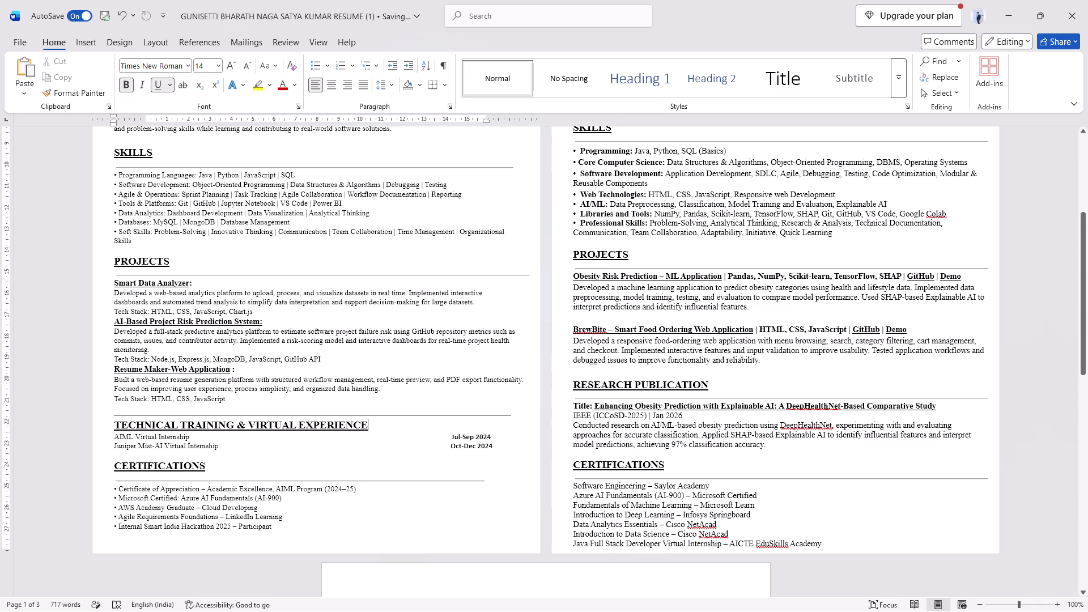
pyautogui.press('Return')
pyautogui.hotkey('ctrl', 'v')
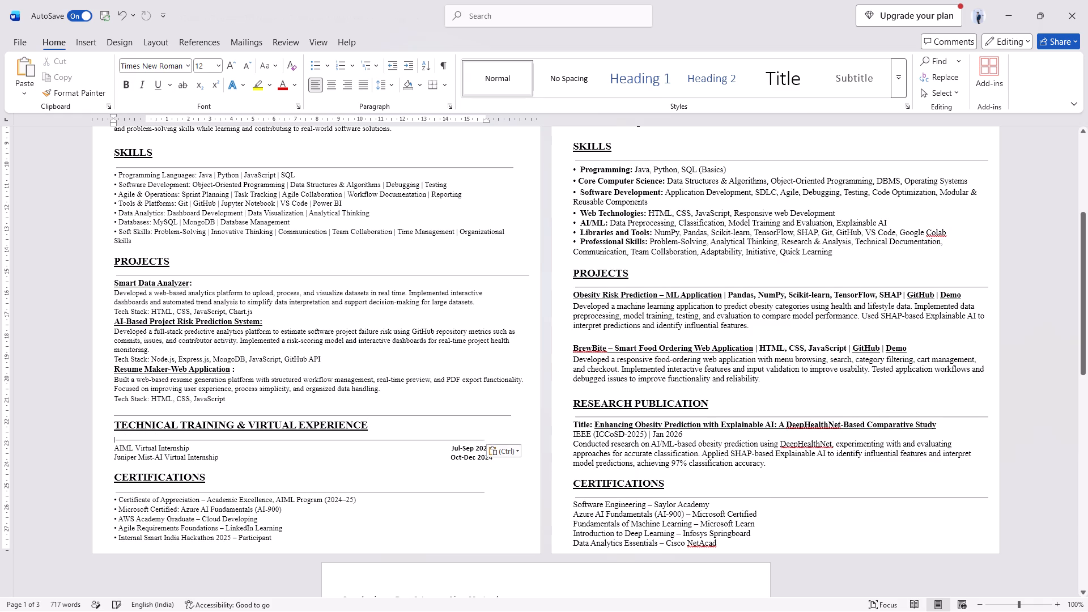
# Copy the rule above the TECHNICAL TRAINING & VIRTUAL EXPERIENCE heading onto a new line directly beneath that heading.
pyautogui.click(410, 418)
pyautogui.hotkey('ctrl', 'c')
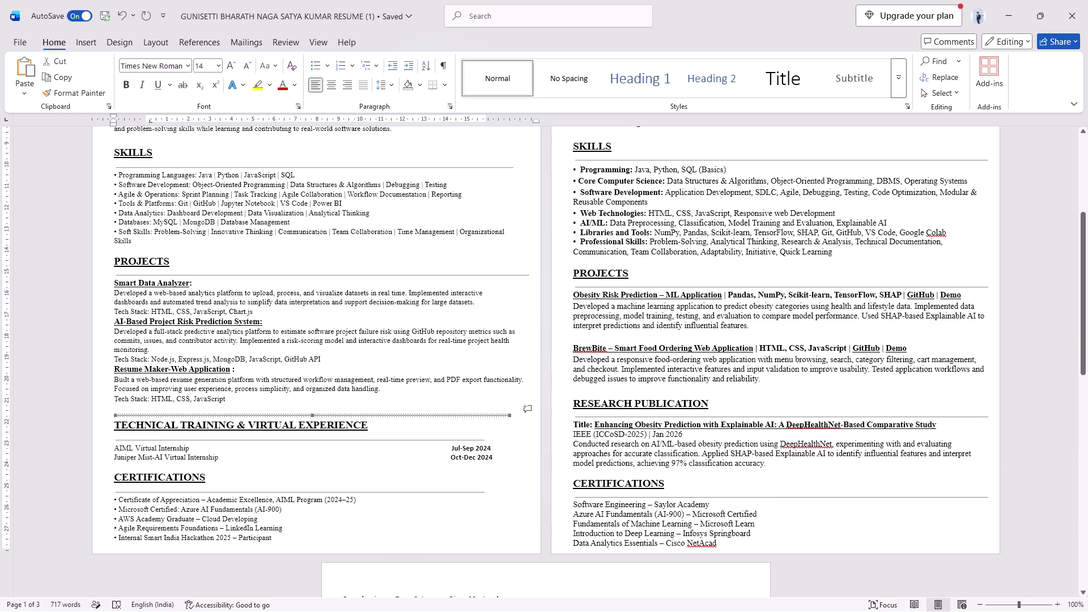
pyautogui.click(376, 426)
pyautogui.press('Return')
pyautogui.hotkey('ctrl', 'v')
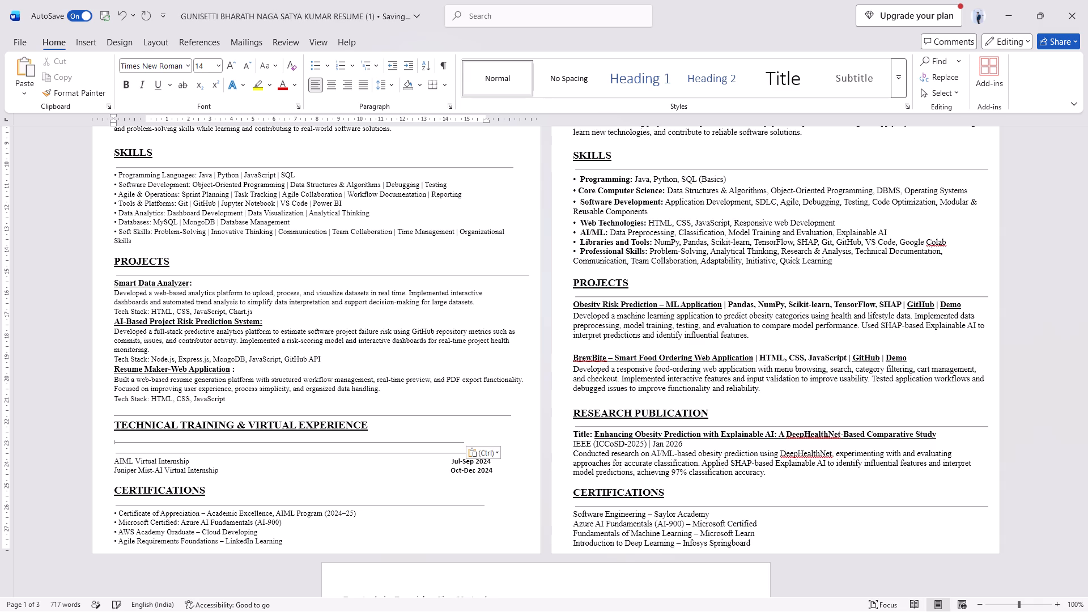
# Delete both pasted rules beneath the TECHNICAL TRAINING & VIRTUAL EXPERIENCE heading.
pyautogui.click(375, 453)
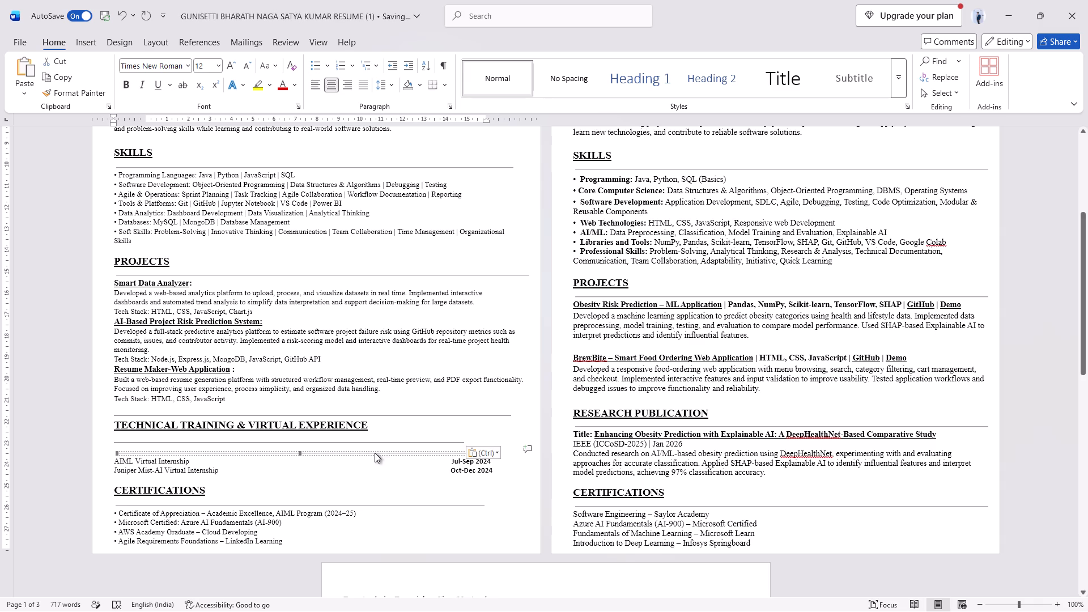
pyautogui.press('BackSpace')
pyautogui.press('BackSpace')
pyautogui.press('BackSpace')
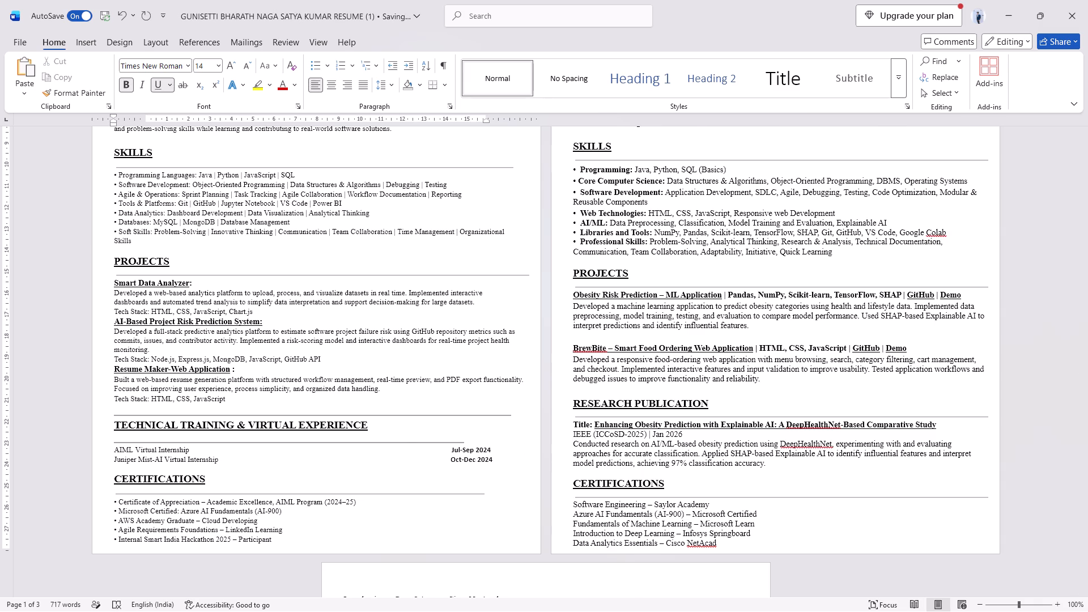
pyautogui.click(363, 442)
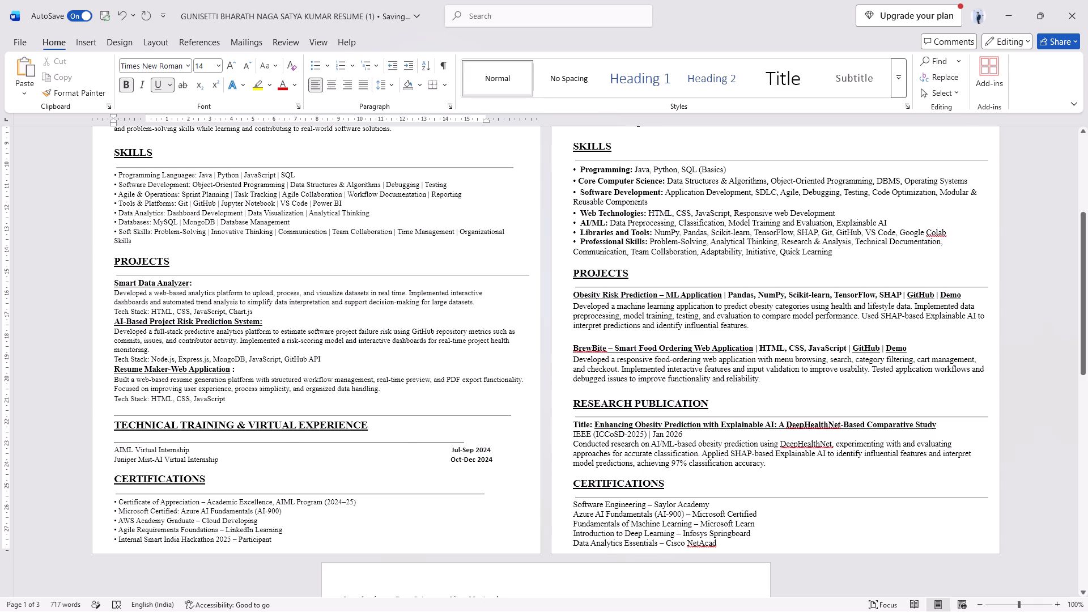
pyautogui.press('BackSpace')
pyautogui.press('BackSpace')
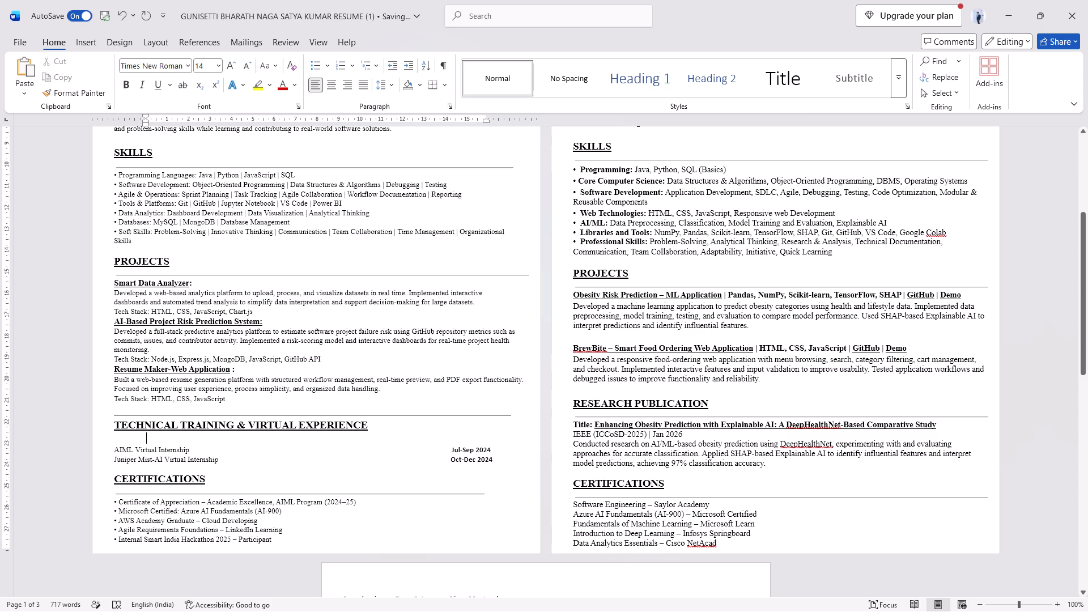
# Delete the rule above TECHNICAL TRAINING & VIRTUAL EXPERIENCE, place a copy of the PROJECTS rule beneath the heading and remove the extra blank line.
pyautogui.click(371, 273)
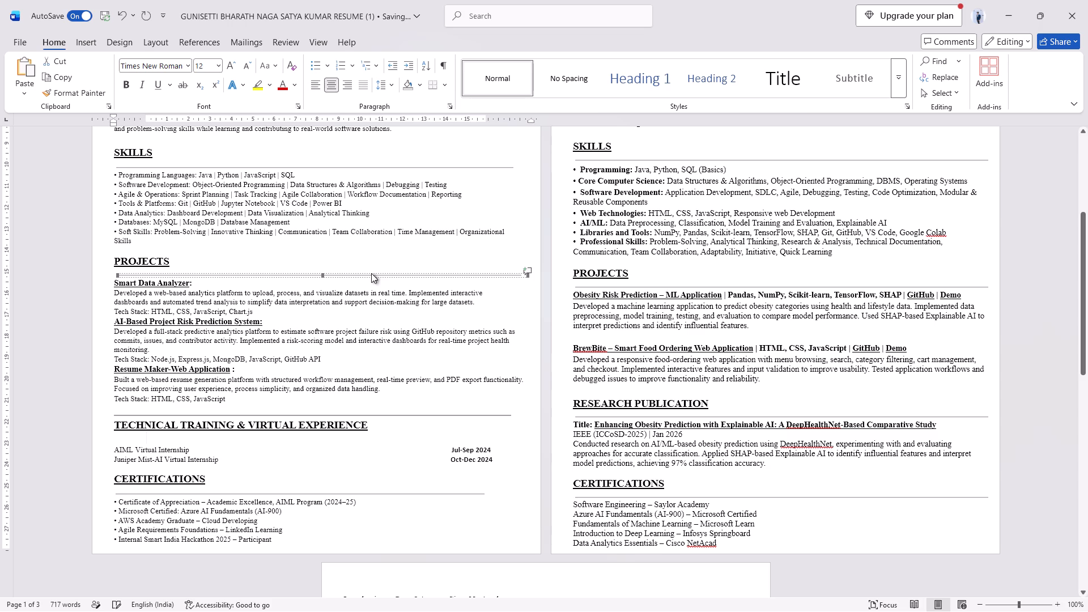
pyautogui.hotkey('ctrl', 'c')
pyautogui.click(396, 414)
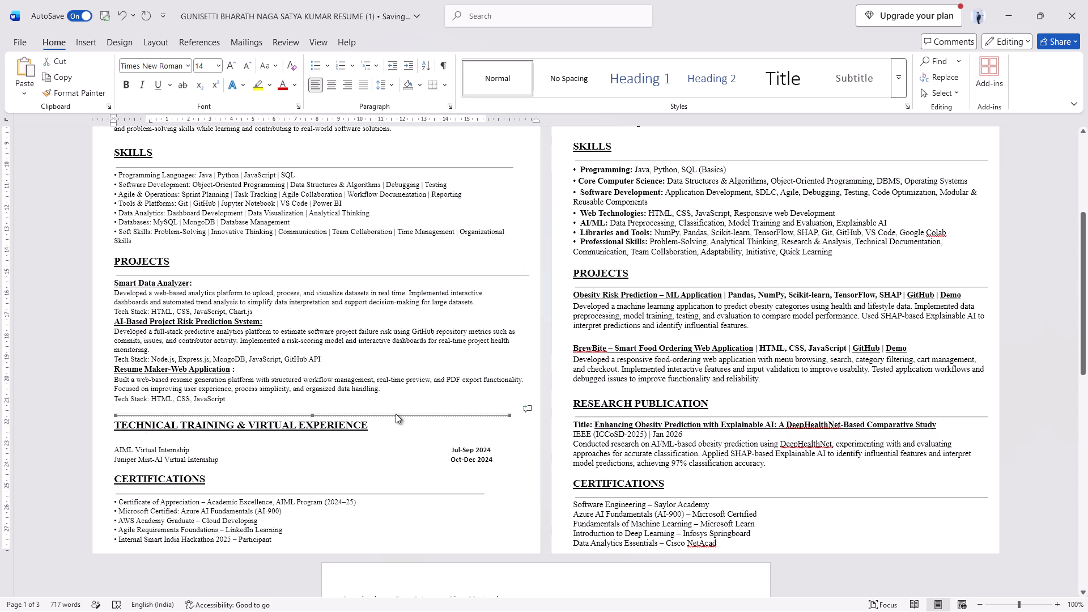
pyautogui.press('BackSpace')
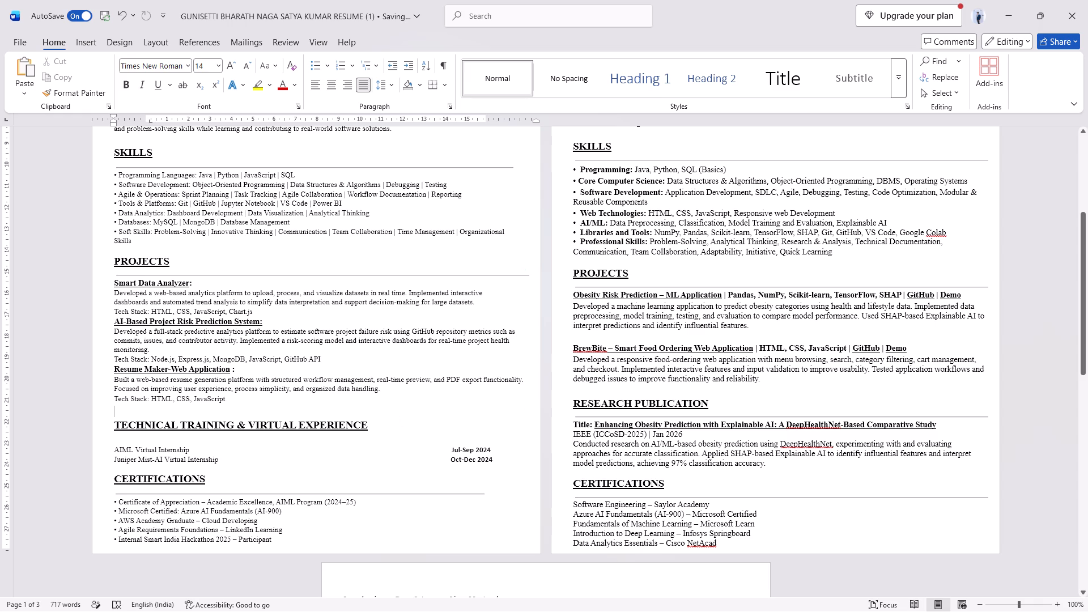
pyautogui.click(397, 419)
pyautogui.press('Return')
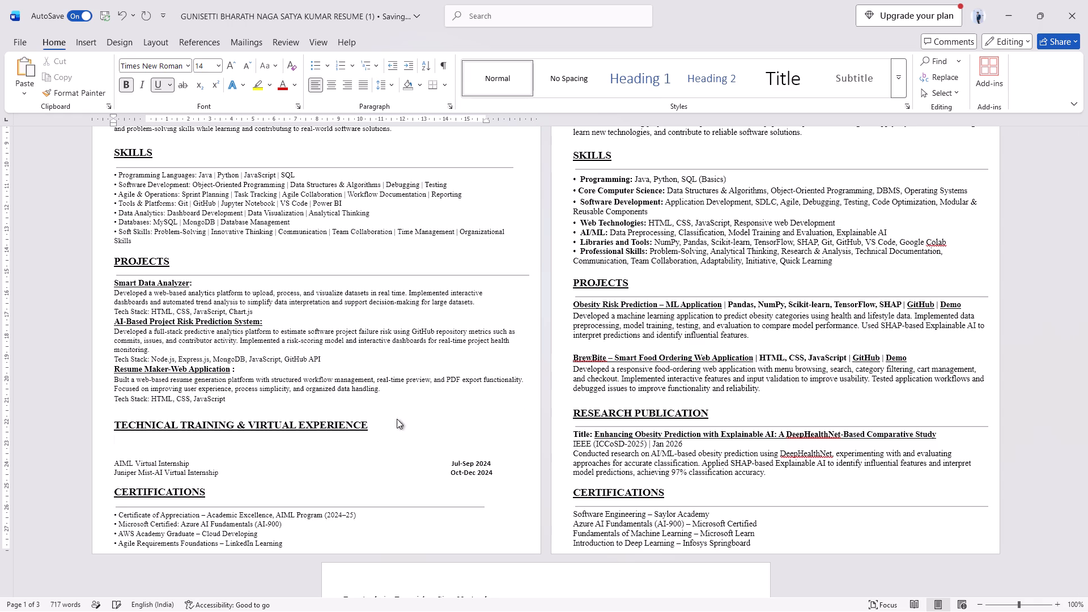
pyautogui.hotkey('ctrl', 'v')
pyautogui.click(395, 454)
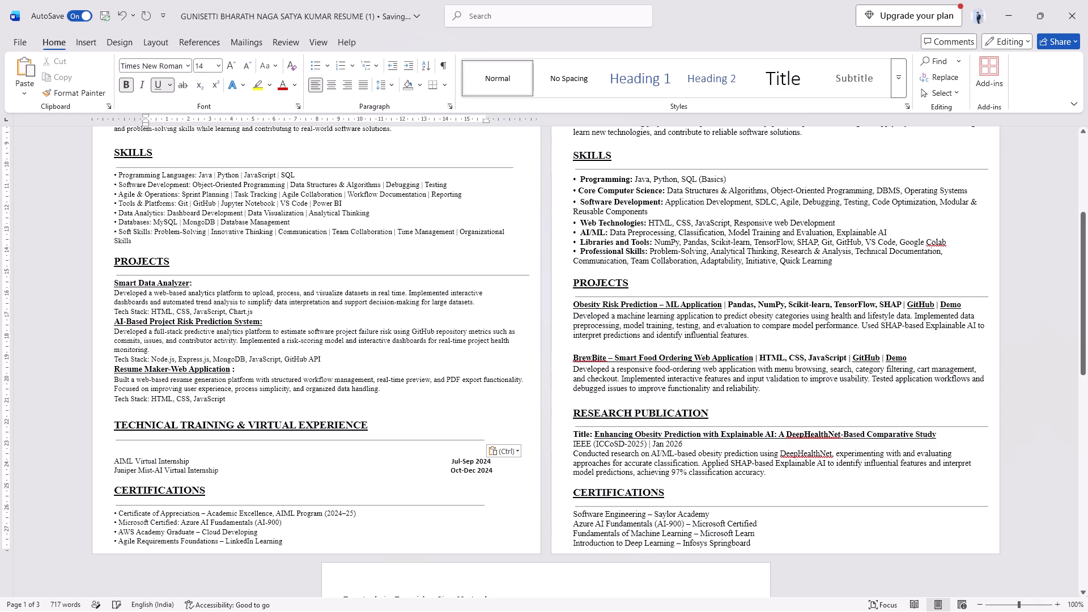
pyautogui.press('BackSpace')
# Reduce the top page margin slightly so the resume content moves up.
pyautogui.scroll(9, 395, 454)
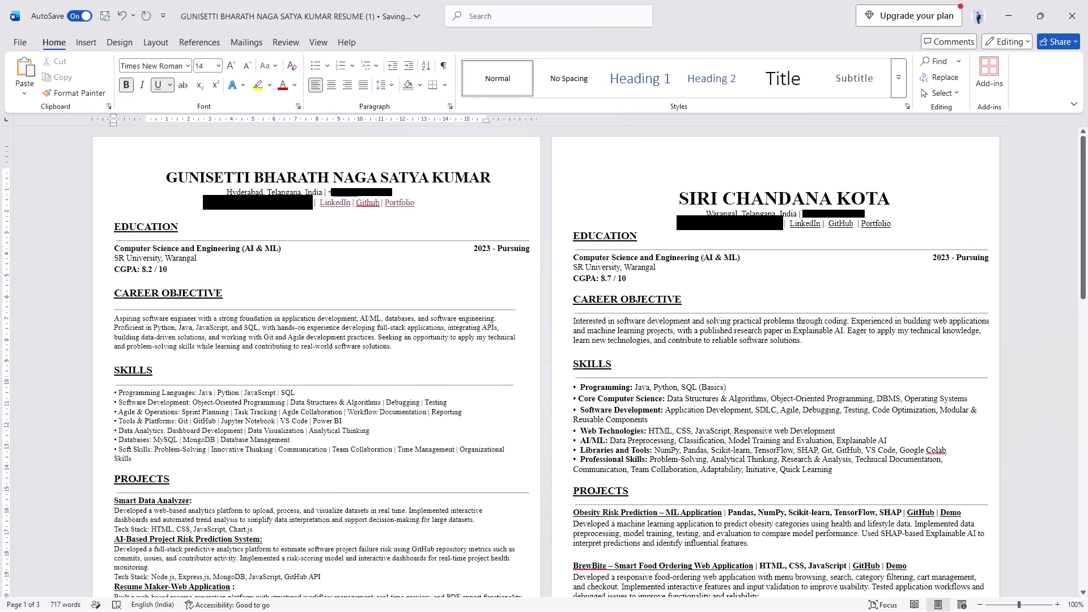
pyautogui.moveTo(6, 167); pyautogui.dragTo(3, 157)
# Tidy the separator and spacing between the location and the phone number in the first page's header.
pyautogui.click(342, 180)
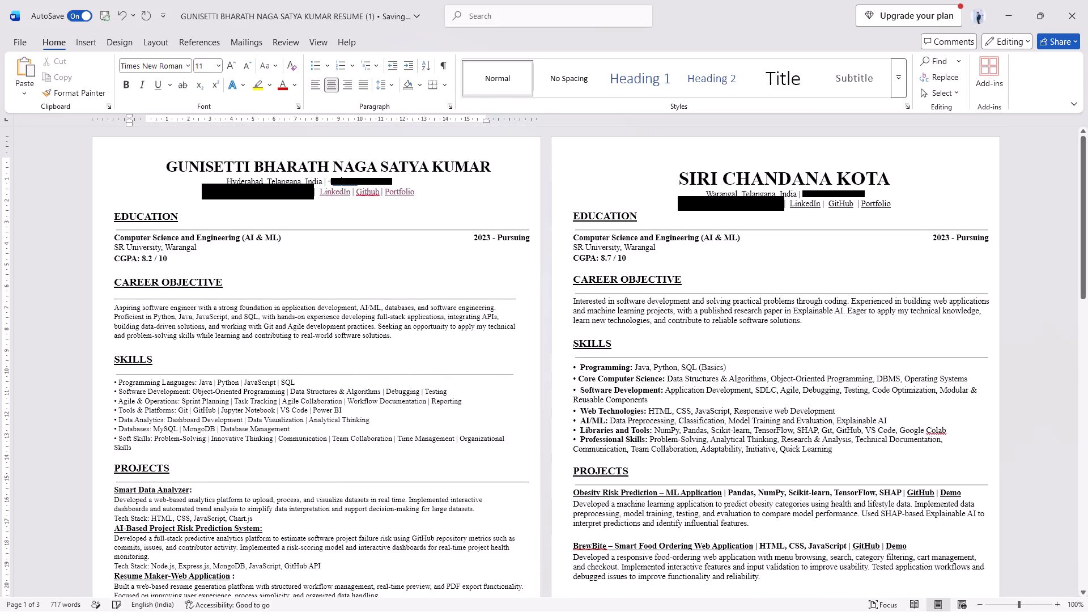
pyautogui.press('BackSpace')
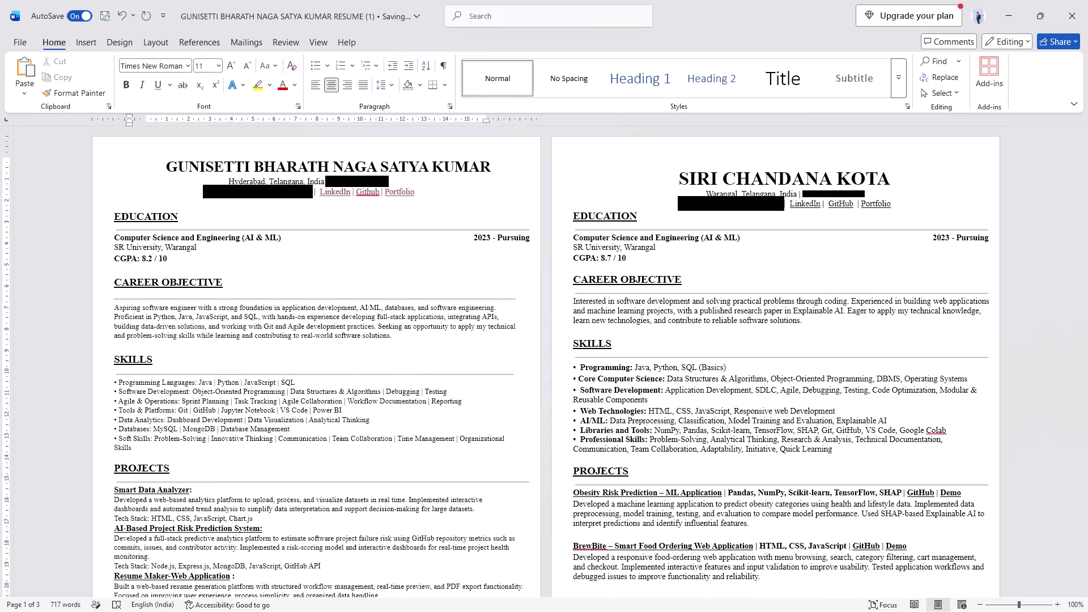
pyautogui.press('1')
pyautogui.press('Right')
pyautogui.press('BackSpace')
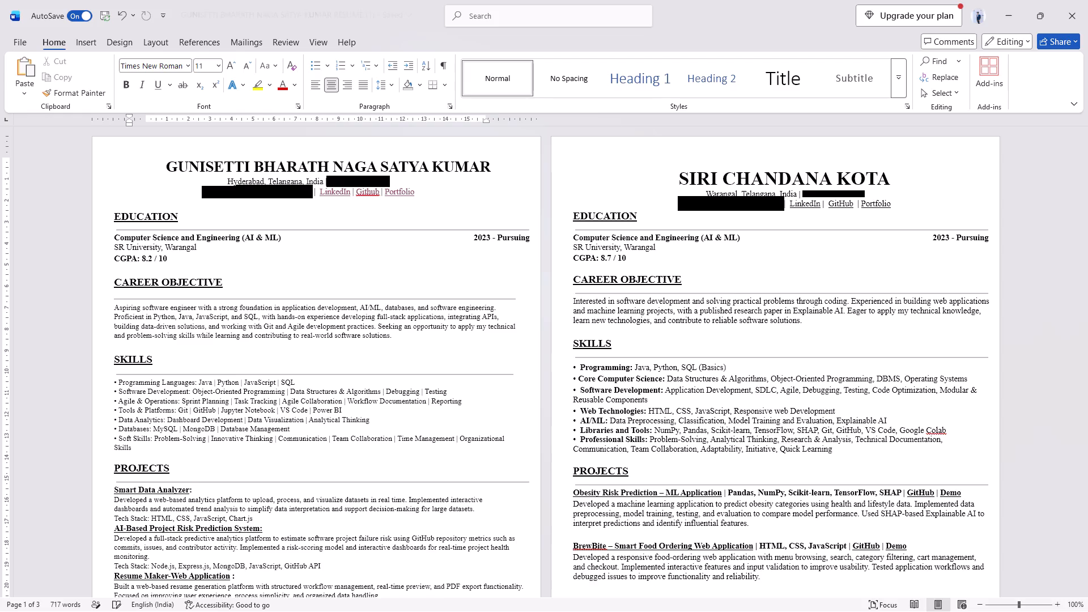
pyautogui.press('Left')
pyautogui.press('Right')
pyautogui.press('Right')
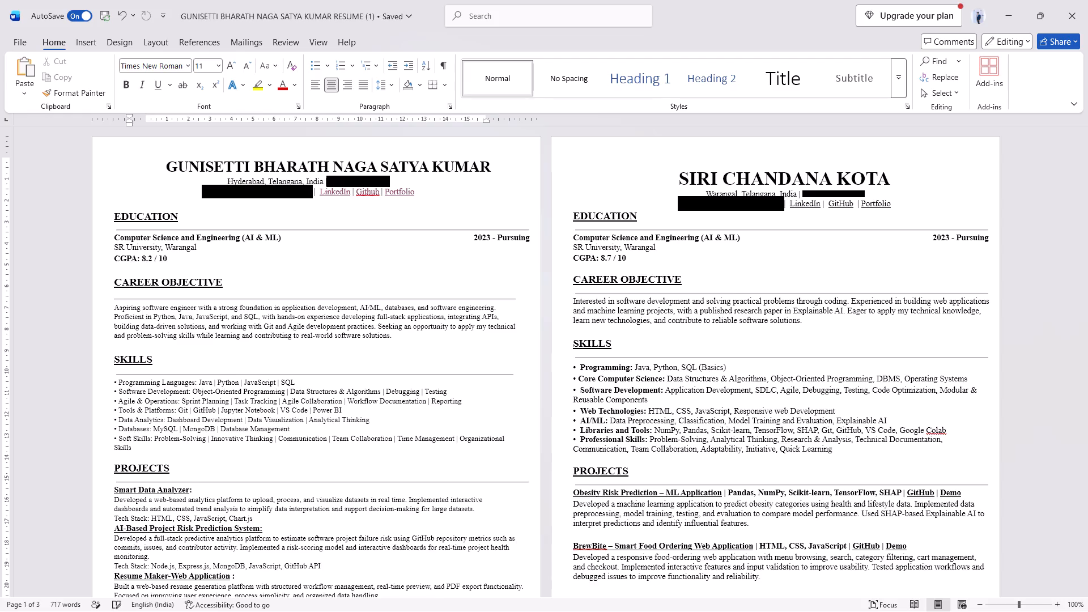
pyautogui.press('Left')
pyautogui.press('space')
pyautogui.press('Right')
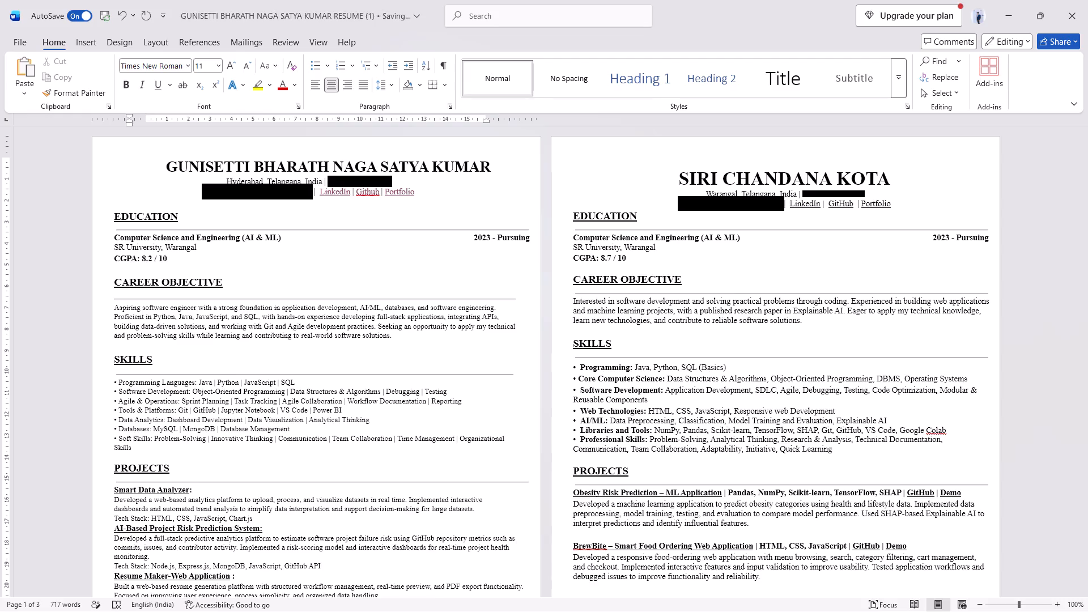
pyautogui.press('BackSpace')
pyautogui.press('BackSpace')
pyautogui.press('space')
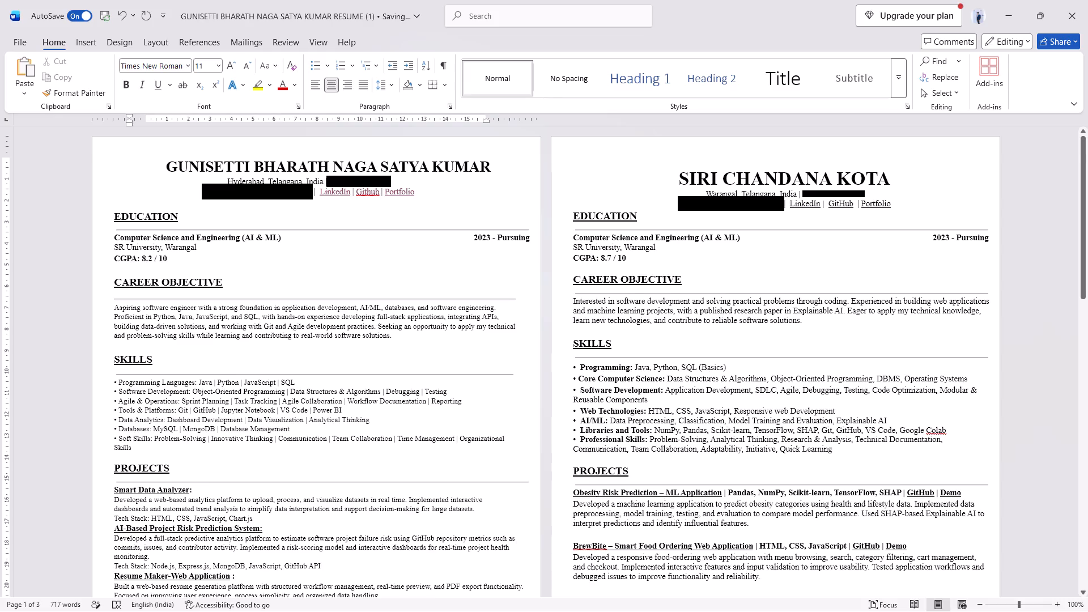
# Extend the first page's Career Objective paragraph outward to the right edge used by the Education section.
pyautogui.scroll(-1, 350, 292)
pyautogui.moveTo(113, 232); pyautogui.dragTo(114, 232)
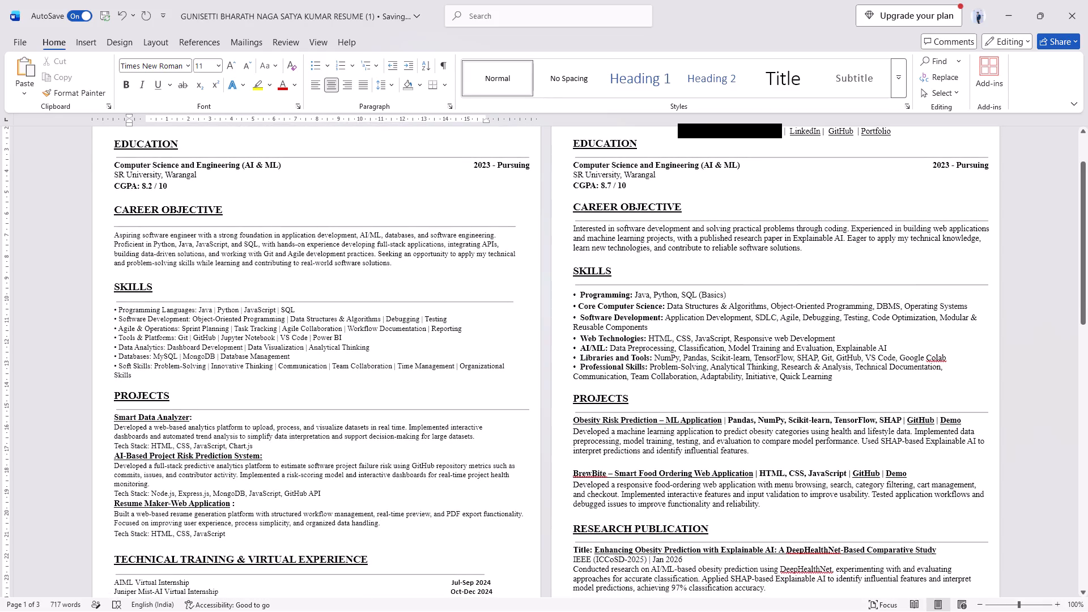
pyautogui.moveTo(114, 232); pyautogui.dragTo(426, 270)
pyautogui.scroll(3, 426, 270)
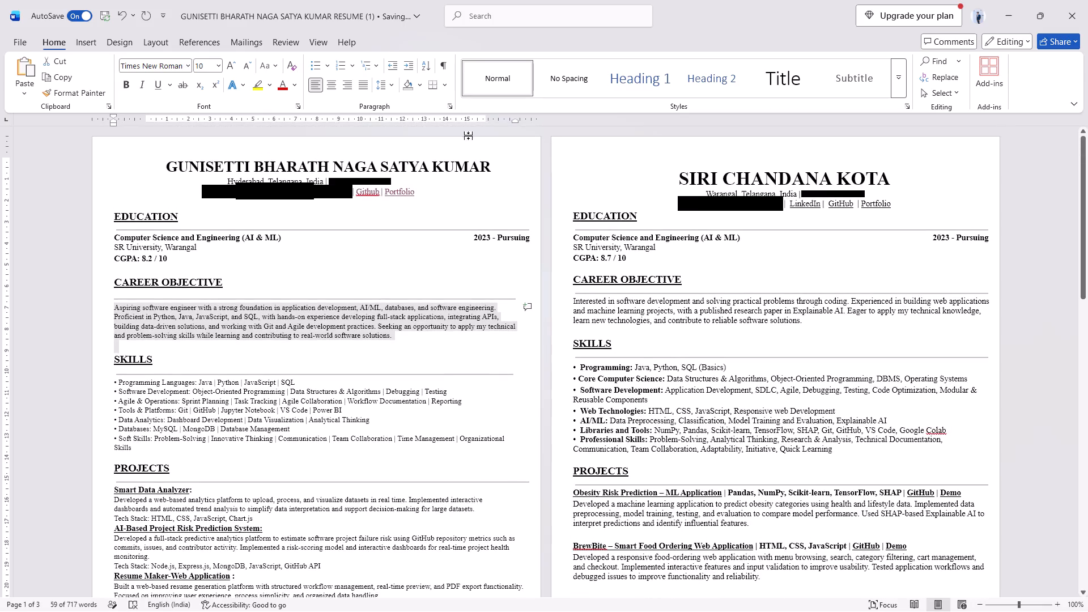
pyautogui.moveTo(515, 118); pyautogui.dragTo(534, 117)
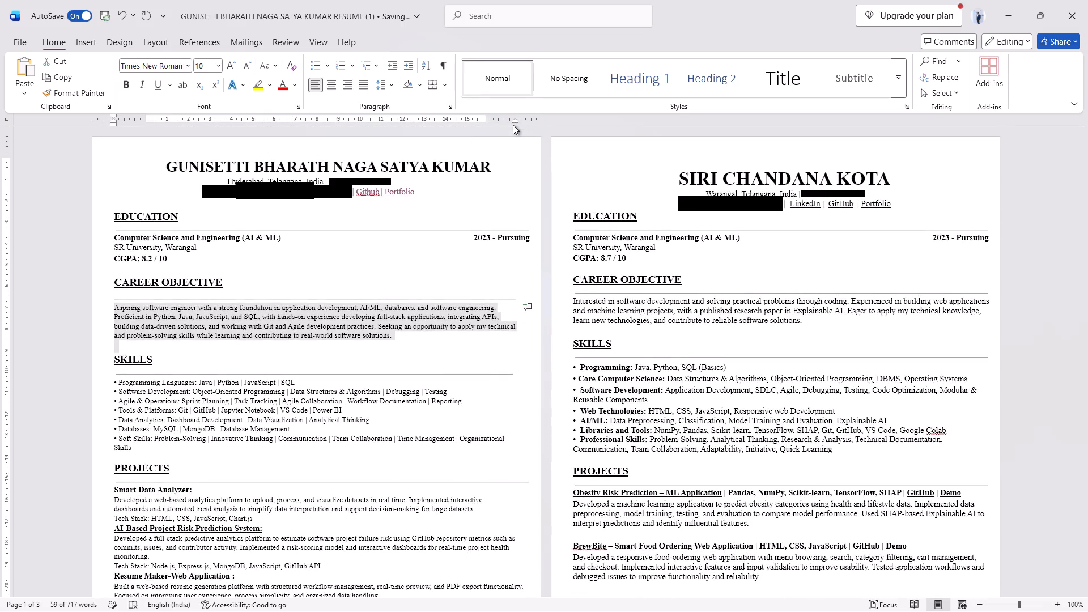
pyautogui.moveTo(513, 120); pyautogui.dragTo(522, 121)
pyautogui.scroll(4, 521, 124)
pyautogui.moveTo(515, 123); pyautogui.dragTo(533, 121)
pyautogui.click(361, 329)
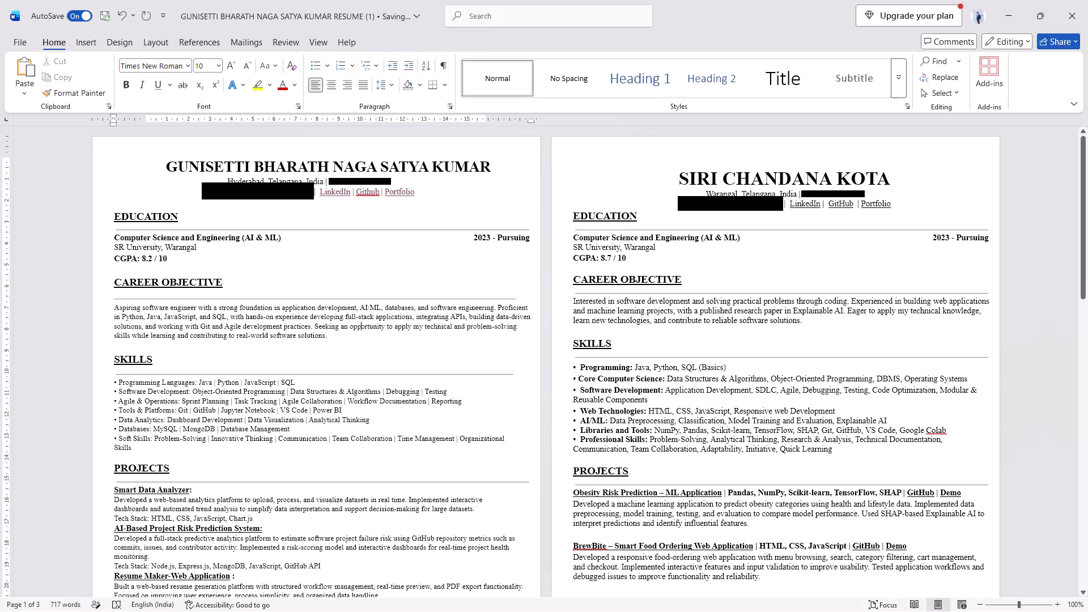
# Lengthen the rule beneath the first page's CAREER OBJECTIVE heading to match the paragraph's right edge.
pyautogui.click(456, 297)
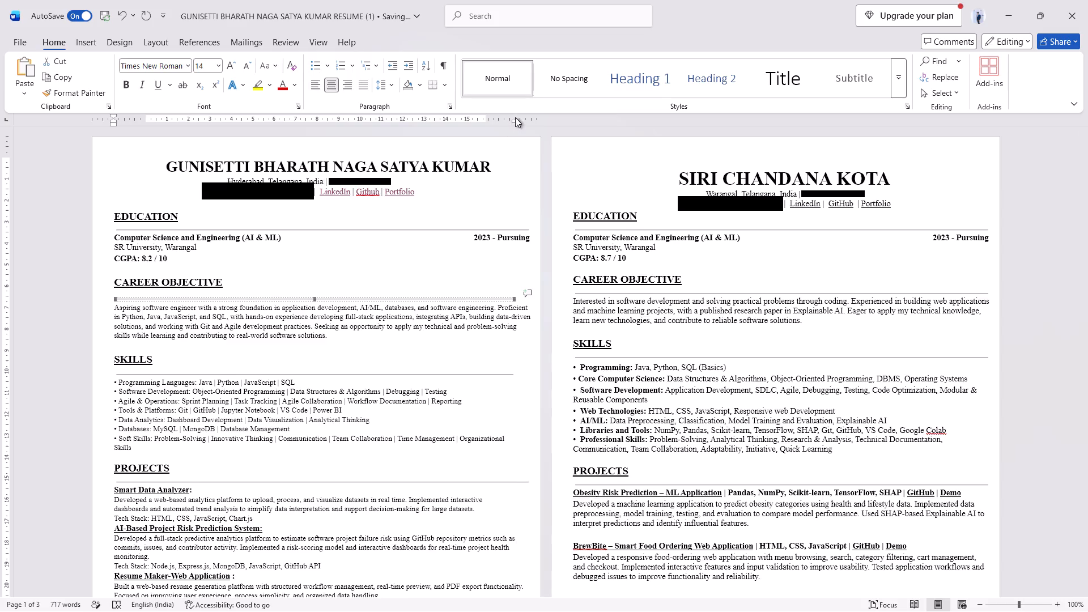
pyautogui.moveTo(517, 120); pyautogui.dragTo(532, 121)
# Lengthen the rule beneath the first page's SKILLS heading to reach the right edge of the other section rules.
pyautogui.scroll(-1, 506, 207)
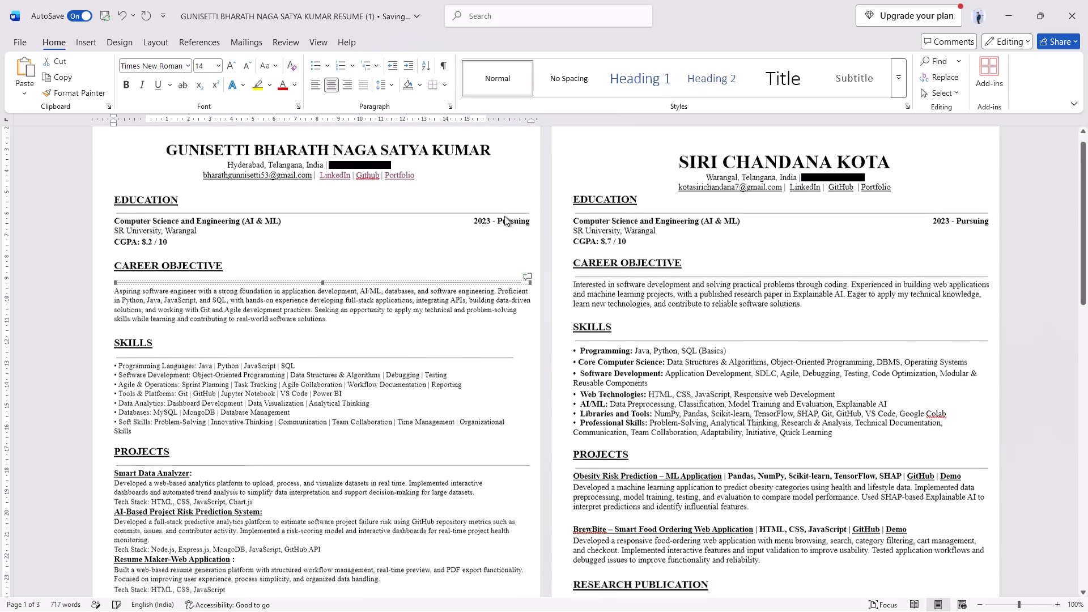
pyautogui.scroll(-1, 504, 216)
pyautogui.click(487, 231)
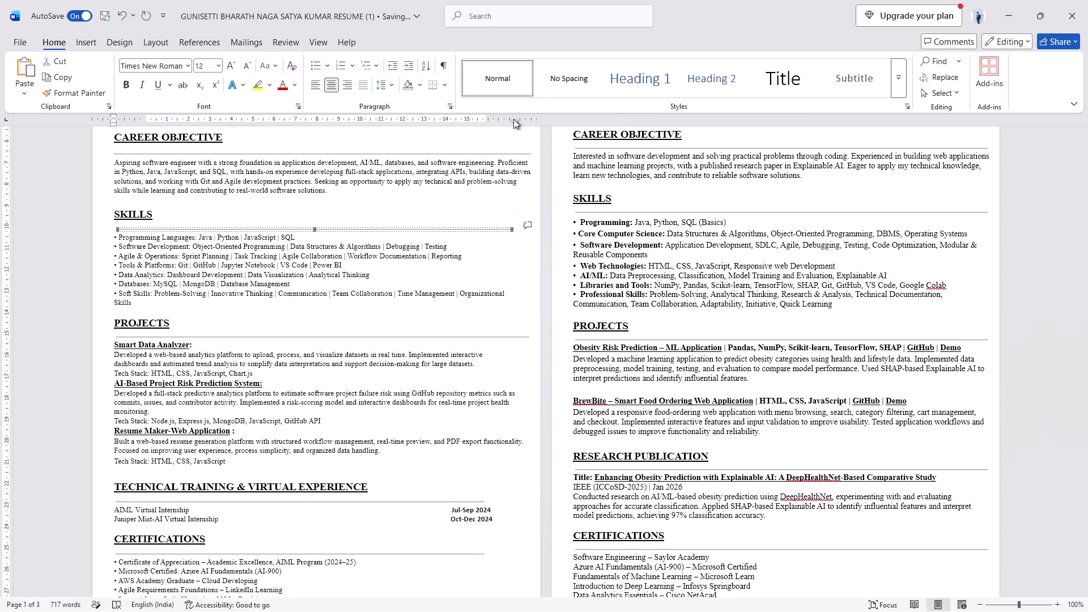
pyautogui.moveTo(513, 120); pyautogui.dragTo(523, 121)
pyautogui.moveTo(514, 122); pyautogui.dragTo(529, 122)
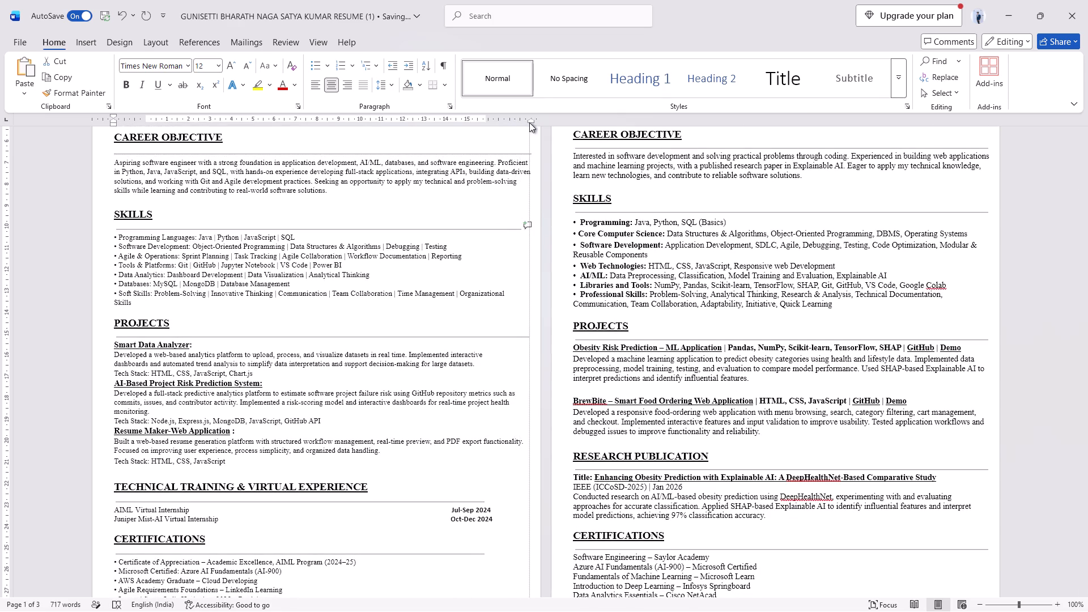
pyautogui.moveTo(529, 122); pyautogui.dragTo(537, 124)
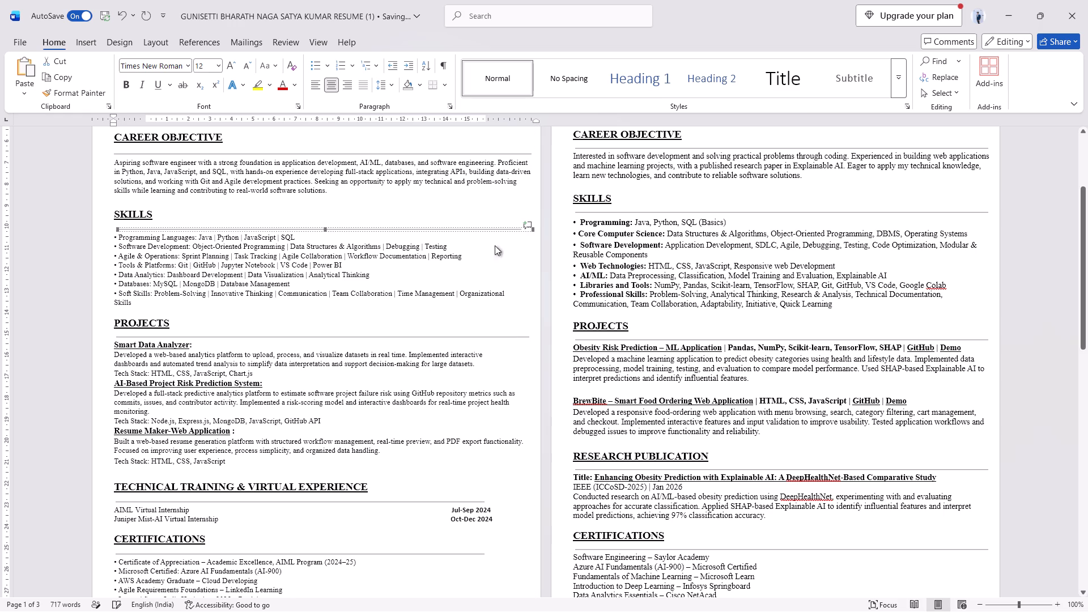
pyautogui.click(499, 343)
pyautogui.scroll(2, 502, 342)
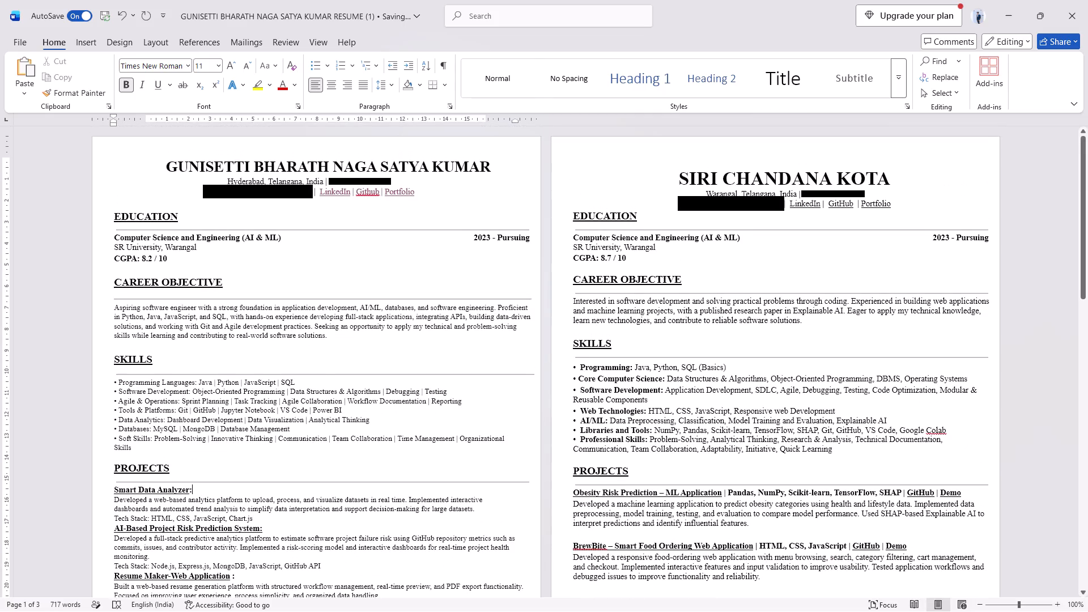
pyautogui.click(512, 375)
pyautogui.click(535, 120)
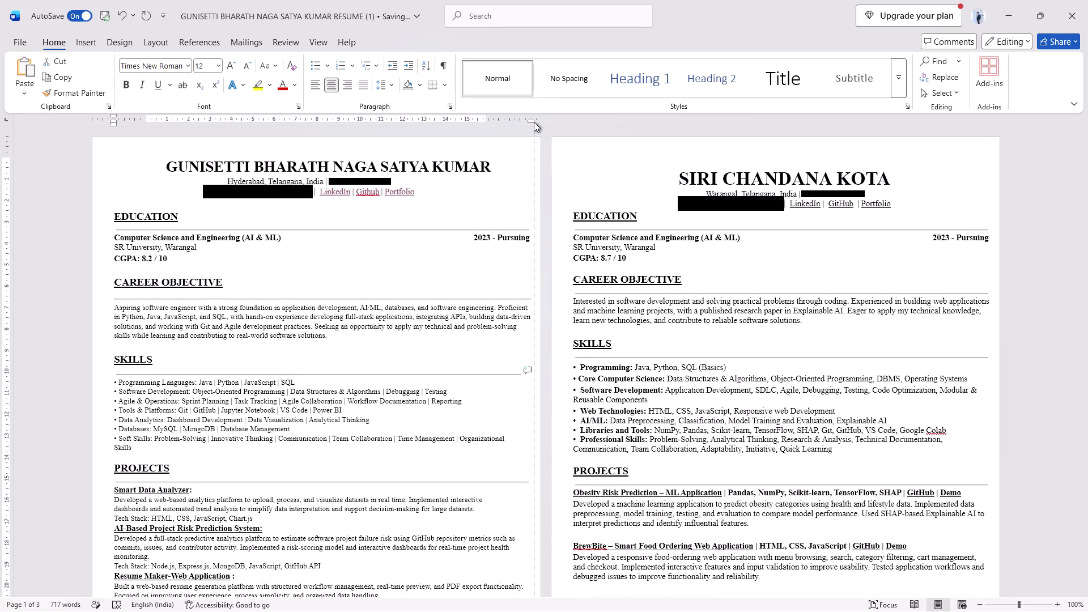
pyautogui.click(528, 418)
# Lengthen the rule beneath the TECHNICAL TRAINING & VIRTUAL EXPERIENCE heading to match the PROJECTS rule.
pyautogui.scroll(-2, 528, 418)
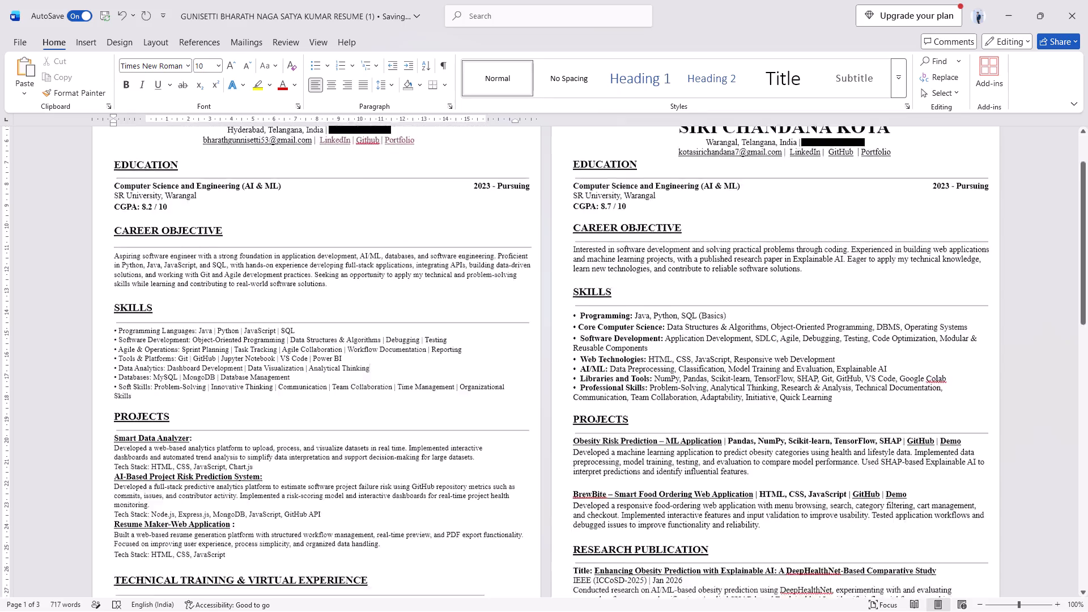
pyautogui.click(492, 338)
pyautogui.scroll(-2, 492, 338)
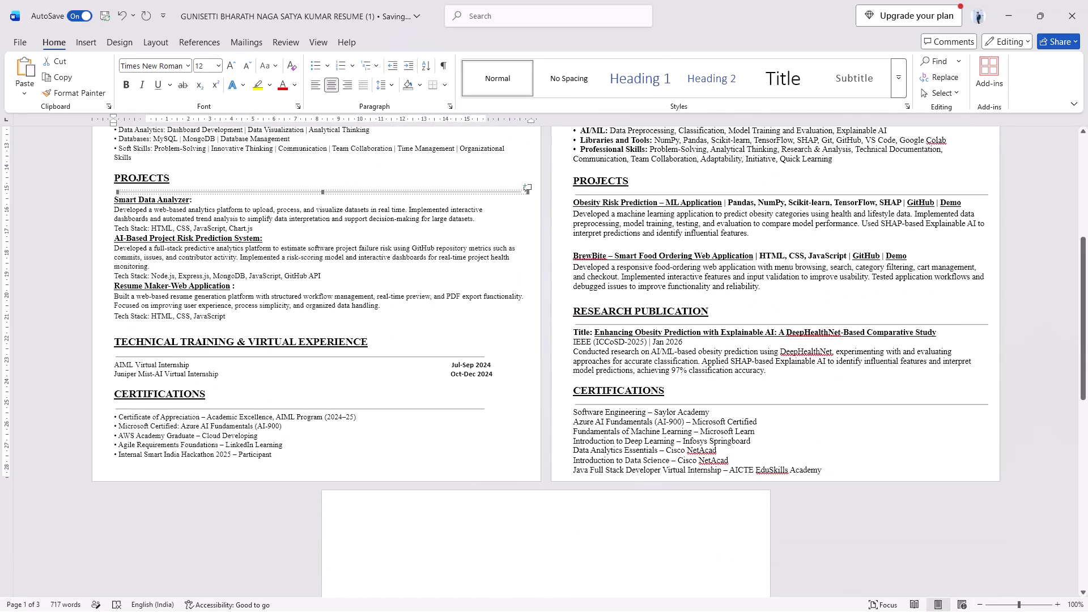
pyautogui.click(462, 361)
pyautogui.click(462, 356)
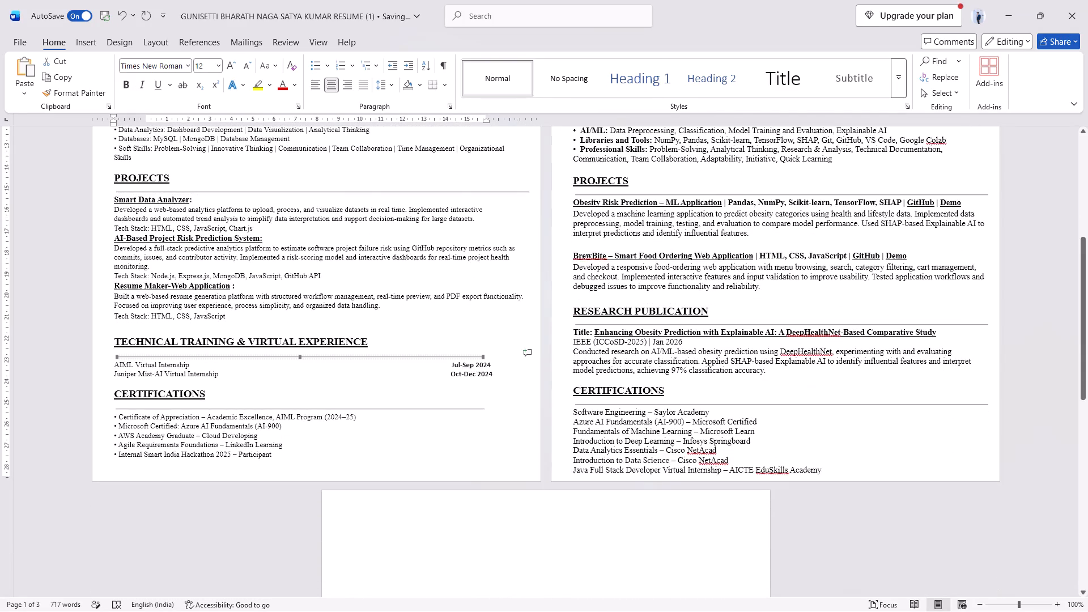
pyautogui.moveTo(482, 120); pyautogui.dragTo(529, 121)
# Lengthen the rule beneath the first page's CERTIFICATIONS heading to match the other section rules.
pyautogui.click(465, 407)
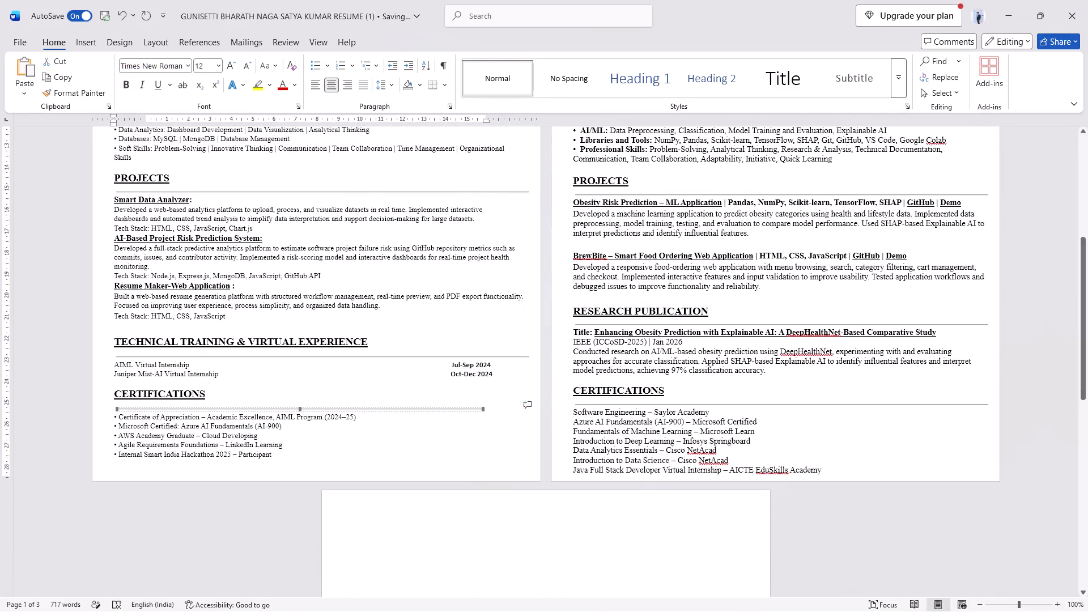
pyautogui.moveTo(484, 121); pyautogui.dragTo(534, 123)
pyautogui.click(491, 414)
# Extend the right indent of the two virtual internship entries out to the end of the section rules.
pyautogui.scroll(2, 505, 434)
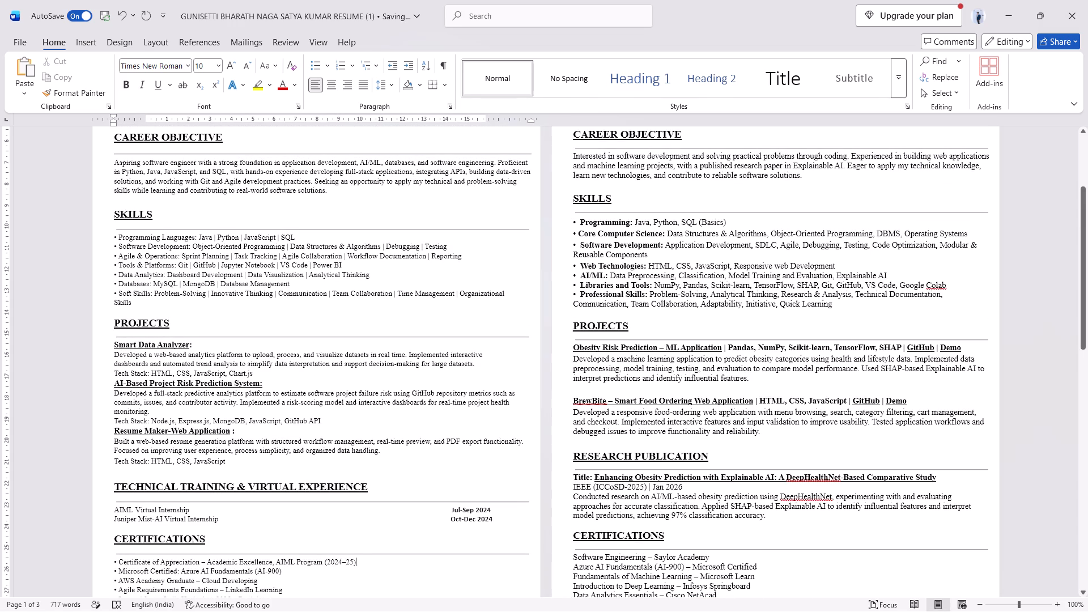
pyautogui.moveTo(110, 508); pyautogui.dragTo(487, 515)
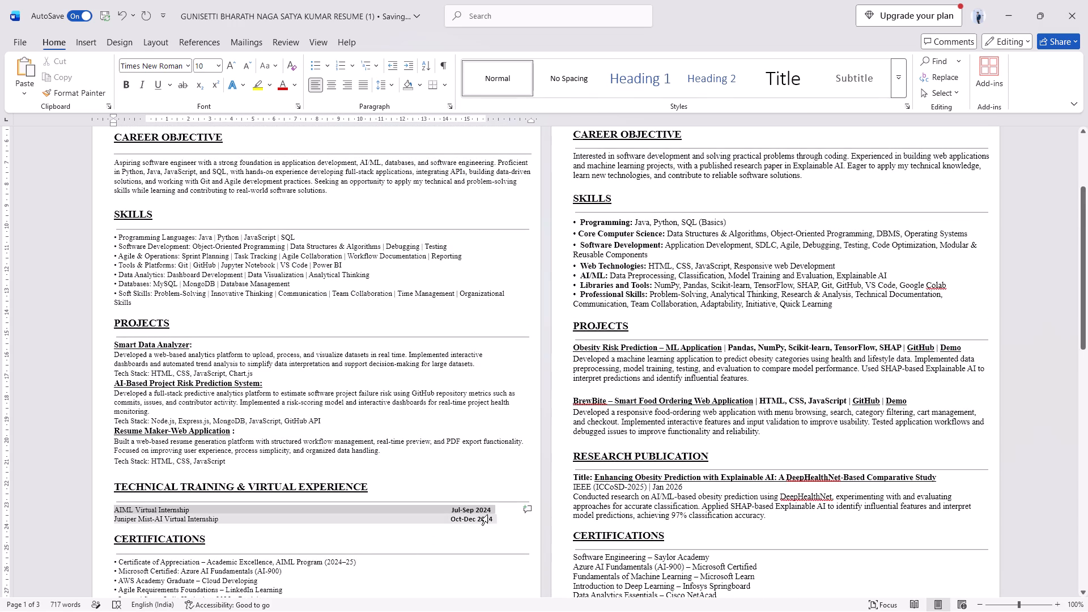
pyautogui.moveTo(487, 515); pyautogui.dragTo(495, 516)
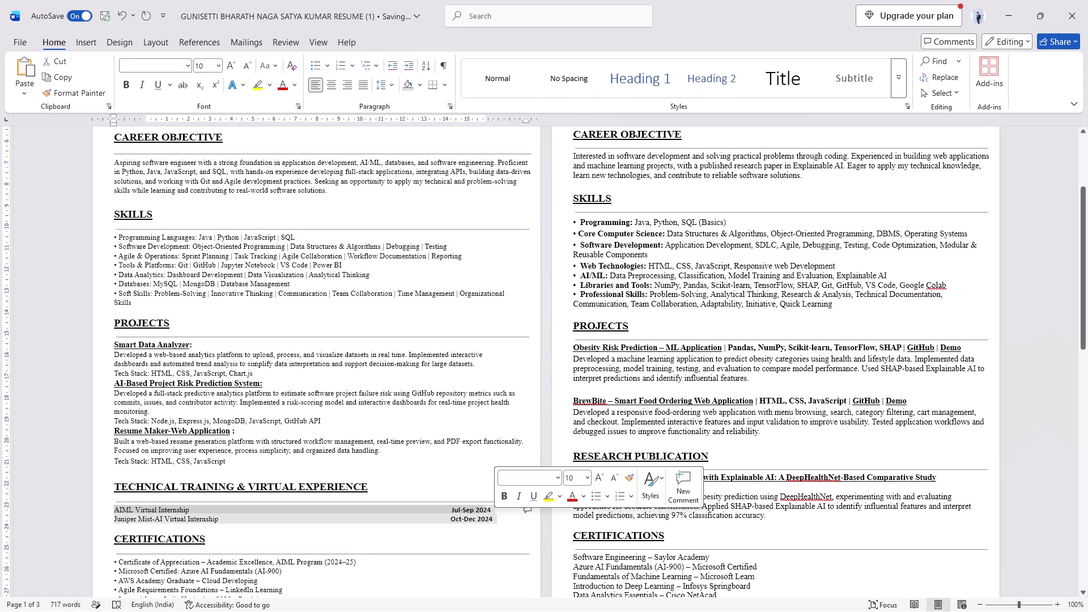
pyautogui.moveTo(526, 122); pyautogui.dragTo(531, 122)
# Shift the Jul-Sep 2024 date on the AIML Virtual Internship line outward with spaces to align with the rule's right end.
pyautogui.click(447, 511)
pyautogui.click(452, 513)
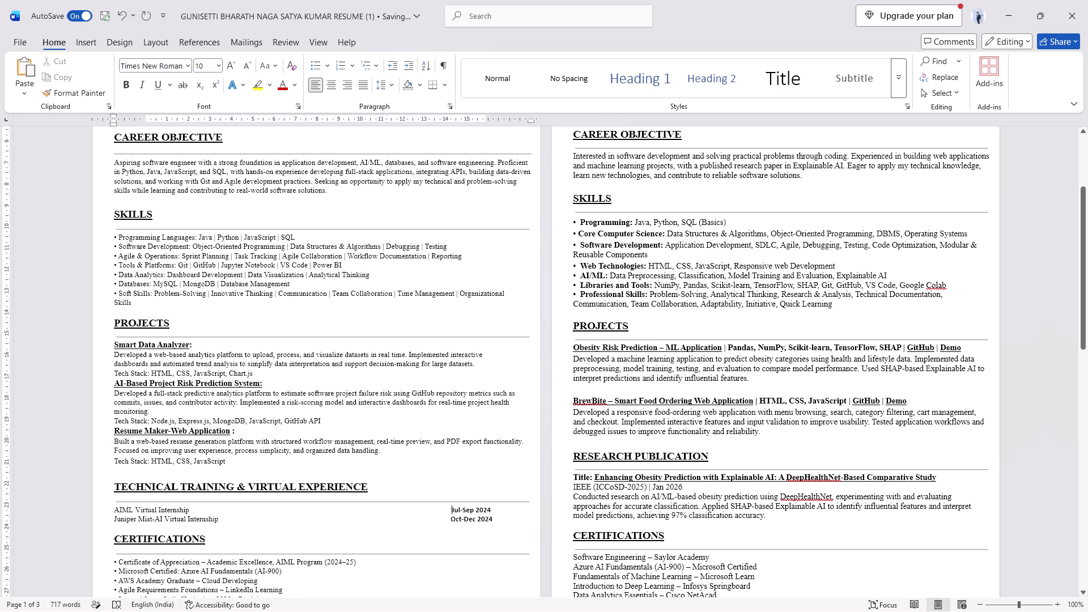
pyautogui.press('space')
pyautogui.press('space')
pyautogui.press('space')
pyautogui.press('space')
pyautogui.press('space')
pyautogui.press('space')
pyautogui.press('space')
pyautogui.press('space')
pyautogui.press('space')
pyautogui.press('space')
pyautogui.press('space')
pyautogui.press('space')
pyautogui.press('space')
pyautogui.press('space')
pyautogui.press('space')
pyautogui.press('space')
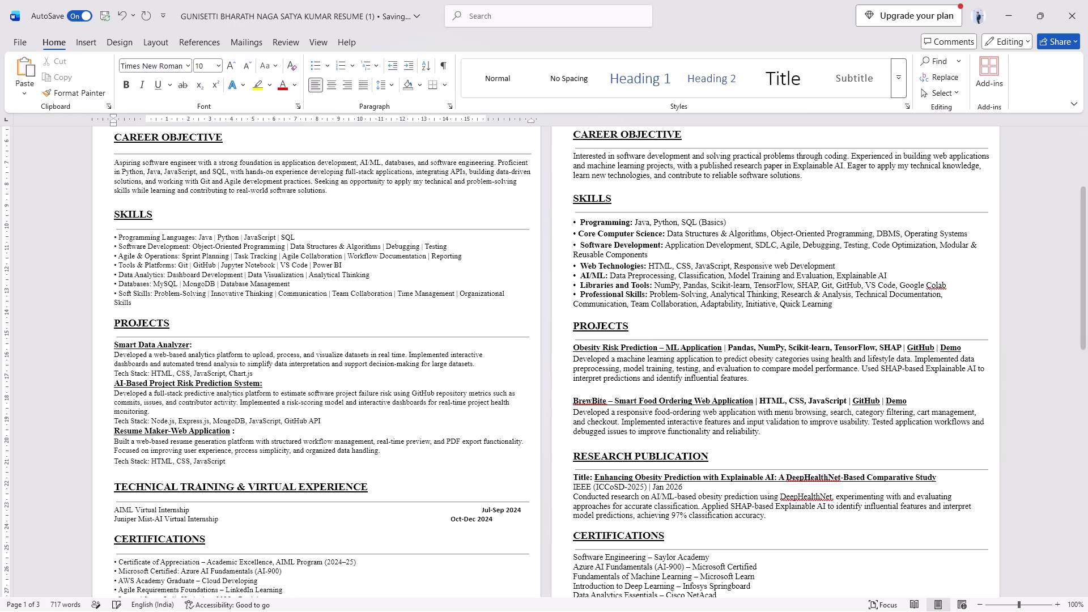
pyautogui.press('space')
pyautogui.press('space')
pyautogui.press('space')
pyautogui.press('space')
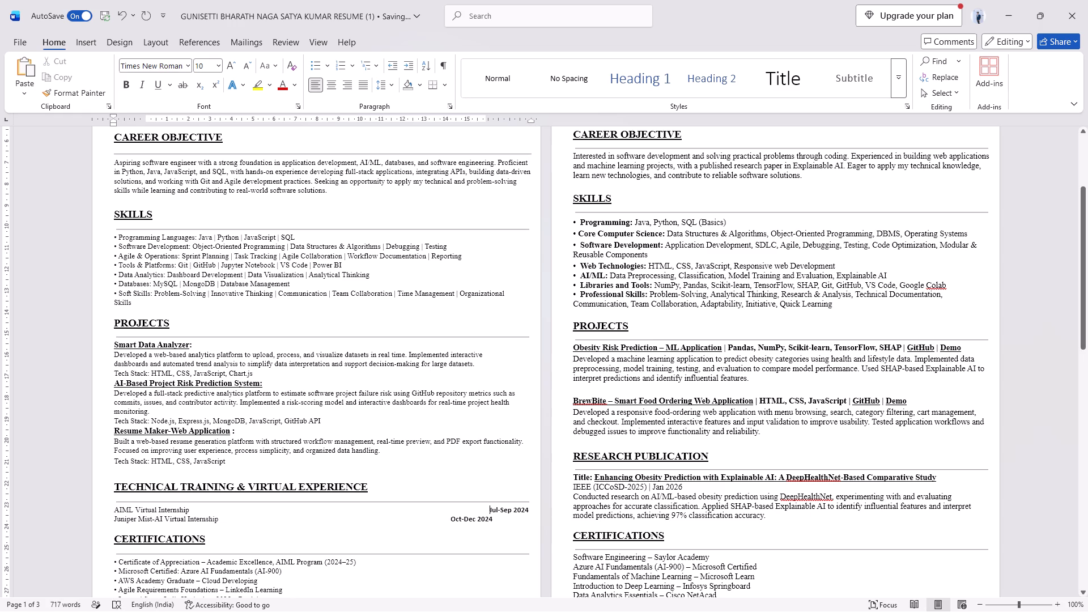
# Shift the Oct-Dec 2024 date on the Juniper Mist-AI line outward with spaces to align with the date above.
pyautogui.click(450, 520)
pyautogui.press('space')
pyautogui.press('space')
pyautogui.press('space')
pyautogui.press('space')
pyautogui.press('space')
pyautogui.press('space')
pyautogui.press('space')
pyautogui.press('space')
pyautogui.press('space')
pyautogui.press('space')
pyautogui.press('space')
pyautogui.press('space')
pyautogui.press('space')
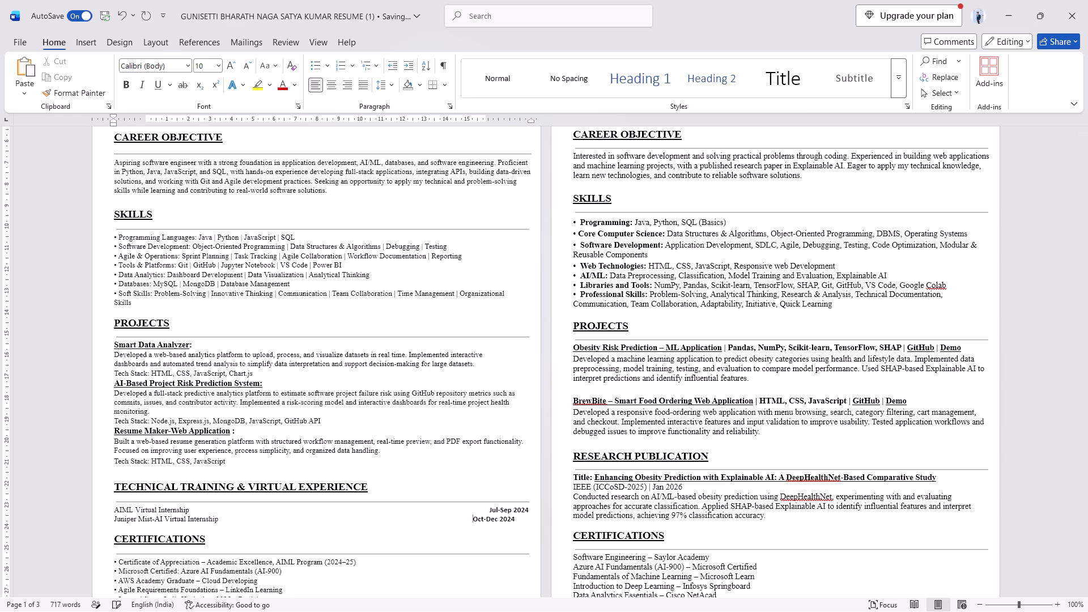
pyautogui.press('space')
pyautogui.press('space')
pyautogui.press('space')
pyautogui.scroll(-4, 456, 543)
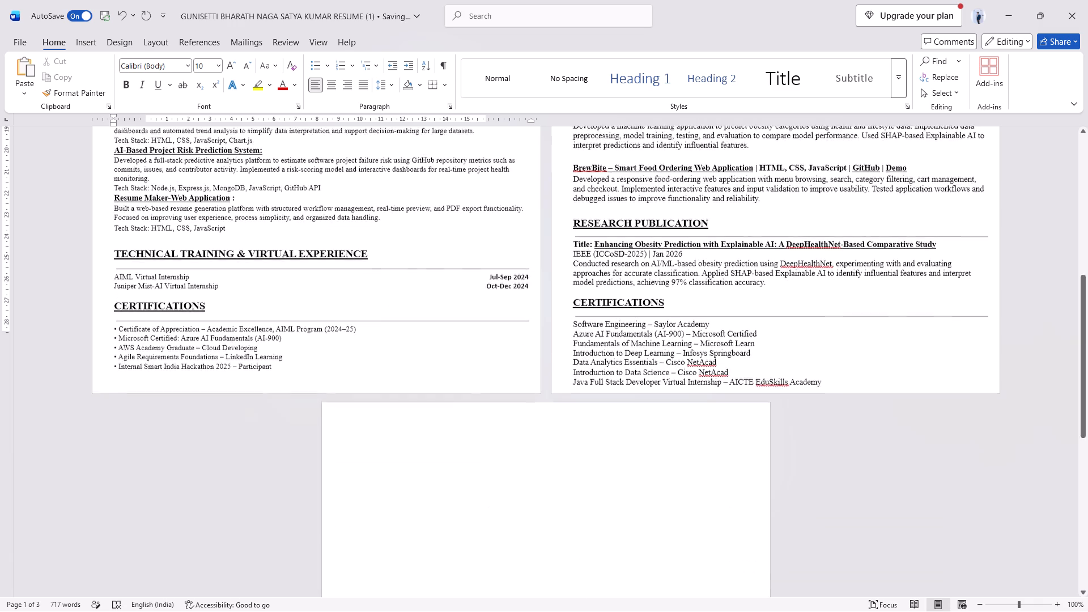
# Remove the blank third page from the end of the document.
pyautogui.scroll(2, 456, 543)
pyautogui.click(482, 541)
pyautogui.press('BackSpace')
pyautogui.press('BackSpace')
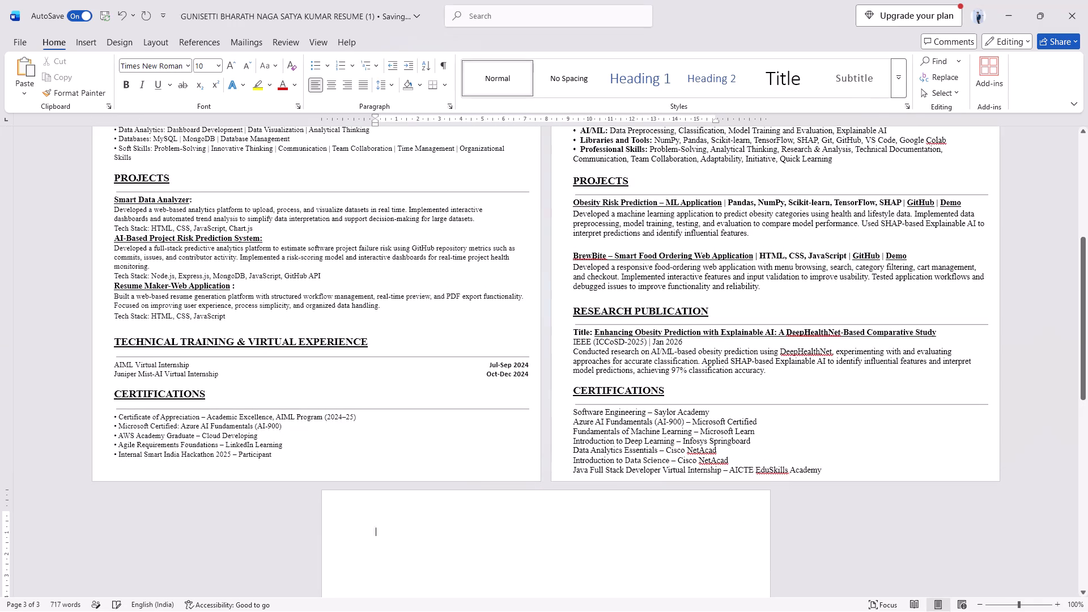
pyautogui.press('BackSpace')
# Remove the empty space above the name on the second page and recentre the name with leading spaces.
pyautogui.scroll(6, 535, 524)
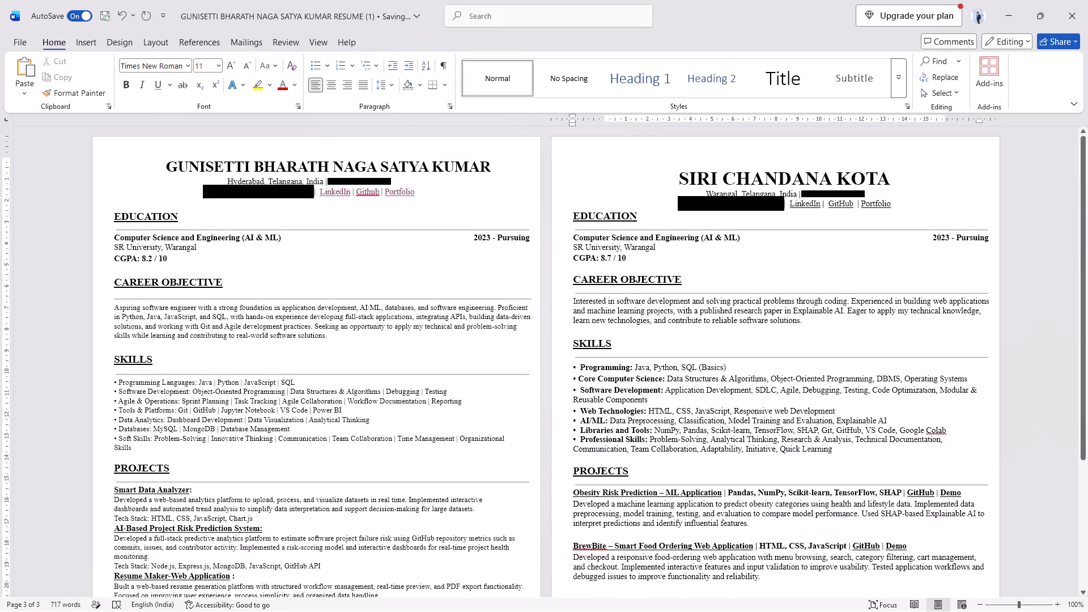
pyautogui.click(685, 181)
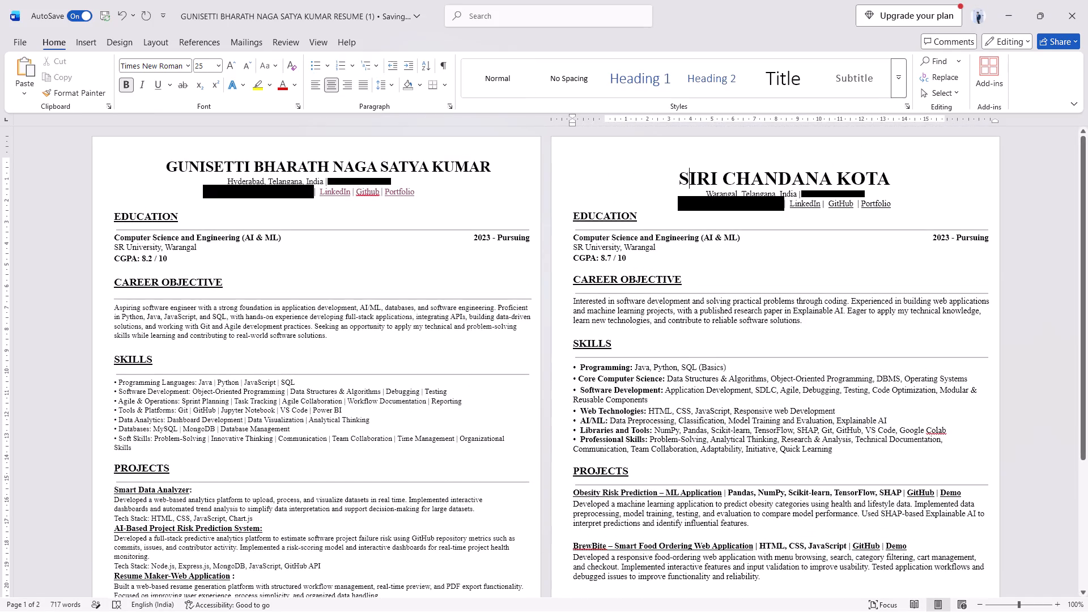
pyautogui.click(681, 181)
pyautogui.press('BackSpace')
pyautogui.press('BackSpace')
pyautogui.press('BackSpace')
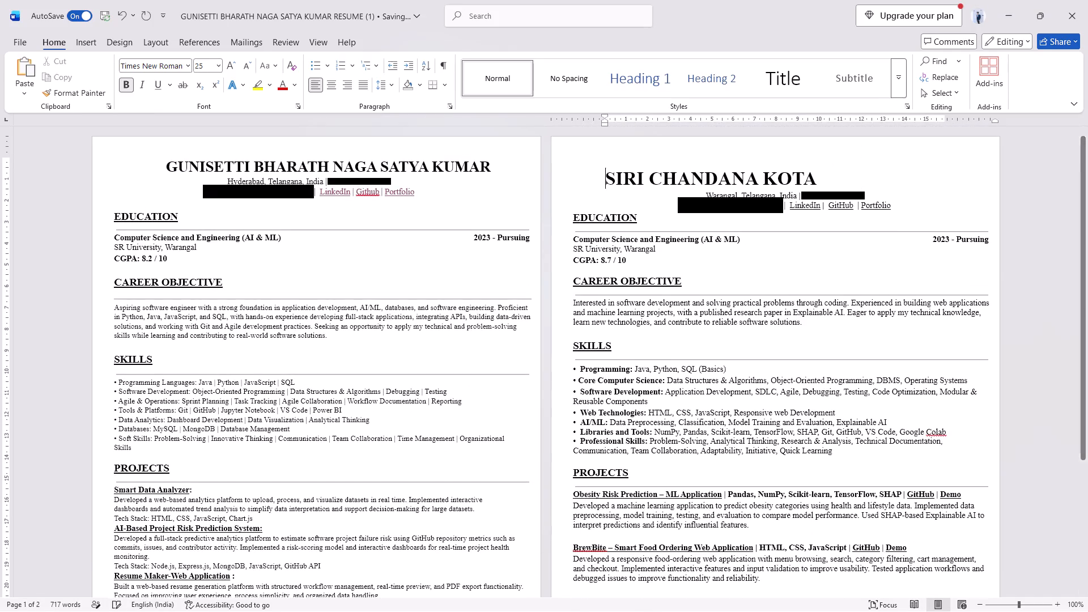
pyautogui.press('BackSpace')
pyautogui.press('space')
pyautogui.press('space')
pyautogui.press('space')
pyautogui.press('space')
pyautogui.press('space')
pyautogui.press('space')
pyautogui.press('space')
pyautogui.press('space')
pyautogui.press('space')
pyautogui.press('space')
pyautogui.press('space')
pyautogui.press('space')
pyautogui.press('space')
pyautogui.press('space')
pyautogui.press('space')
pyautogui.press('space')
pyautogui.press('space')
pyautogui.press('space')
pyautogui.press('space')
pyautogui.press('space')
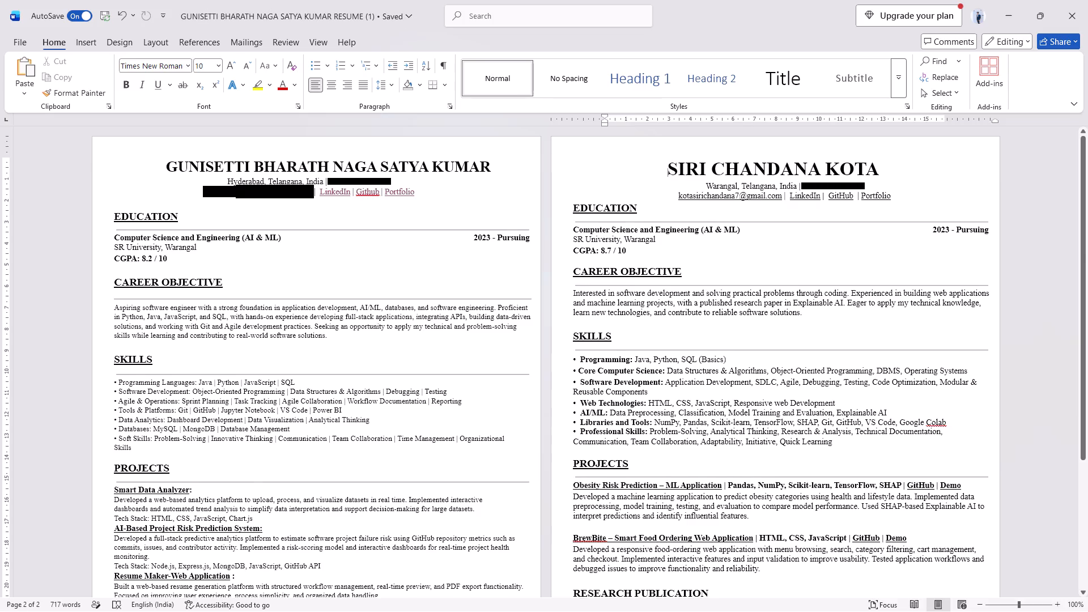
# Set the first page's Career Objective paragraph to font size 11.
pyautogui.scroll(-3, 437, 323)
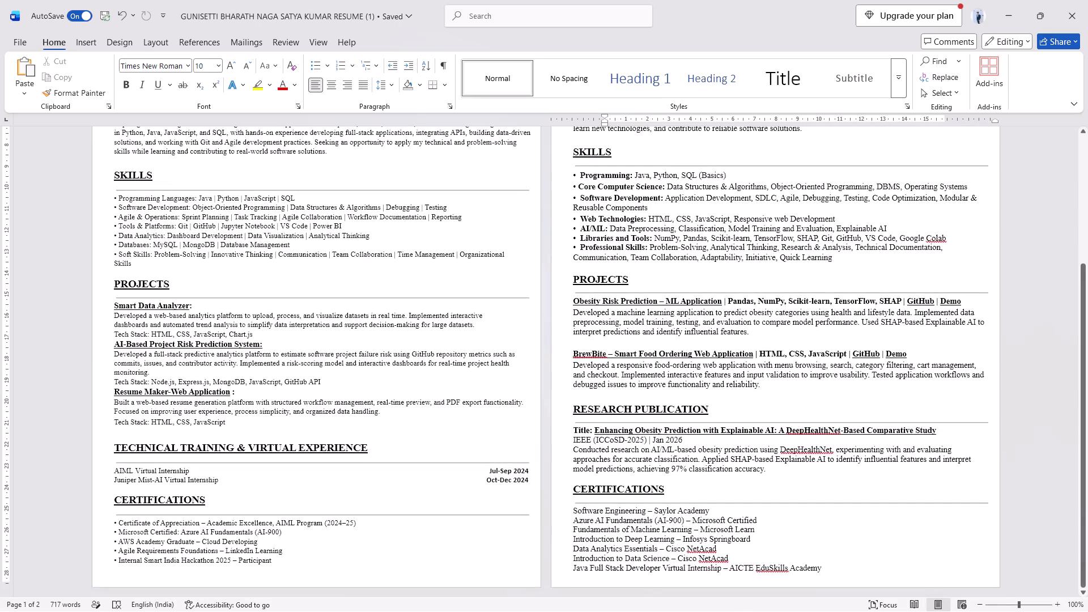
pyautogui.scroll(2, 437, 323)
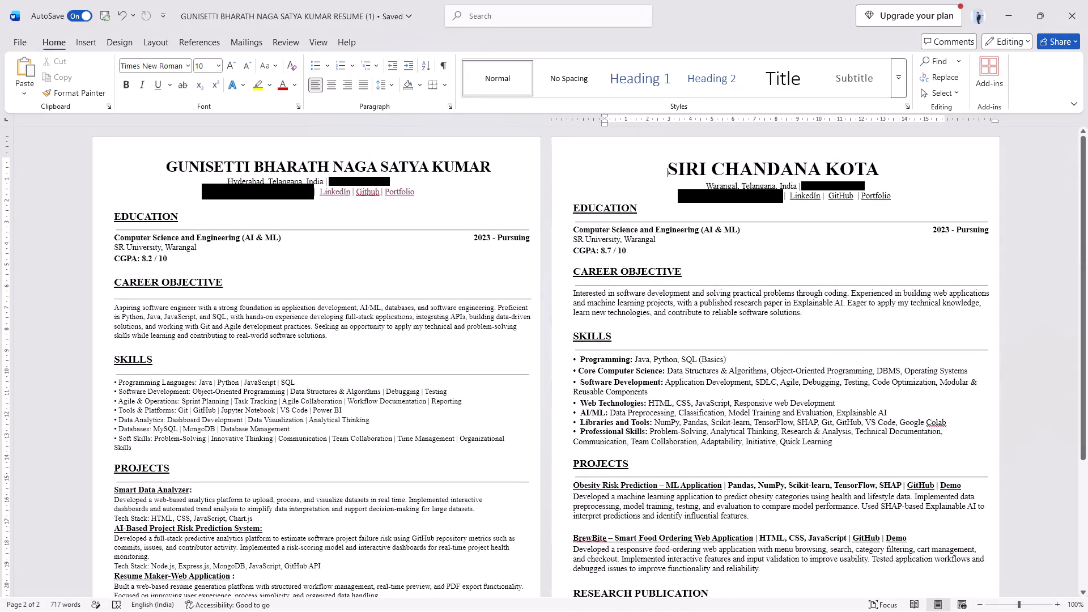
pyautogui.click(229, 238)
pyautogui.click(229, 307)
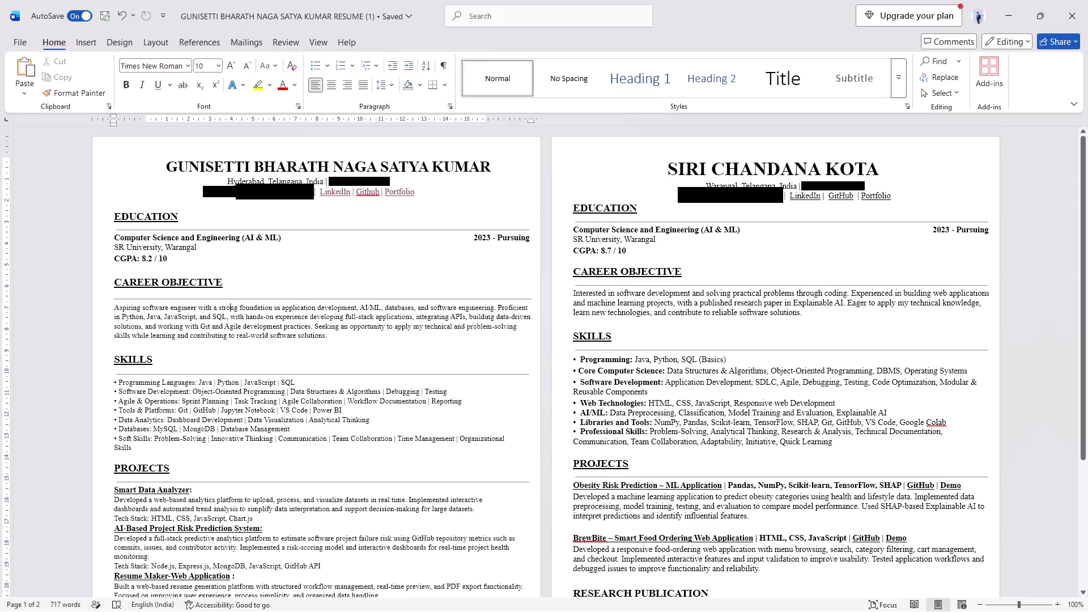
pyautogui.moveTo(326, 339); pyautogui.dragTo(122, 306)
pyautogui.click(204, 66)
pyautogui.write('11')
pyautogui.press('Return')
# Reduce the top page margin further to make room for the enlarged text.
pyautogui.scroll(-7, 228, 227)
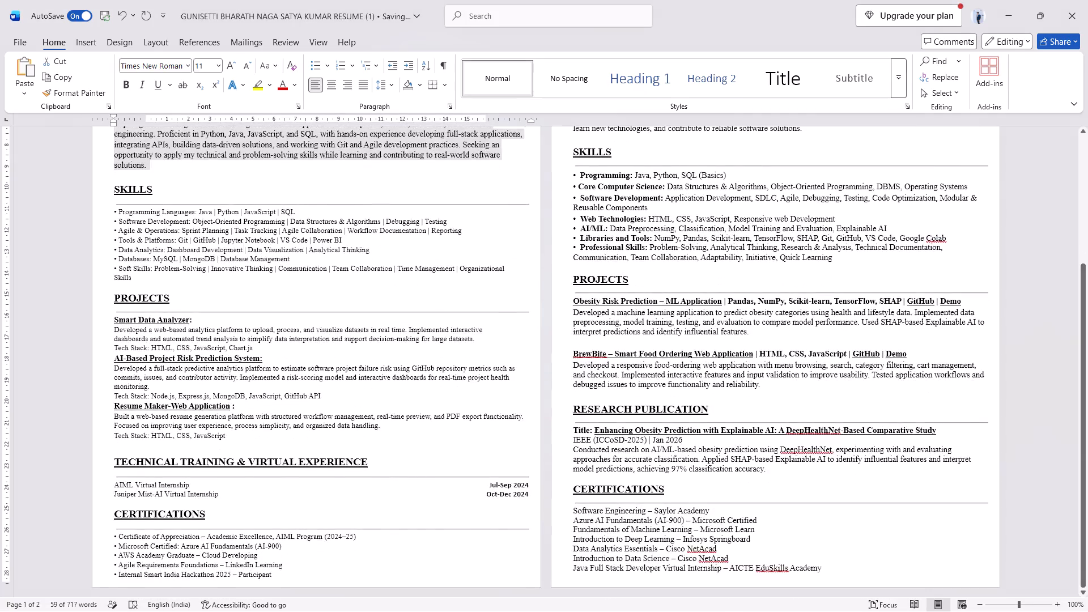
pyautogui.scroll(8, 236, 261)
pyautogui.moveTo(5, 157); pyautogui.dragTo(4, 144)
# Set the first page's Skills bullet list to font size 11.
pyautogui.scroll(-2, 218, 262)
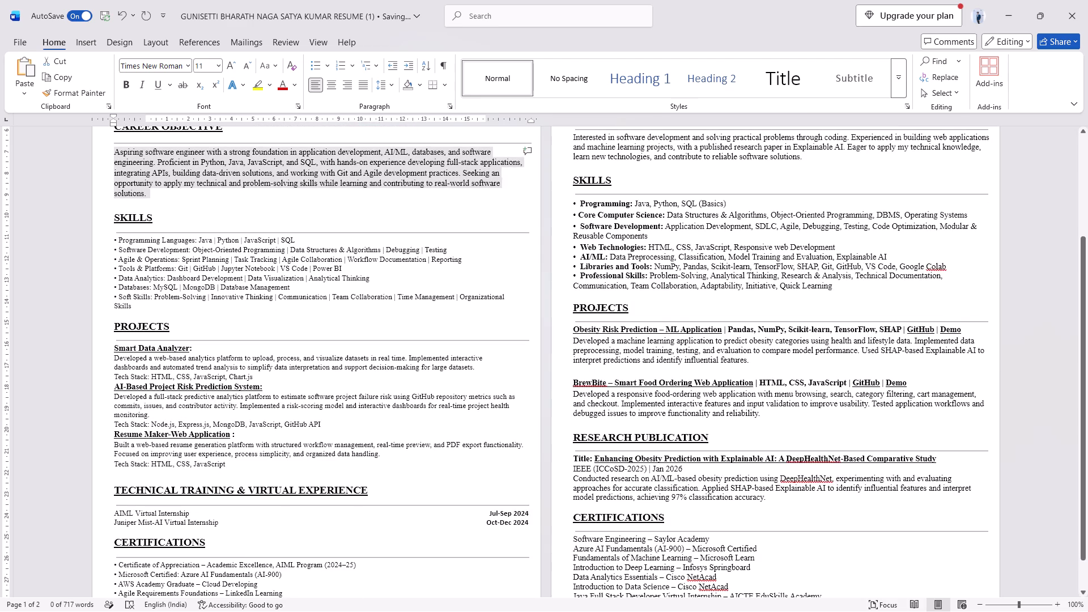
pyautogui.moveTo(132, 308); pyautogui.dragTo(110, 236)
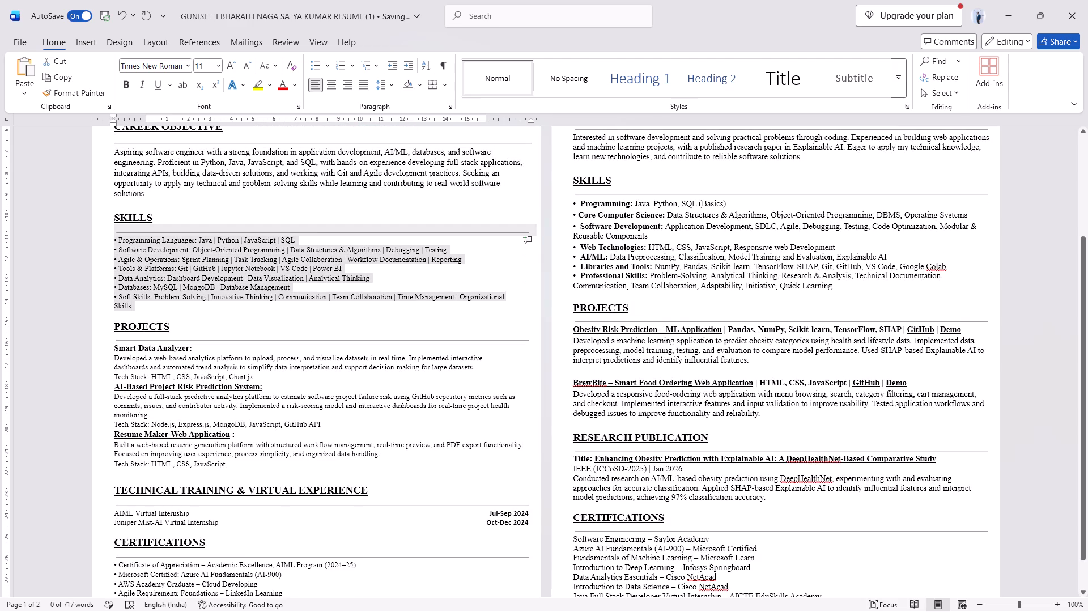
pyautogui.moveTo(110, 236); pyautogui.dragTo(110, 236)
pyautogui.click(203, 68)
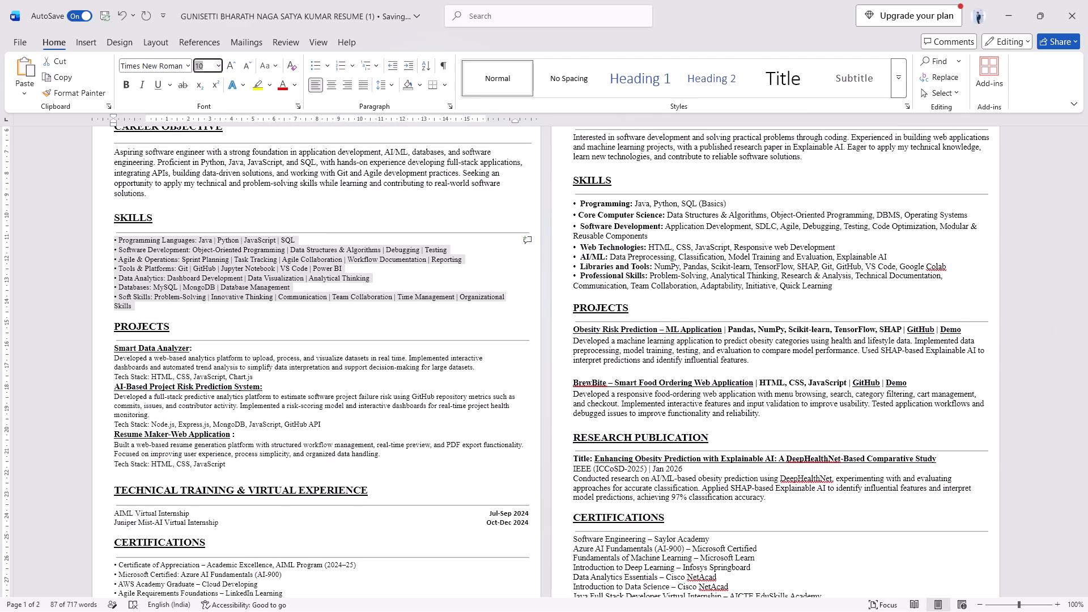
pyautogui.write('11')
pyautogui.press('Return')
# Set the first page's two internship lines under Technical Training & Virtual Experience to Times New Roman, font size 11.
pyautogui.scroll(-4, 253, 287)
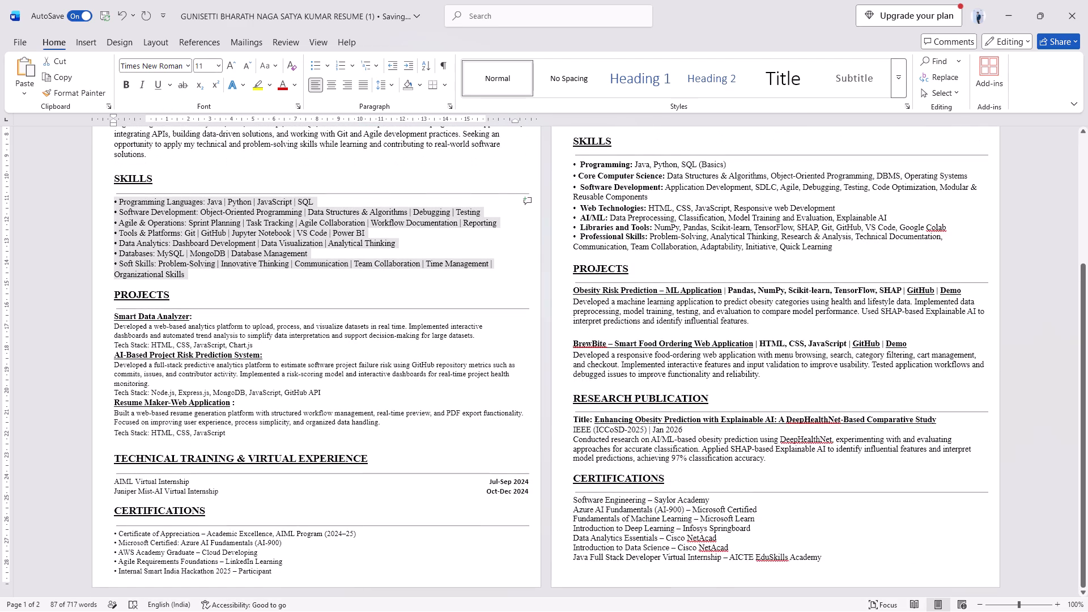
pyautogui.click(275, 367)
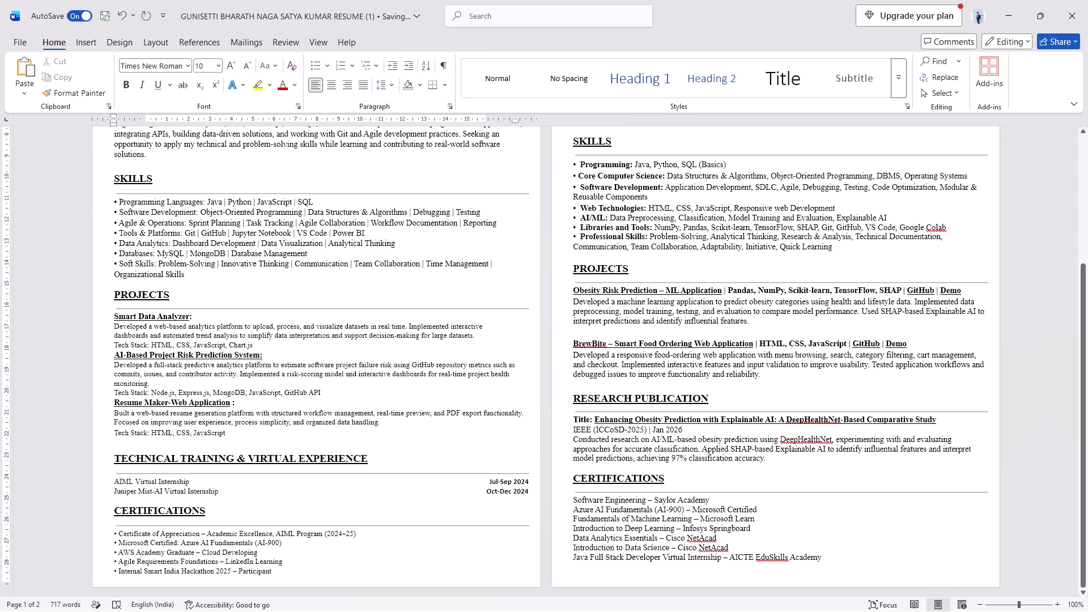
pyautogui.click(203, 401)
pyautogui.moveTo(113, 478); pyautogui.dragTo(382, 490)
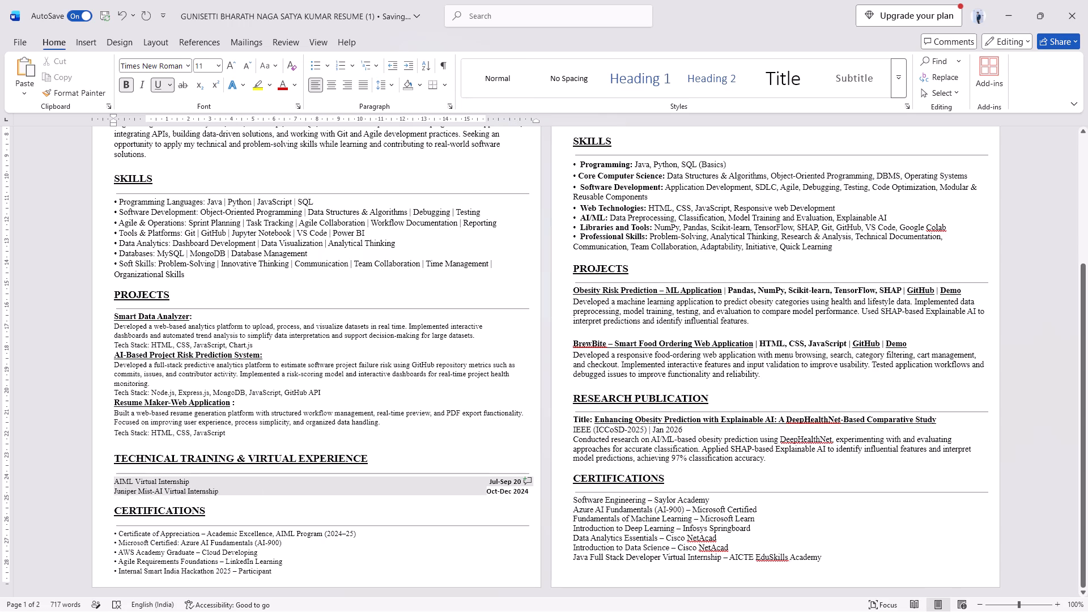
pyautogui.moveTo(382, 490); pyautogui.dragTo(539, 491)
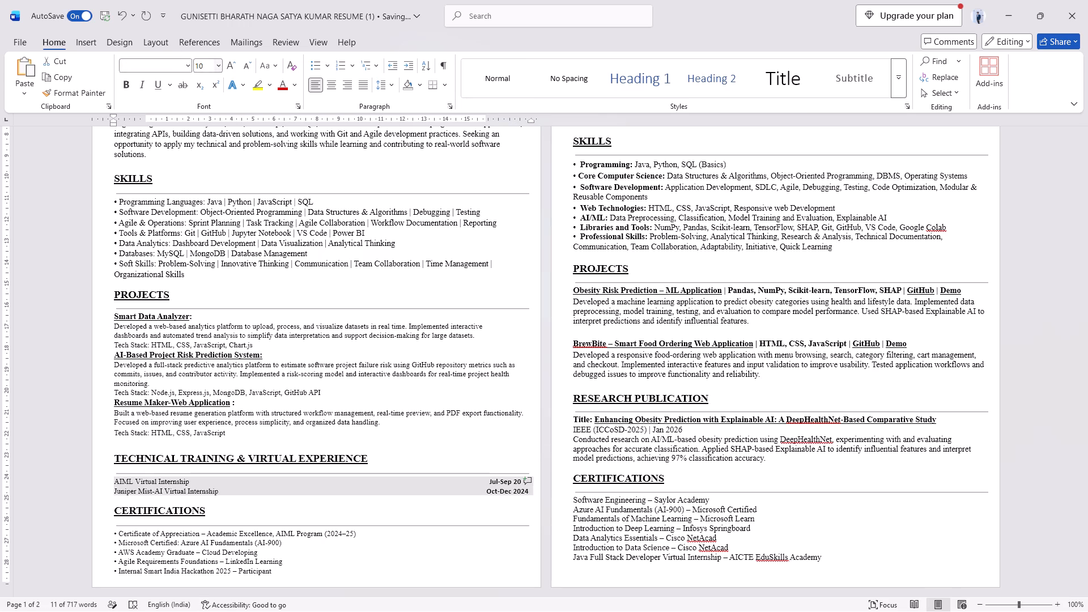
pyautogui.click(201, 65)
pyautogui.write('11')
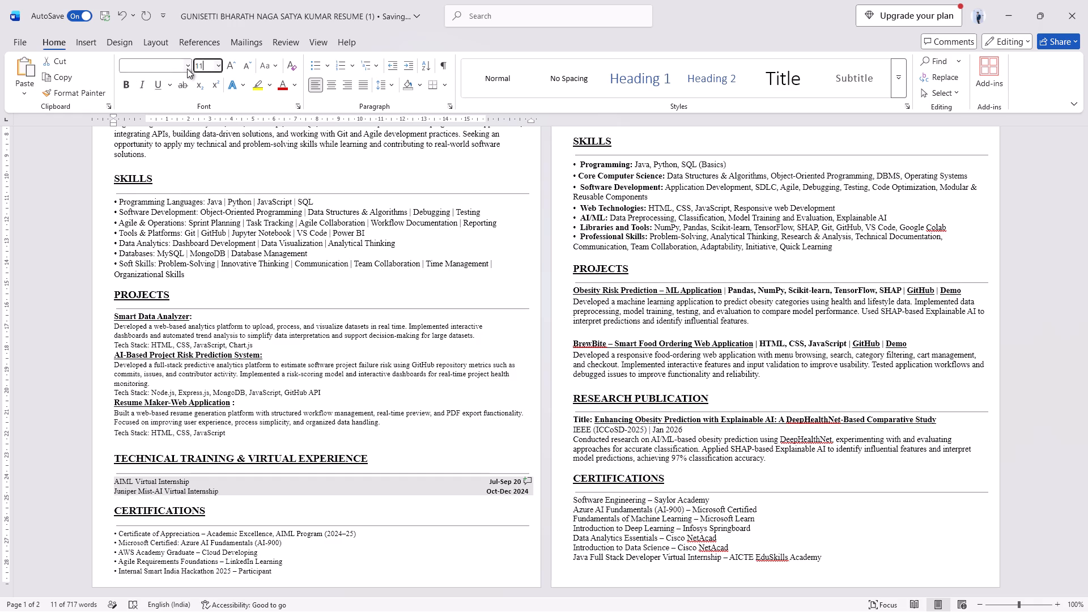
pyautogui.click(190, 69)
pyautogui.click(188, 67)
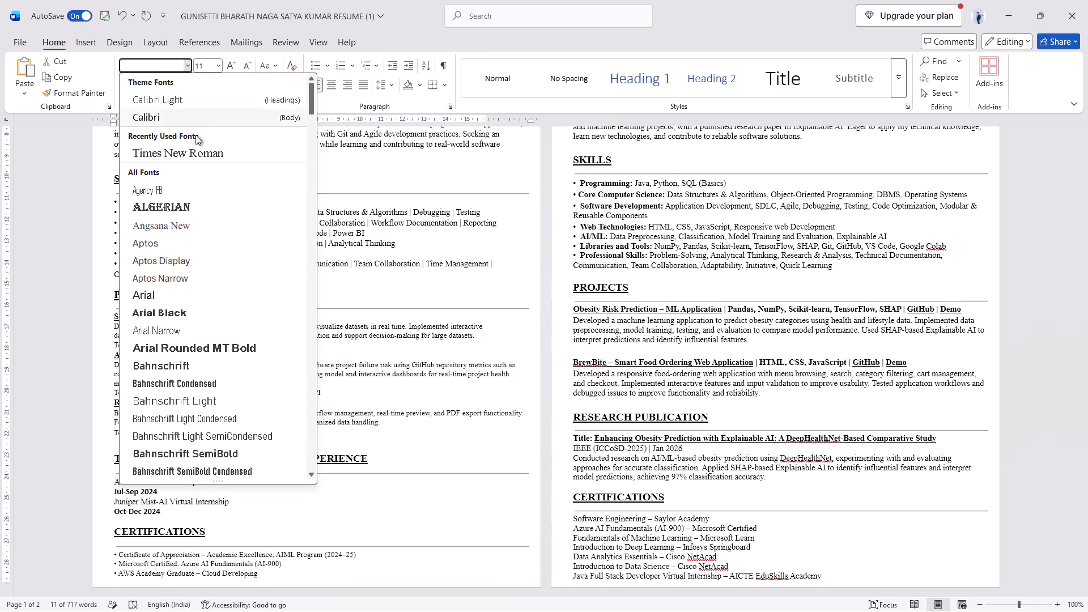
pyautogui.click(199, 149)
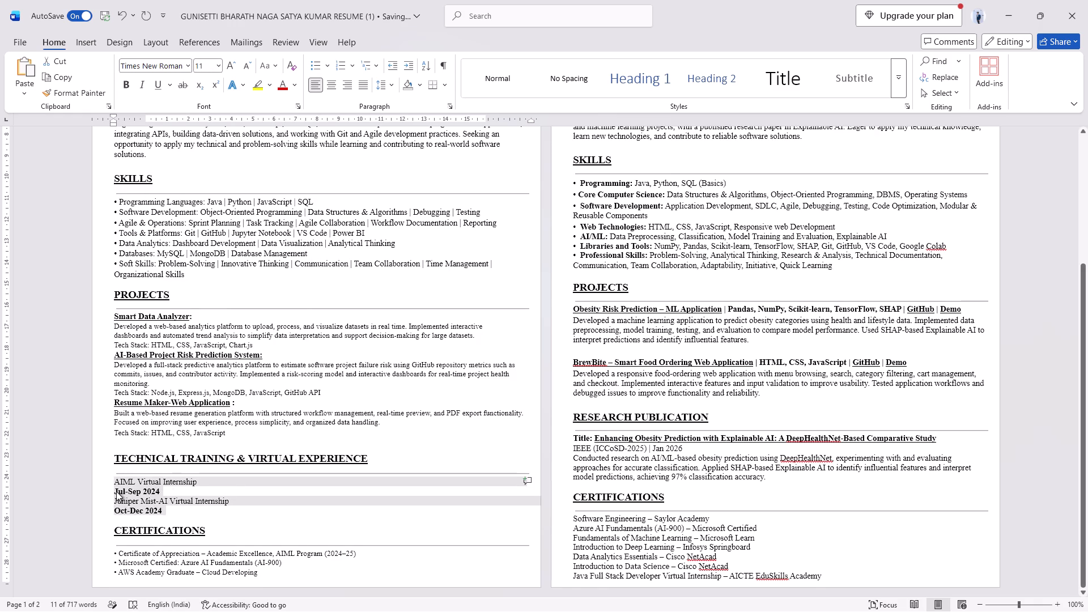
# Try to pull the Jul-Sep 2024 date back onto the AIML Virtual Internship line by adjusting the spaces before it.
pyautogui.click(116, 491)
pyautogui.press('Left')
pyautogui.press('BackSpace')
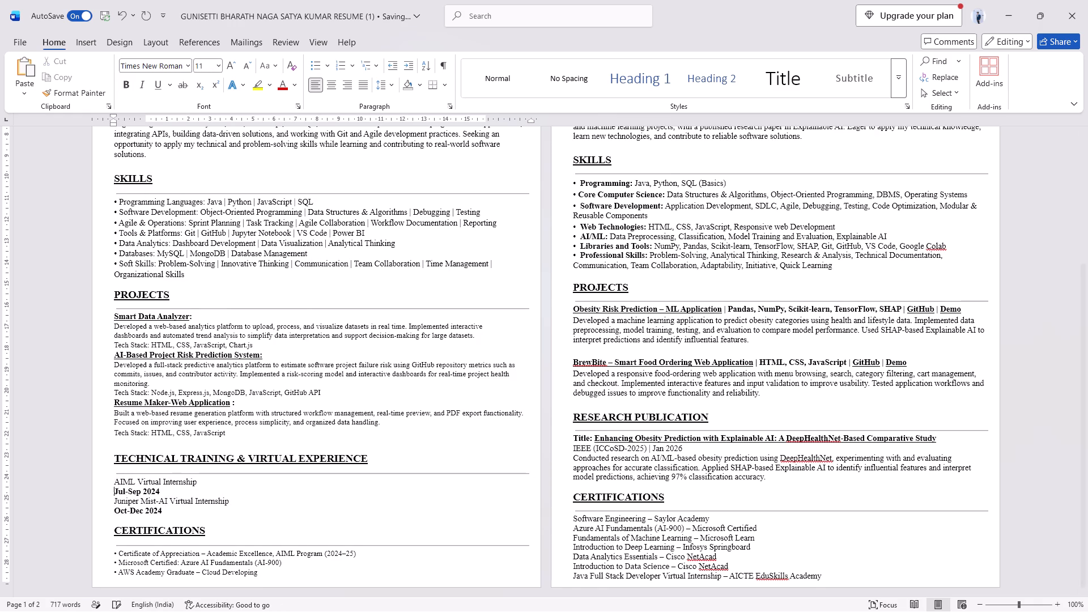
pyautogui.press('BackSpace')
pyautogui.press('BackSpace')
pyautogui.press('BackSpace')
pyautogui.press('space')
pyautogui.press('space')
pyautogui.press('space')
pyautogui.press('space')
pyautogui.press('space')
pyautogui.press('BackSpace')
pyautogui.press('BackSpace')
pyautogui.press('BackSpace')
# Move the Jul-Sep 2024 date to the end of the AIML Virtual Internship line, trimming spaces so it fits at the right margin.
pyautogui.moveTo(161, 492); pyautogui.dragTo(122, 492)
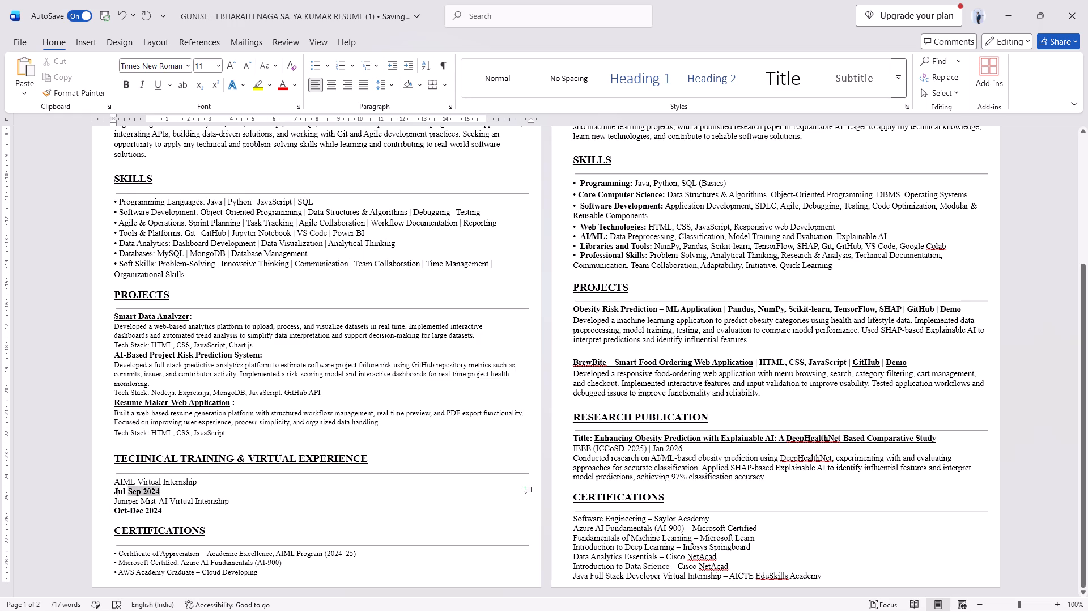
pyautogui.moveTo(122, 492); pyautogui.dragTo(109, 492)
pyautogui.hotkey('ctrl', 'c')
pyautogui.press('BackSpace')
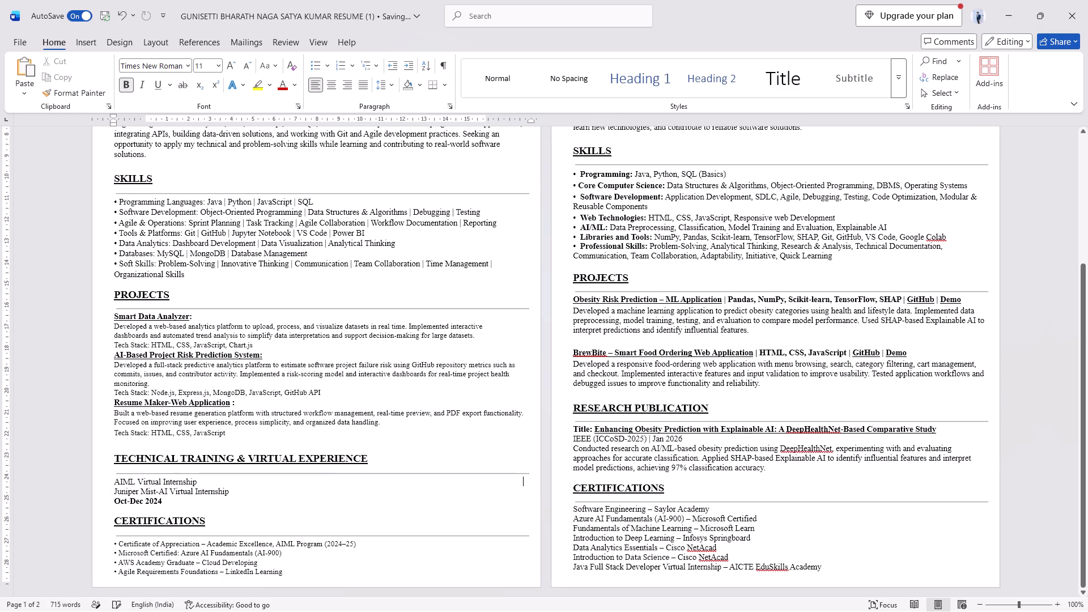
pyautogui.press('BackSpace')
pyautogui.press('BackSpace')
pyautogui.press('BackSpace')
pyautogui.press('BackSpace')
pyautogui.press('BackSpace')
pyautogui.press('BackSpace')
pyautogui.press('BackSpace')
pyautogui.press('BackSpace')
pyautogui.press('BackSpace')
pyautogui.press('BackSpace')
pyautogui.press('BackSpace')
pyautogui.press('BackSpace')
pyautogui.press('BackSpace')
pyautogui.press('BackSpace')
pyautogui.press('BackSpace')
pyautogui.press('BackSpace')
pyautogui.press('BackSpace')
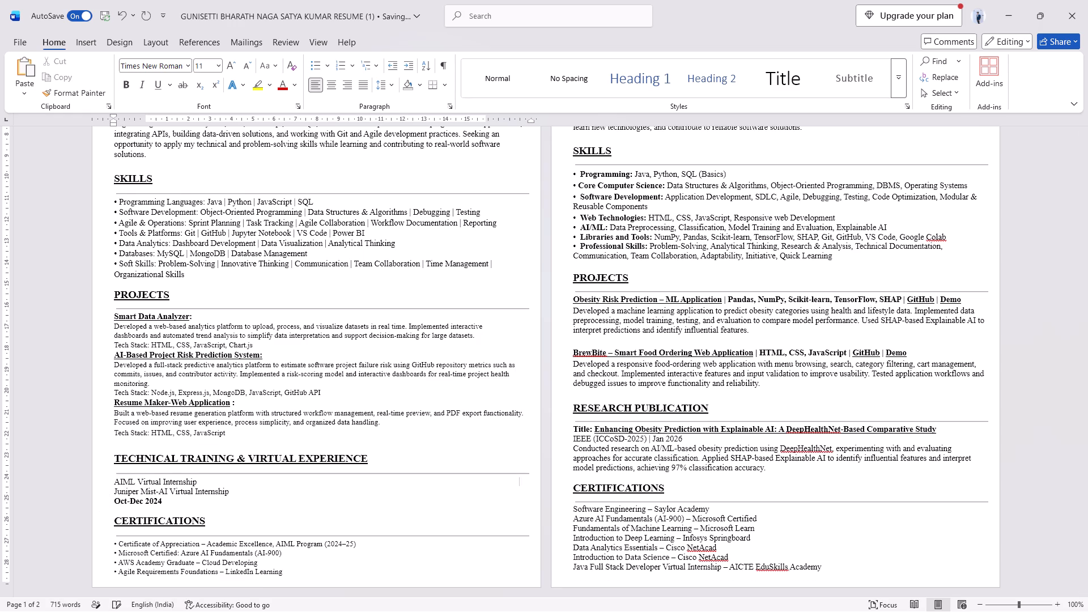
pyautogui.hotkey('ctrl', 'v')
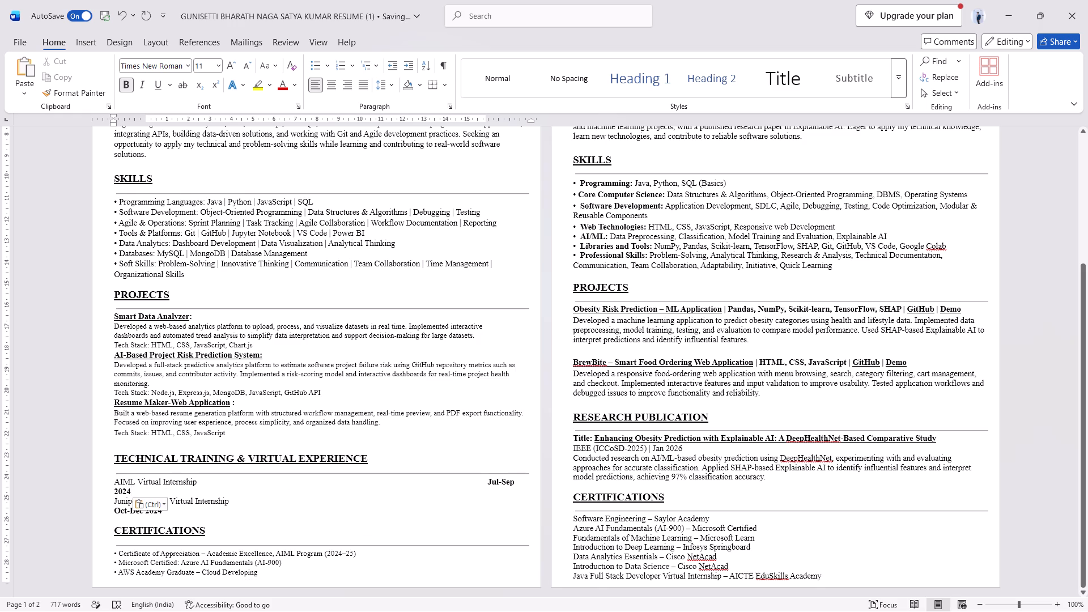
pyautogui.click(484, 482)
pyautogui.press('BackSpace')
pyautogui.press('BackSpace')
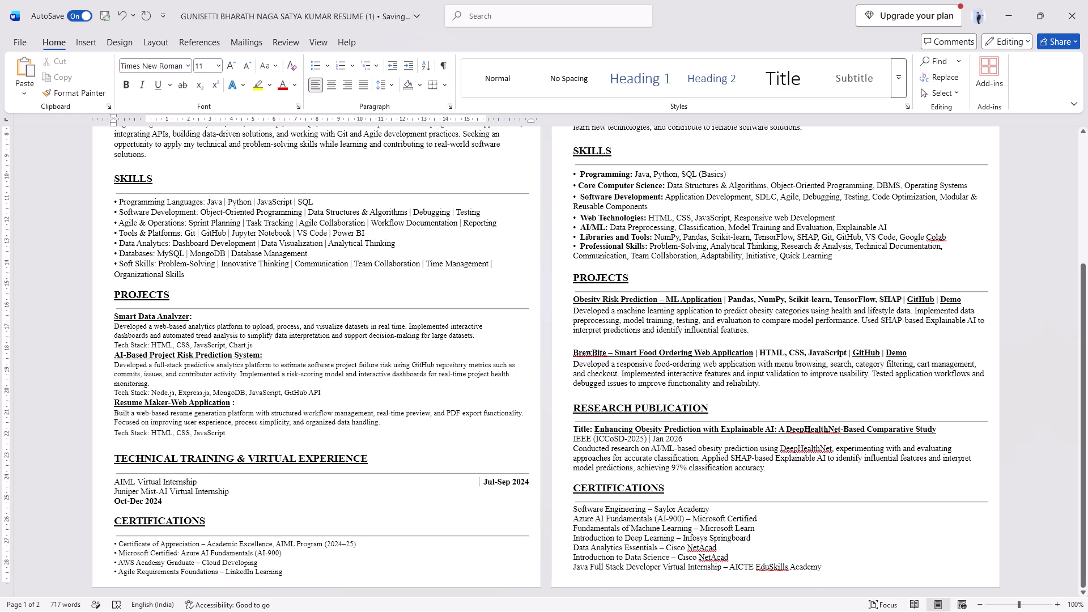
# Move the Oct-Dec 2024 date to the end of the Juniper Mist-AI Virtual Internship line, adjusting spaces to align it under Jul-Sep 2024.
pyautogui.click(113, 501)
pyautogui.press('BackSpace')
pyautogui.press('BackSpace')
pyautogui.press('BackSpace')
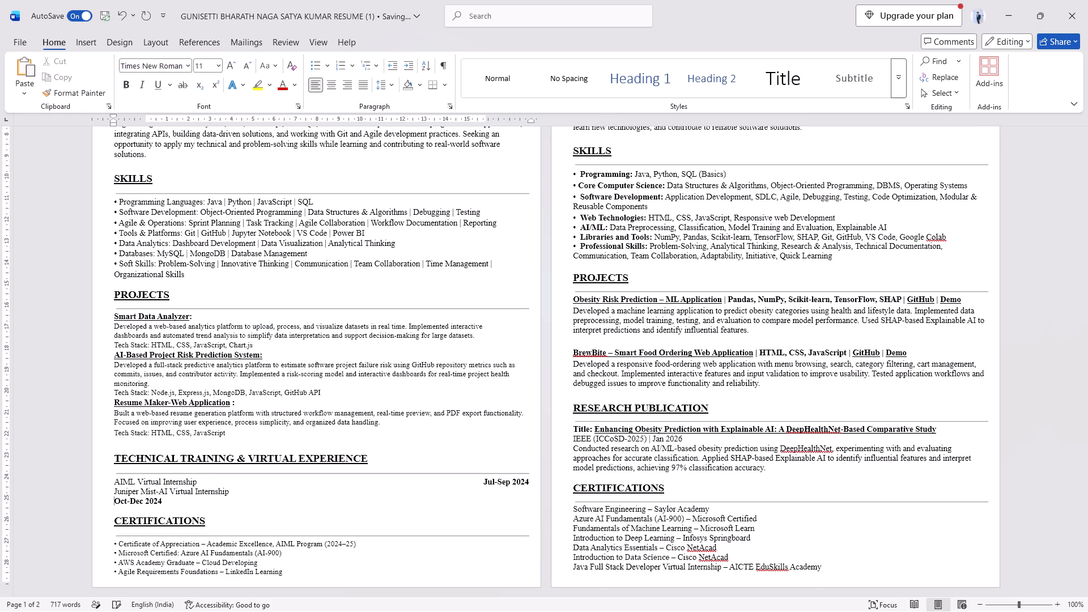
pyautogui.moveTo(167, 502); pyautogui.dragTo(103, 502)
pyautogui.hotkey('ctrl', 'c')
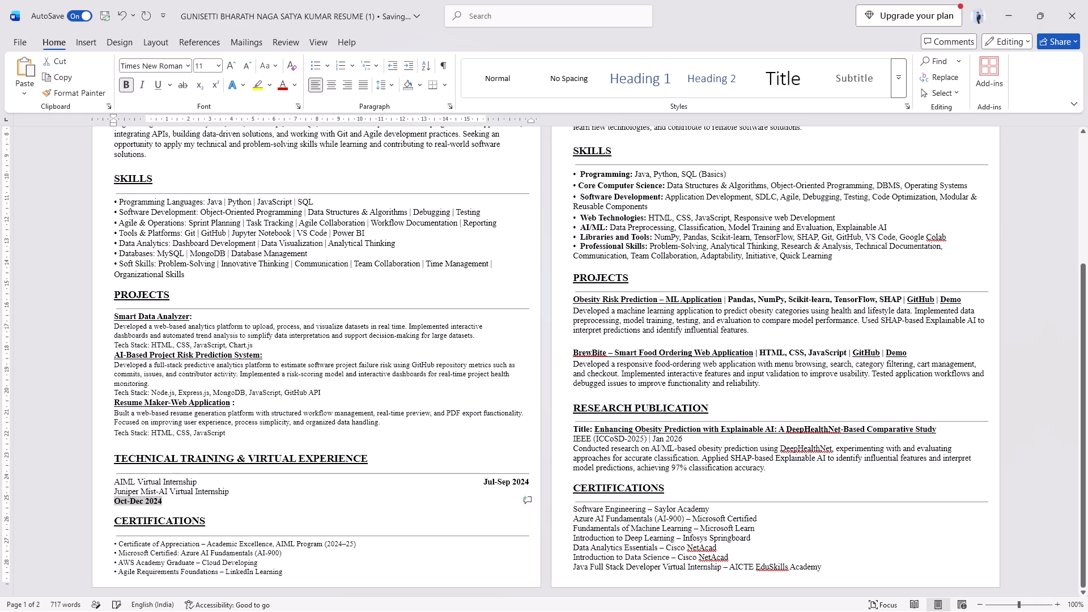
pyautogui.press('BackSpace')
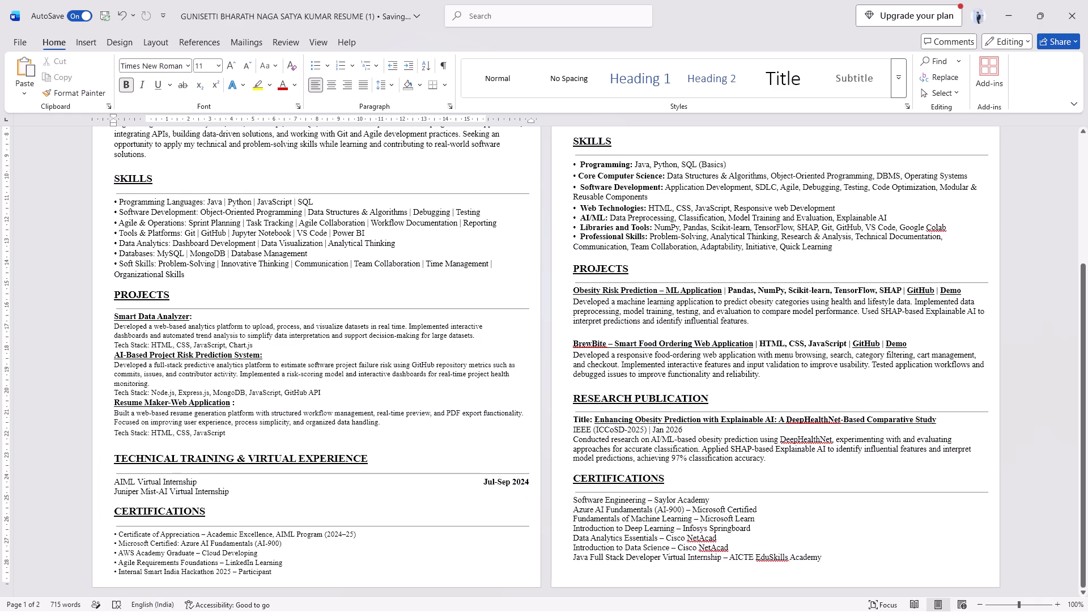
pyautogui.click(494, 490)
pyautogui.click(484, 492)
pyautogui.hotkey('ctrl', 'v')
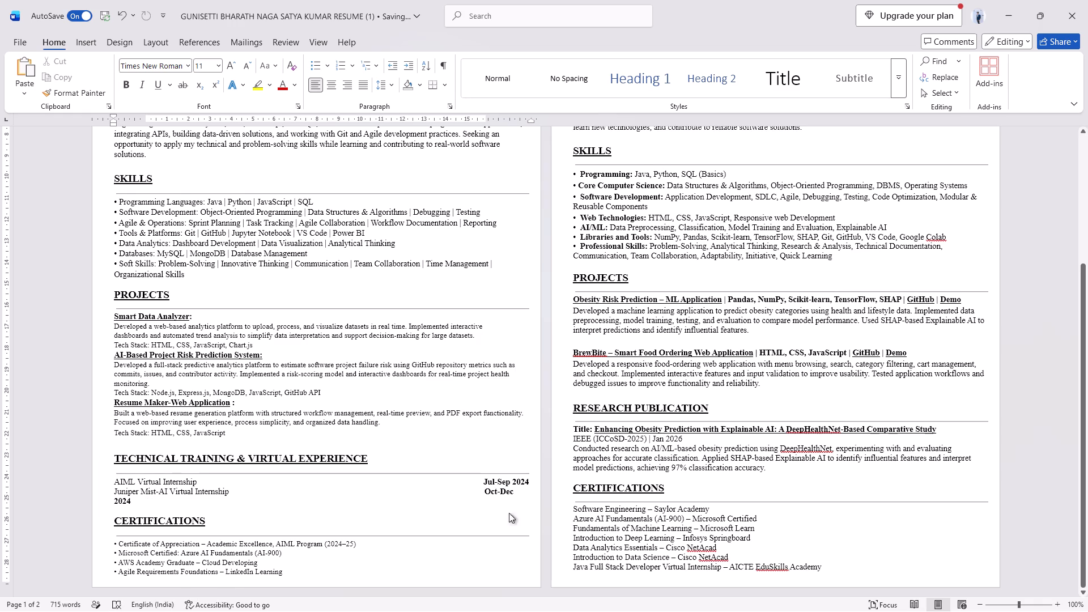
pyautogui.click(484, 489)
pyautogui.press('BackSpace')
pyautogui.press('BackSpace')
pyautogui.press('space')
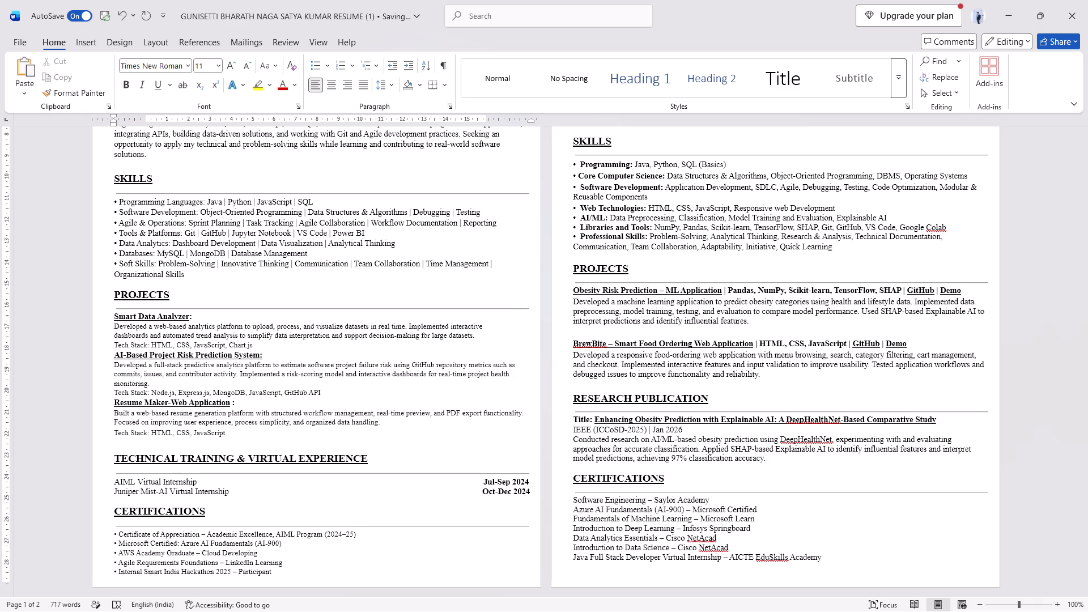
# Remove the empty space between the contact details and the Education heading on the first page.
pyautogui.scroll(-2, 500, 488)
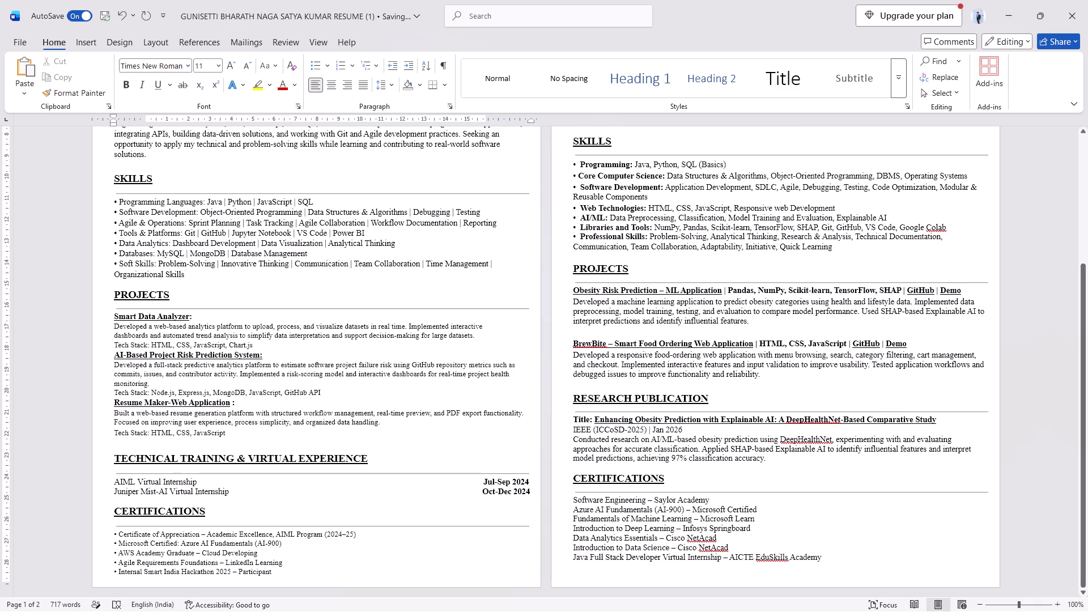
pyautogui.scroll(-3, 500, 488)
pyautogui.scroll(8, 500, 488)
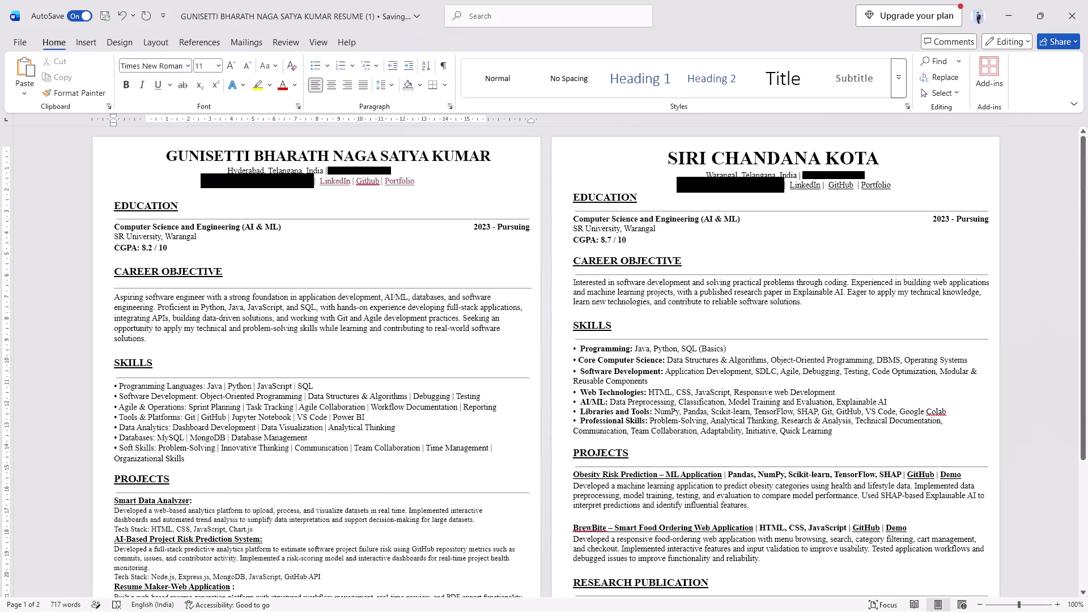
pyautogui.scroll(3, 513, 486)
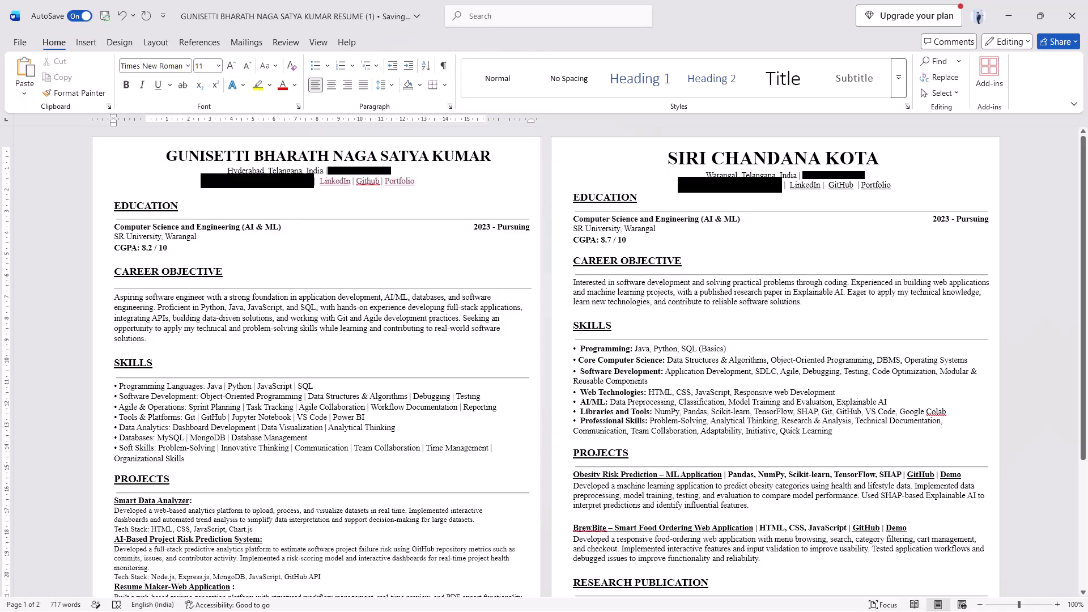
pyautogui.click(113, 206)
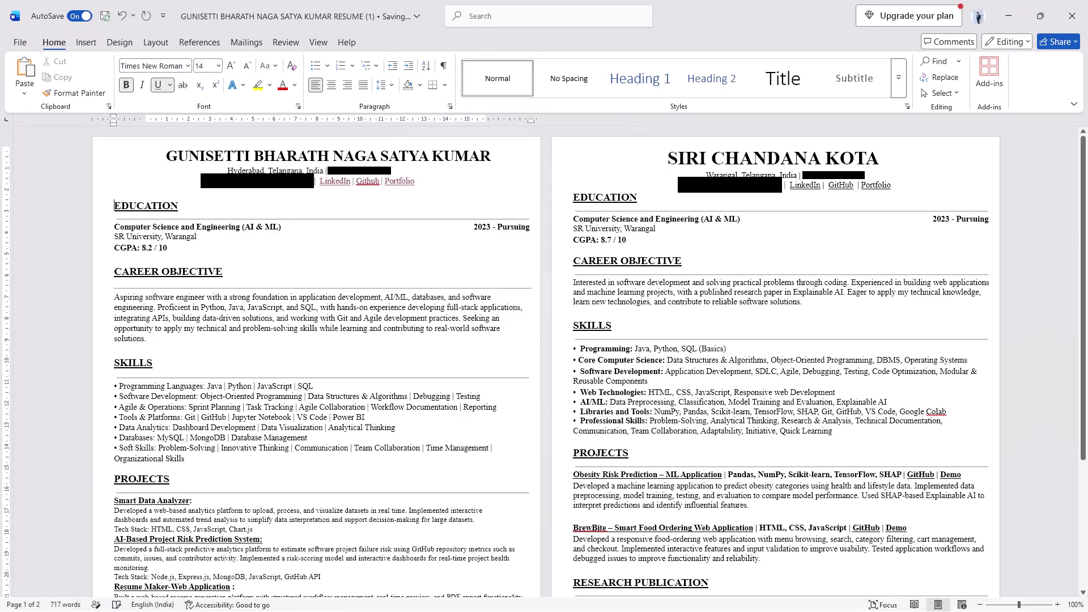
pyautogui.press('BackSpace')
pyautogui.press('BackSpace')
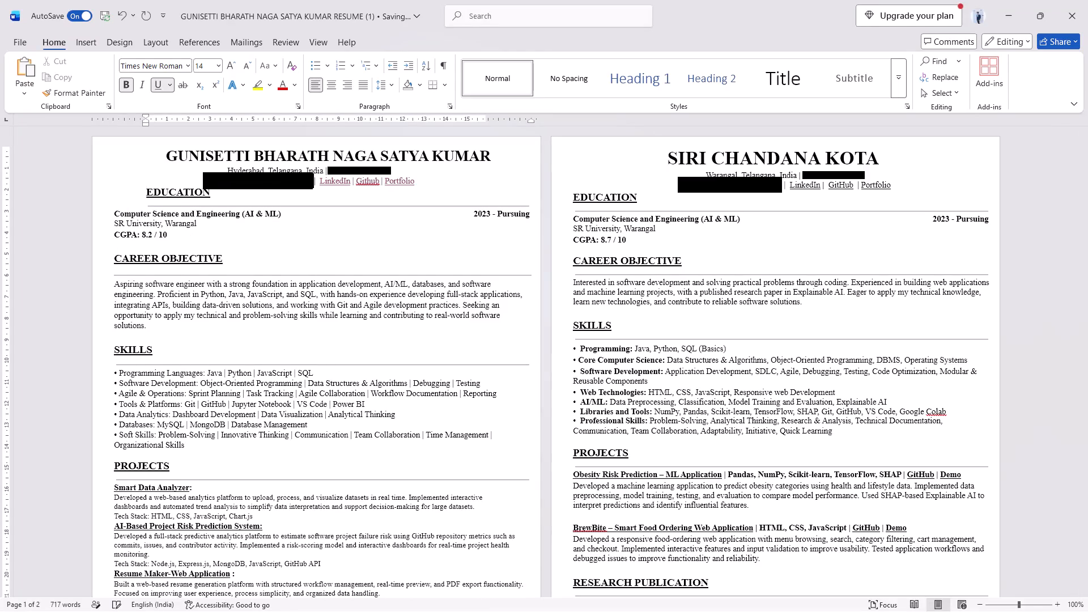
pyautogui.press('BackSpace')
pyautogui.press('Return')
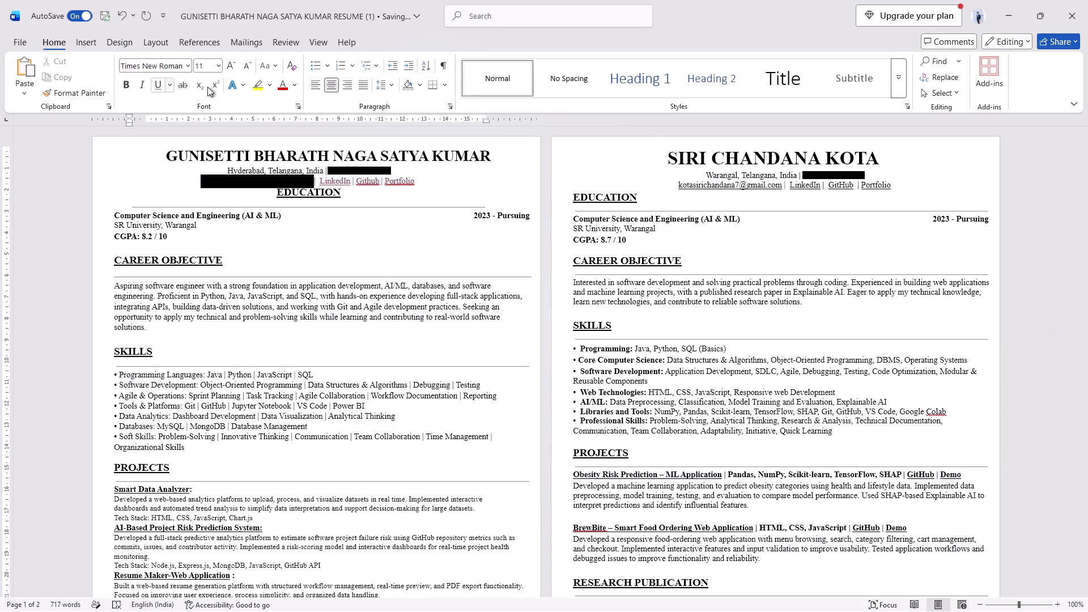
# Left-align the first page's Education heading and move its left indent back to the text margin.
pyautogui.click(312, 86)
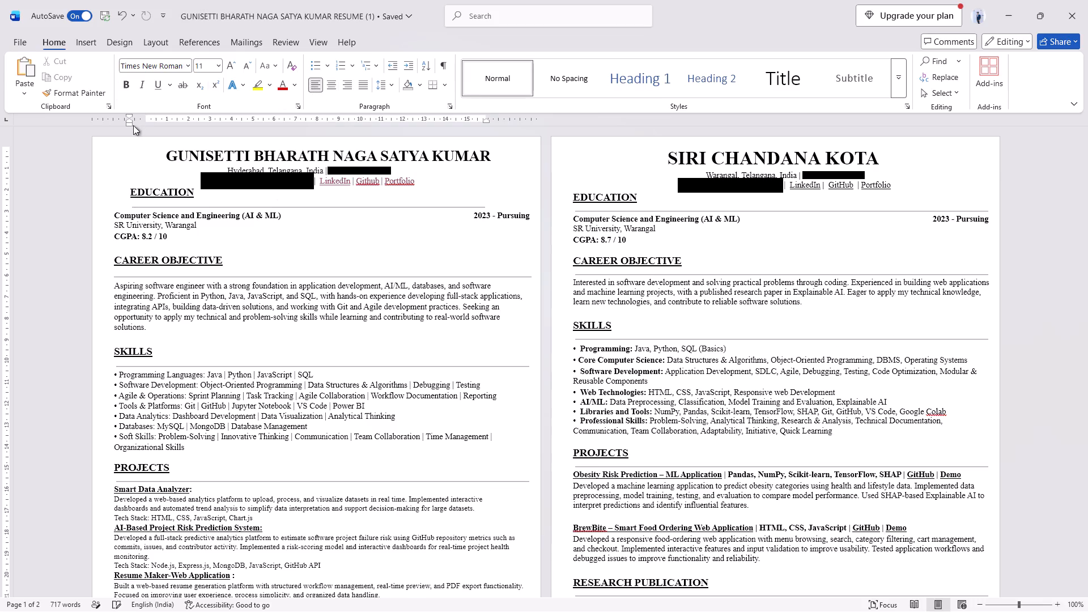
pyautogui.moveTo(130, 124); pyautogui.dragTo(112, 125)
# Set the font size of all five entries under the first page's Certifications heading to 11.
pyautogui.scroll(5, 334, 299)
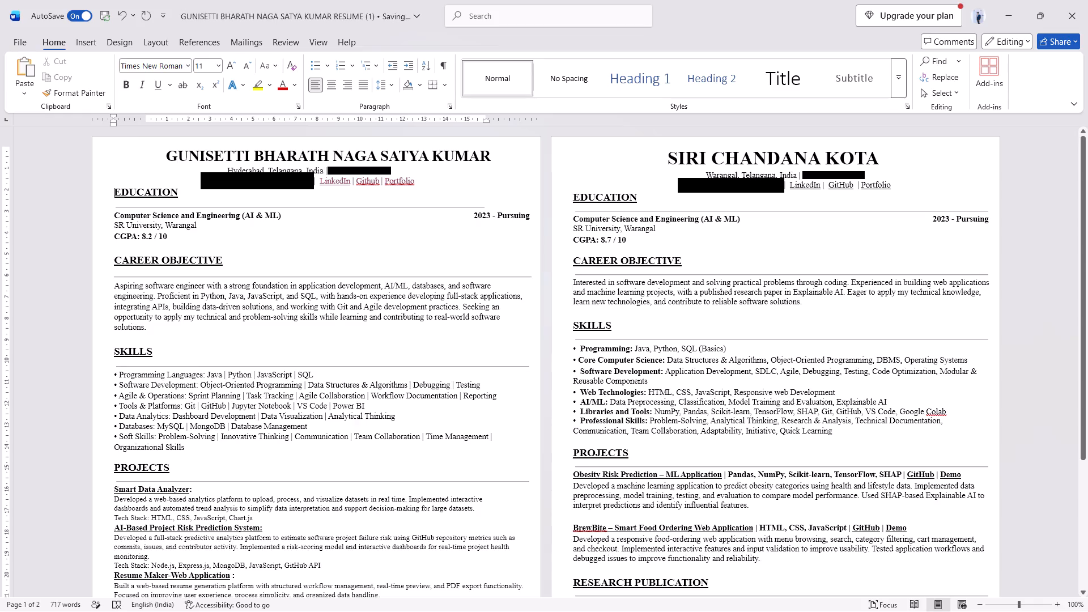
pyautogui.scroll(-8, 431, 294)
pyautogui.scroll(6, 431, 297)
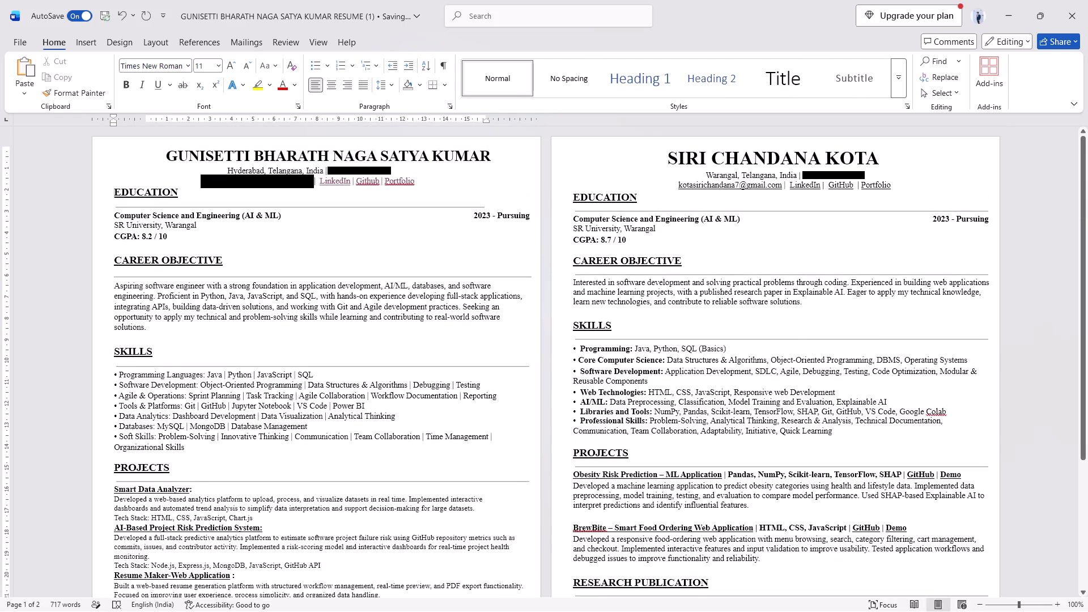
pyautogui.scroll(-4, 425, 319)
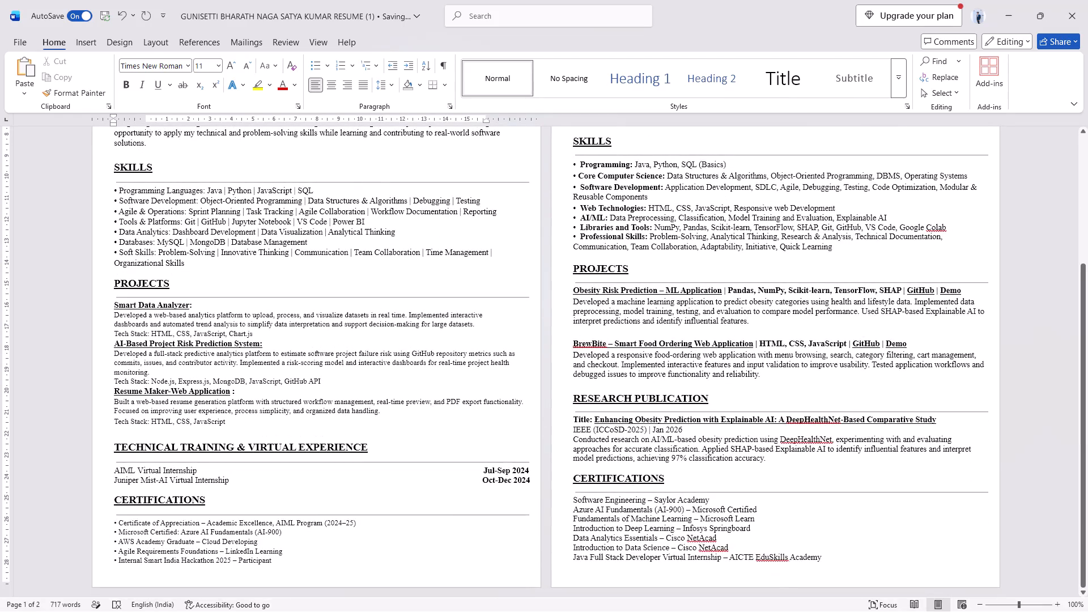
pyautogui.moveTo(277, 562); pyautogui.dragTo(154, 529)
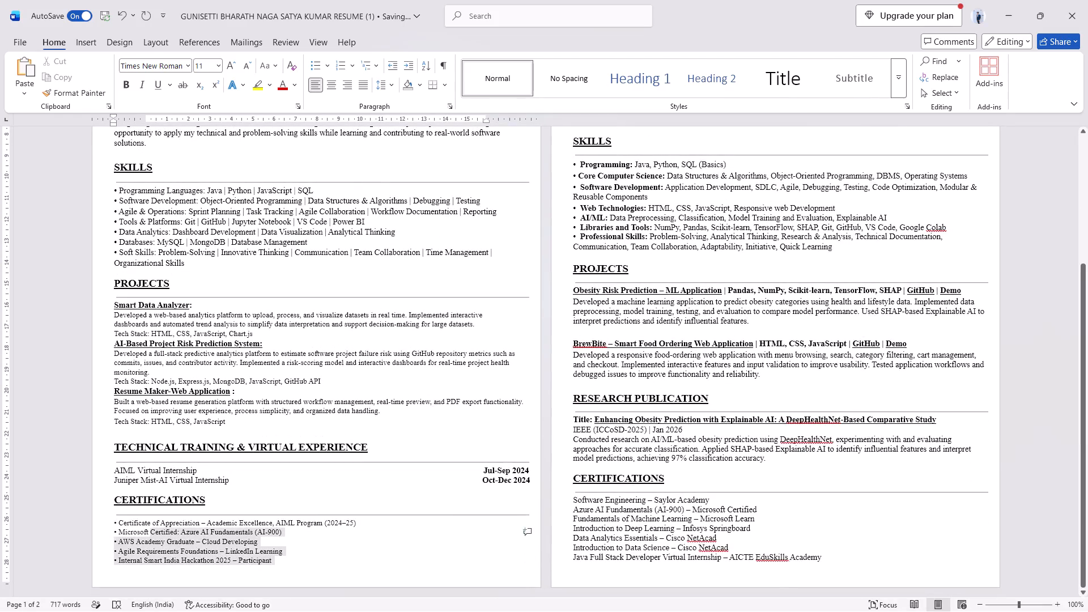
pyautogui.moveTo(154, 529); pyautogui.dragTo(109, 527)
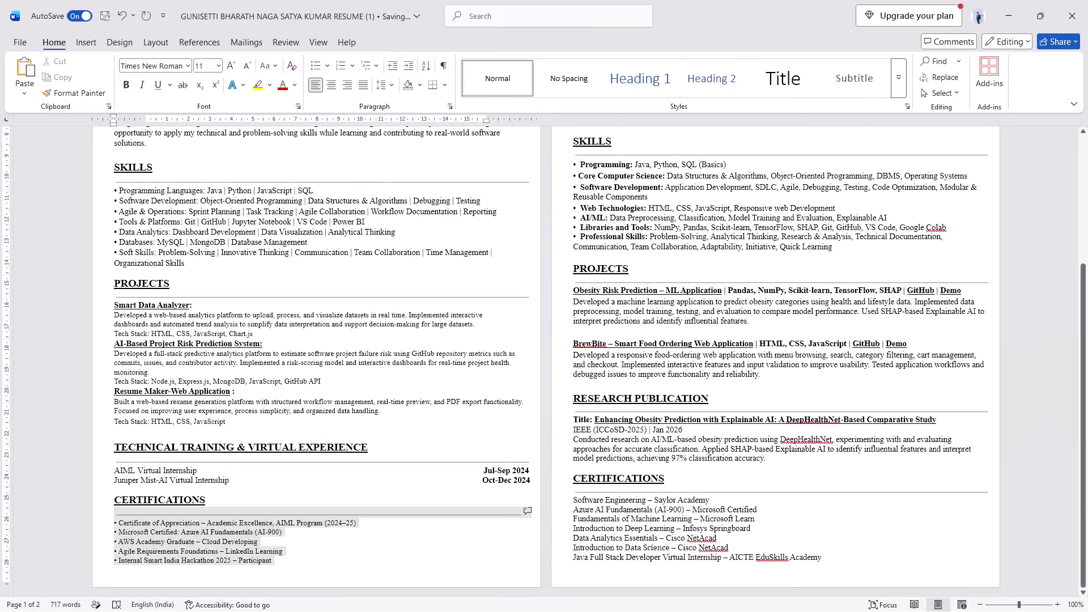
pyautogui.moveTo(109, 527); pyautogui.dragTo(118, 524)
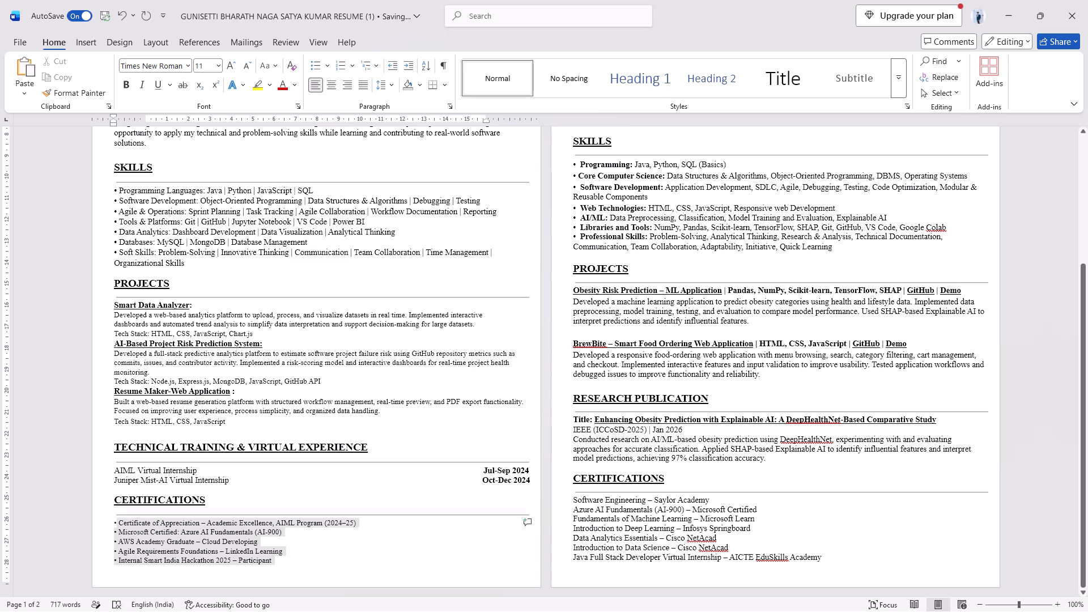
pyautogui.moveTo(118, 524); pyautogui.dragTo(113, 521)
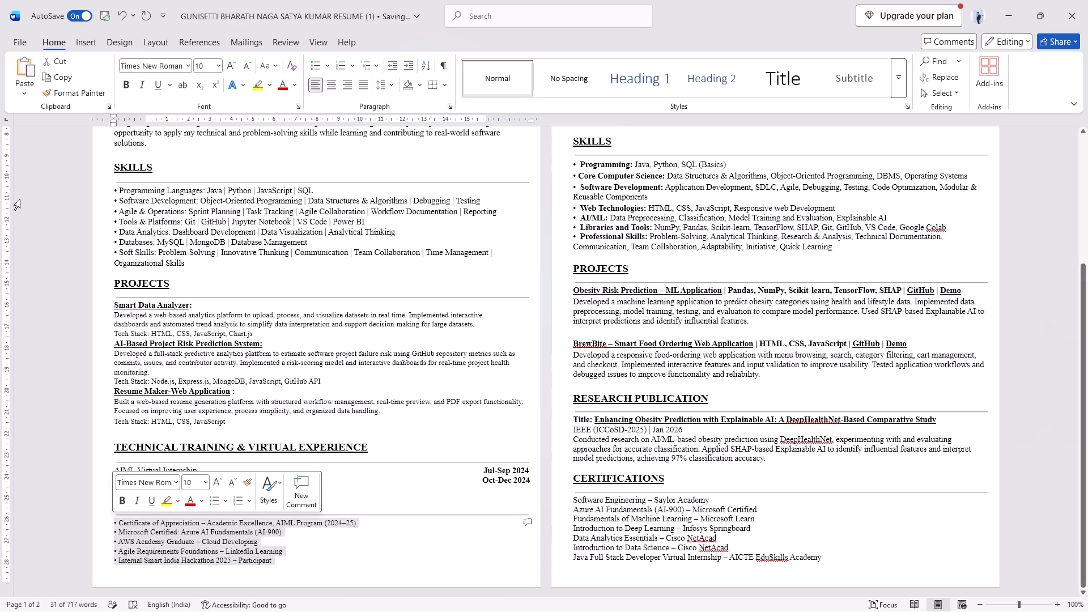
pyautogui.click(219, 66)
pyautogui.click(205, 129)
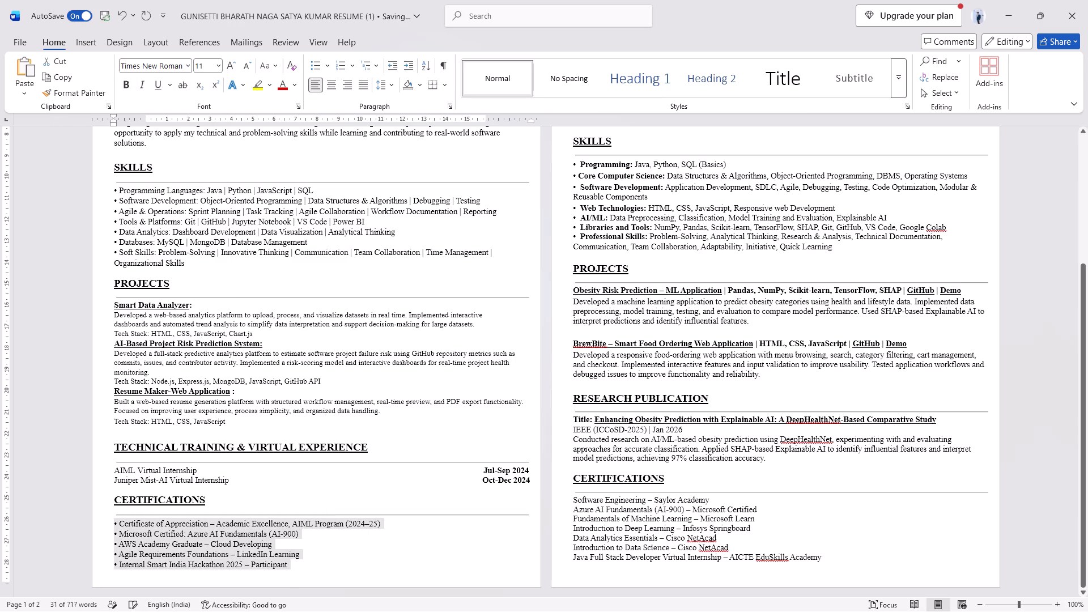
pyautogui.click(497, 481)
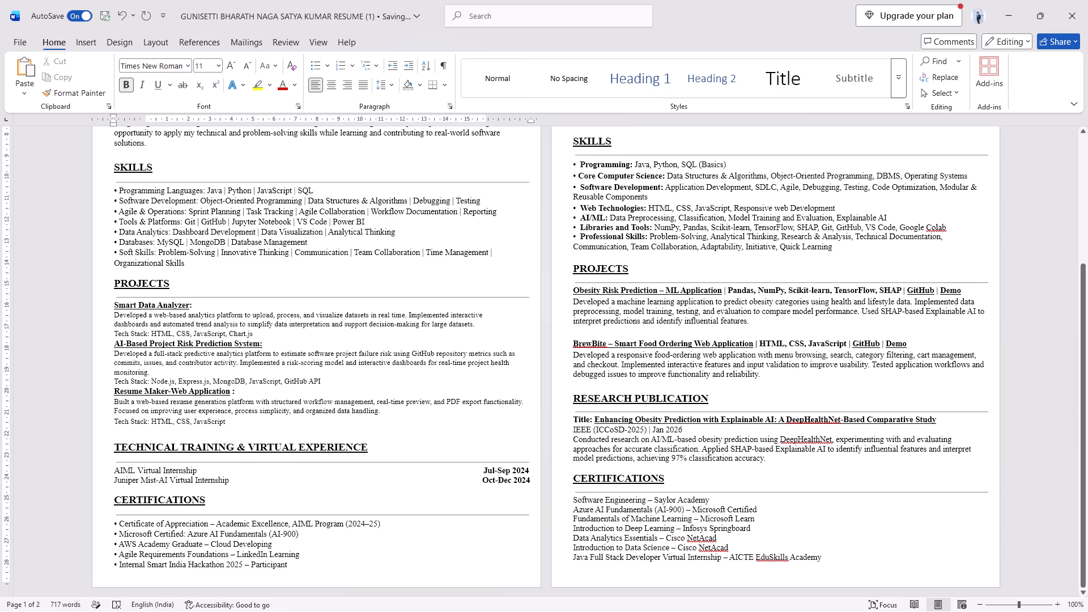
# Format all the project entries under the first page's Projects heading in Times New Roman, size 11.
pyautogui.scroll(1, 405, 447)
pyautogui.moveTo(227, 494); pyautogui.dragTo(211, 486)
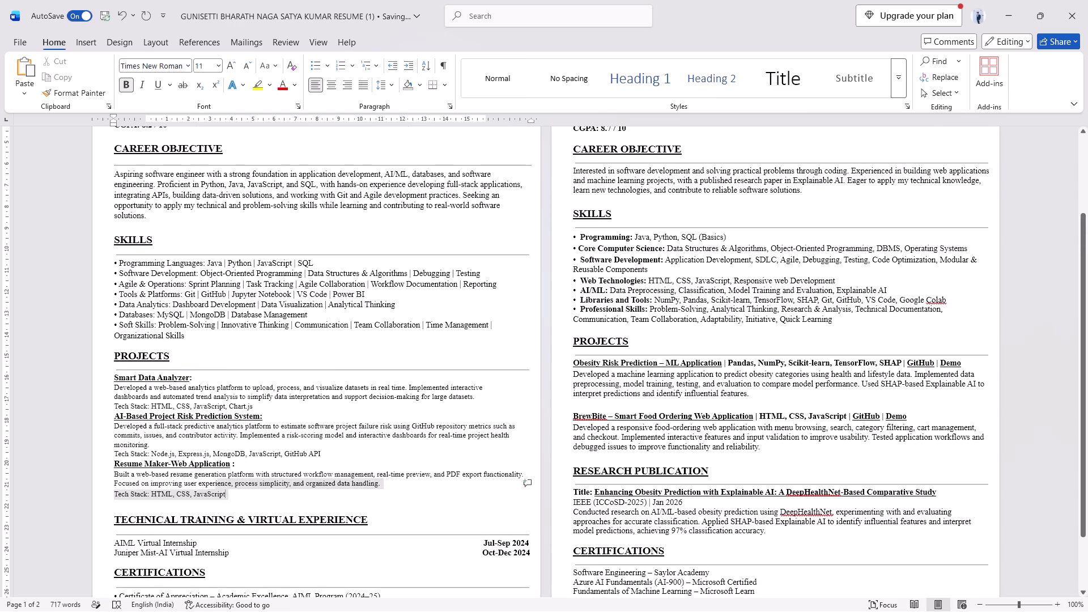
pyautogui.moveTo(211, 486); pyautogui.dragTo(104, 373)
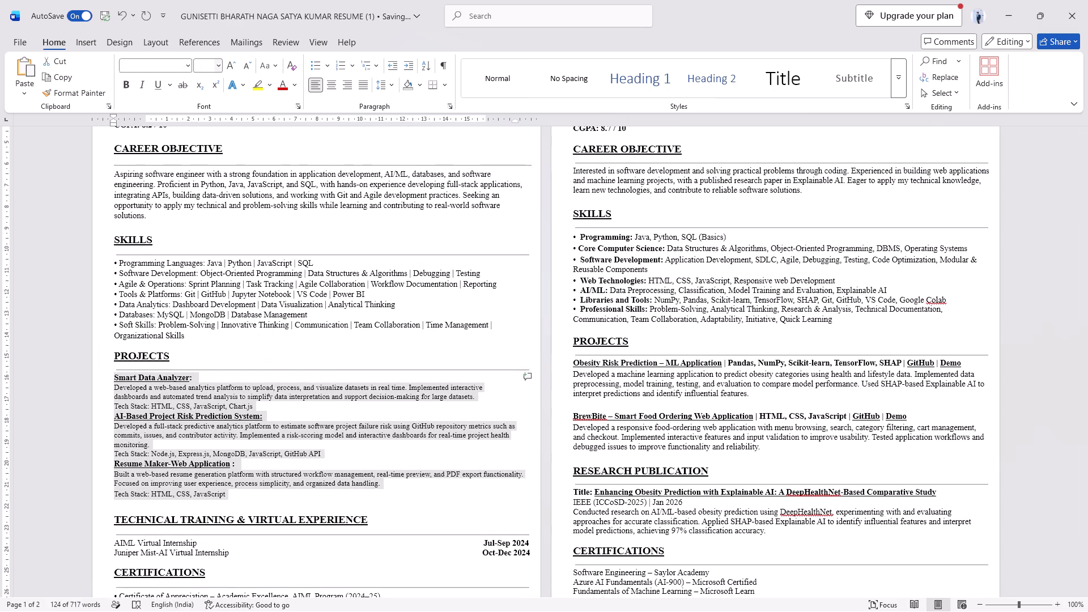
pyautogui.click(210, 67)
pyautogui.press('1')
pyautogui.press('1')
pyautogui.click(188, 66)
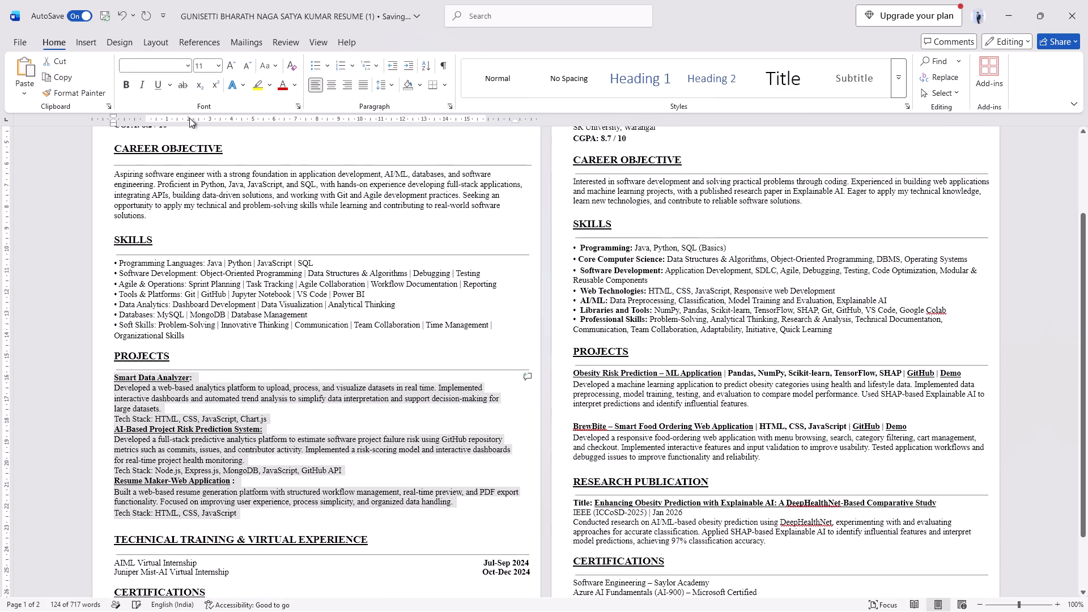
pyautogui.click(190, 70)
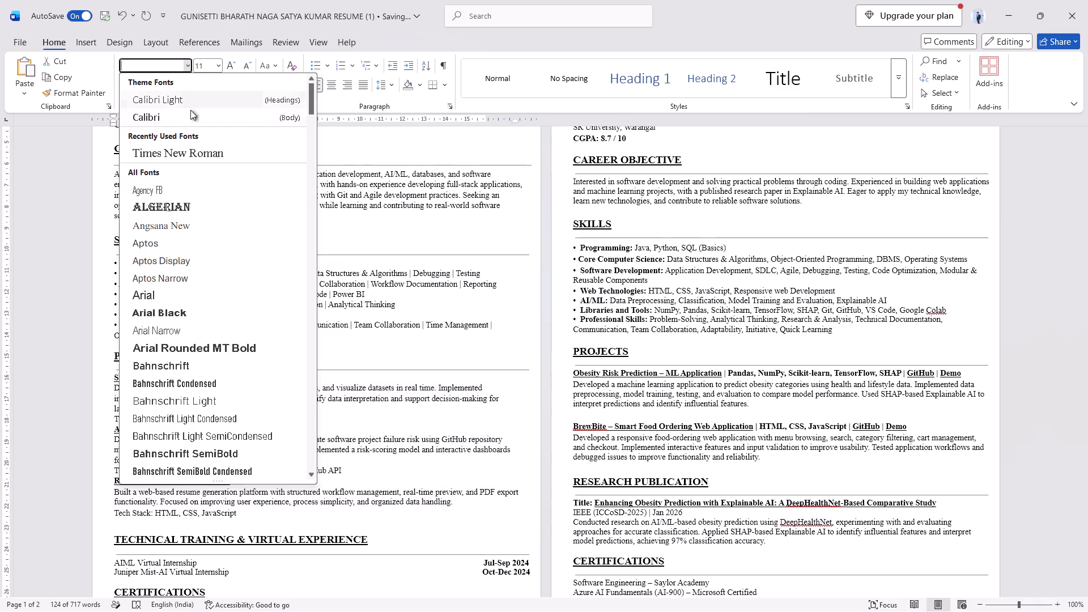
pyautogui.click(214, 151)
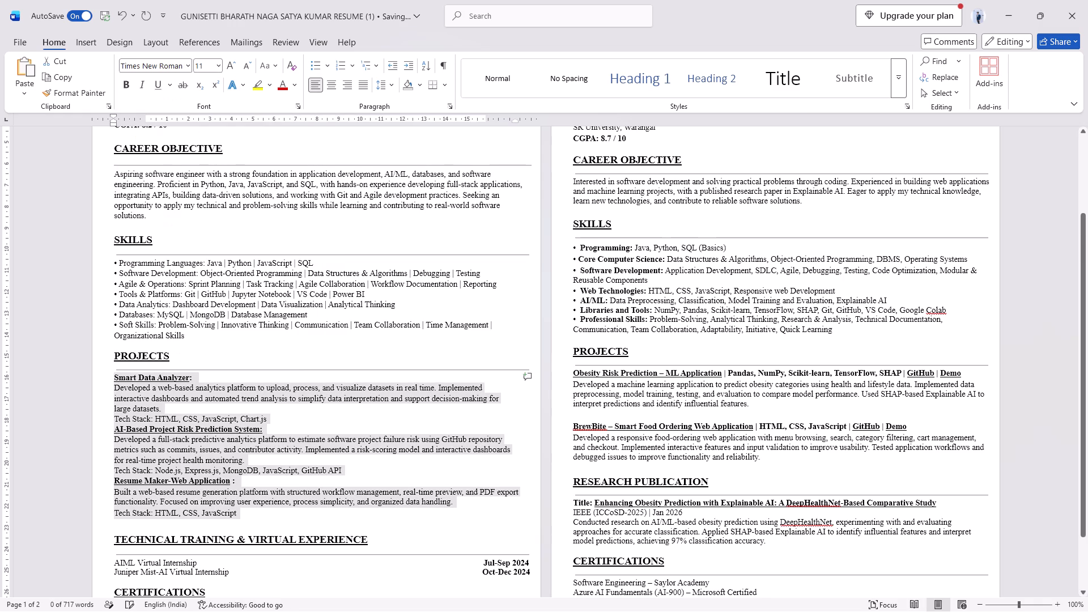
# Replace the blank line above the Technical Training & Virtual Experience heading with a fresh one to tighten the gap.
pyautogui.scroll(-4, 250, 333)
pyautogui.scroll(6, 439, 384)
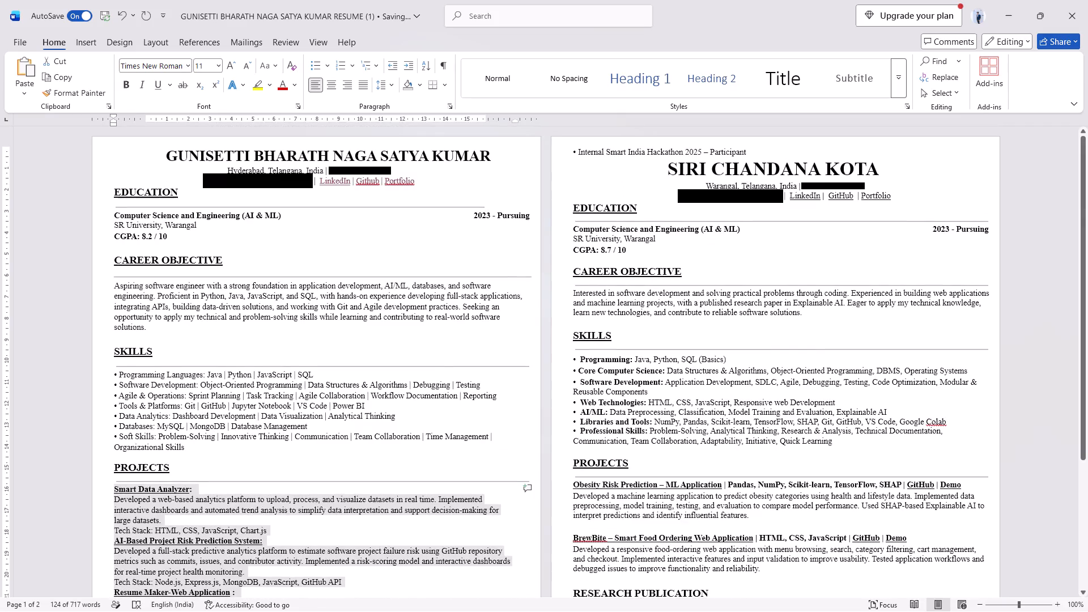
pyautogui.scroll(3, 439, 384)
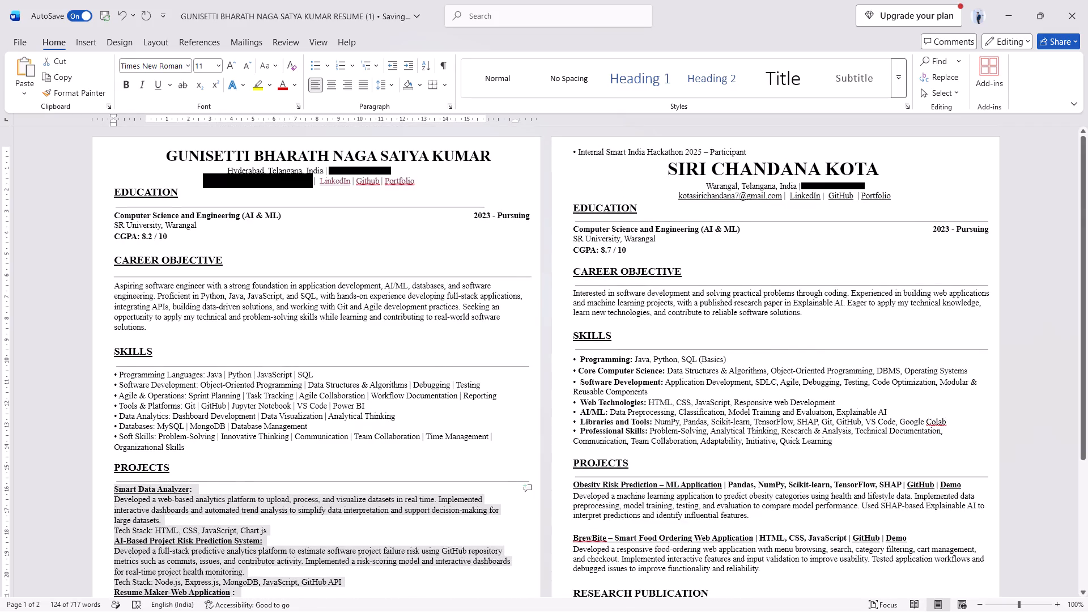
pyautogui.scroll(-3, 225, 431)
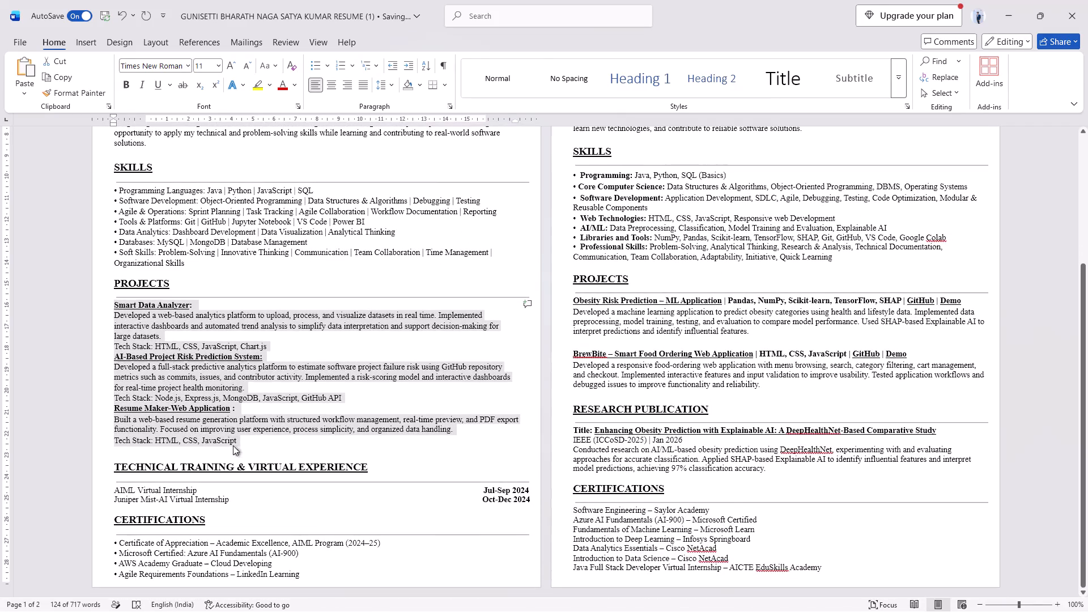
pyautogui.click(237, 452)
pyautogui.press('BackSpace')
pyautogui.press('BackSpace')
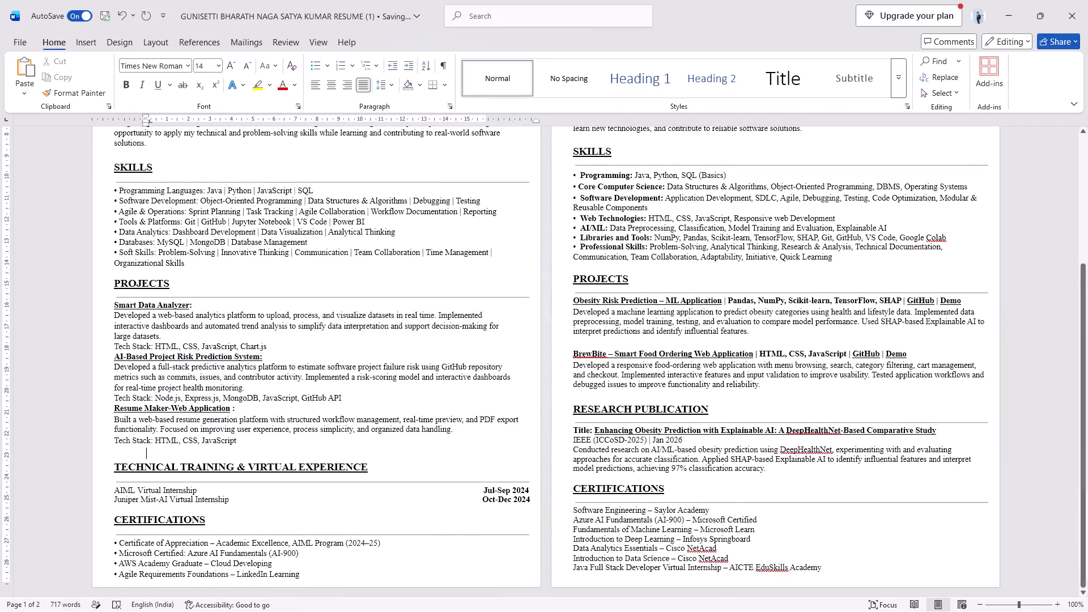
pyautogui.press('Return')
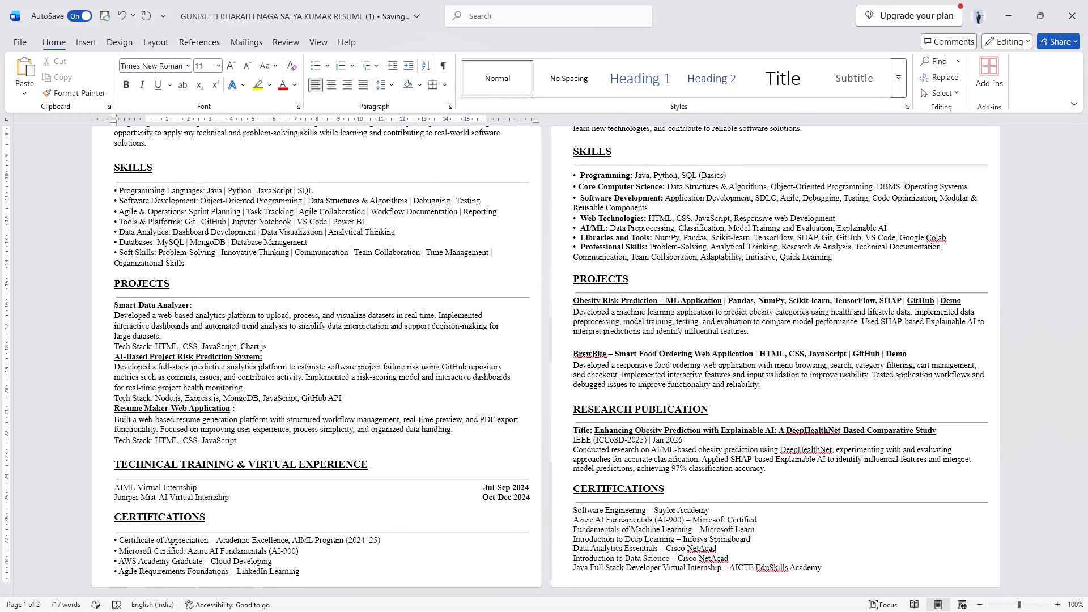
# Extend the right indent of the first page's project entries outward to line up with the end of the section rule.
pyautogui.scroll(3, 294, 452)
pyautogui.scroll(-2, 351, 423)
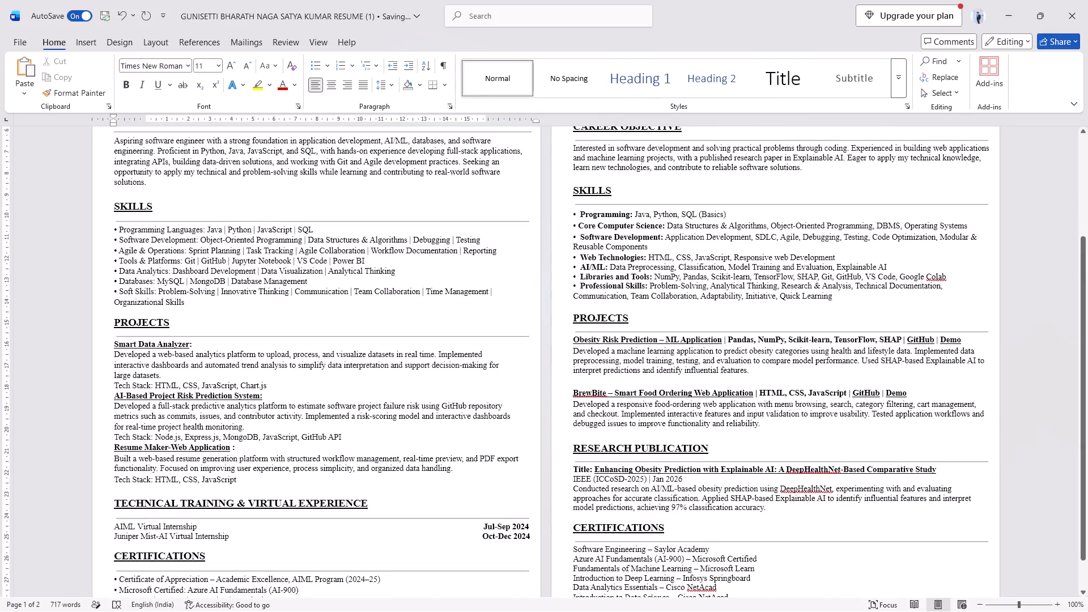
pyautogui.moveTo(243, 481); pyautogui.dragTo(110, 350)
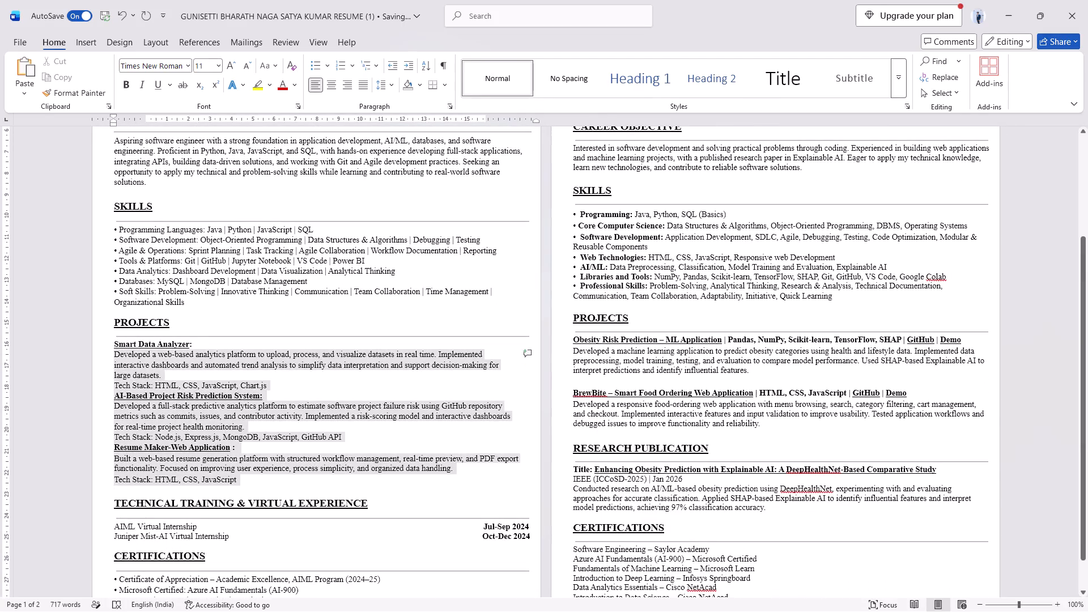
pyautogui.moveTo(110, 350); pyautogui.dragTo(110, 345)
pyautogui.moveTo(516, 122); pyautogui.dragTo(521, 122)
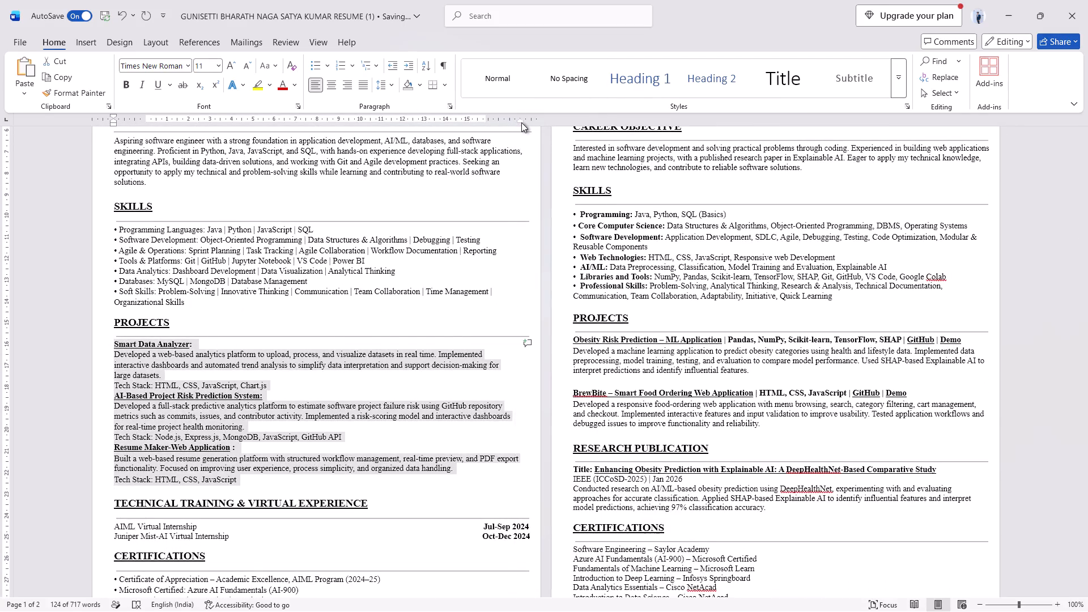
pyautogui.moveTo(521, 122); pyautogui.dragTo(533, 123)
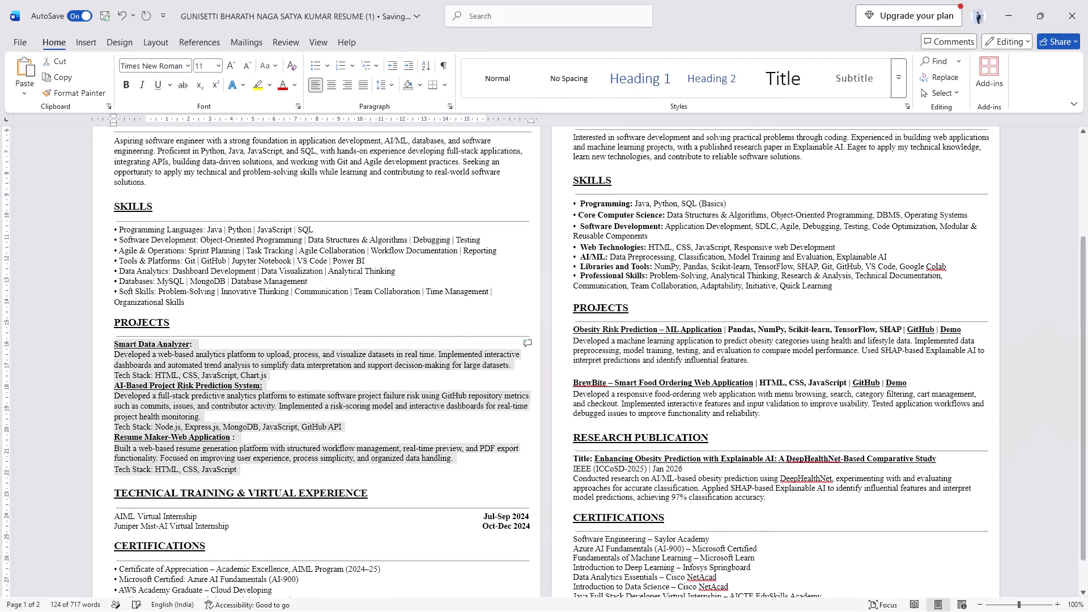
pyautogui.scroll(-4, 503, 365)
pyautogui.click(410, 545)
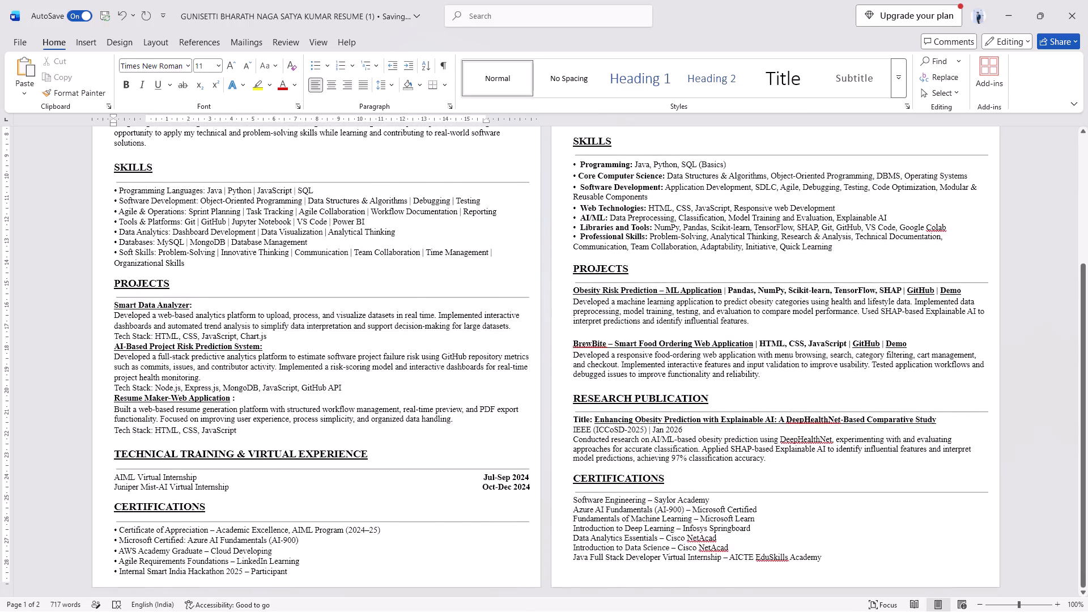
# Lengthen the rule under the first page's Education heading by moving its right indent out to match the other section rules.
pyautogui.scroll(3, 411, 545)
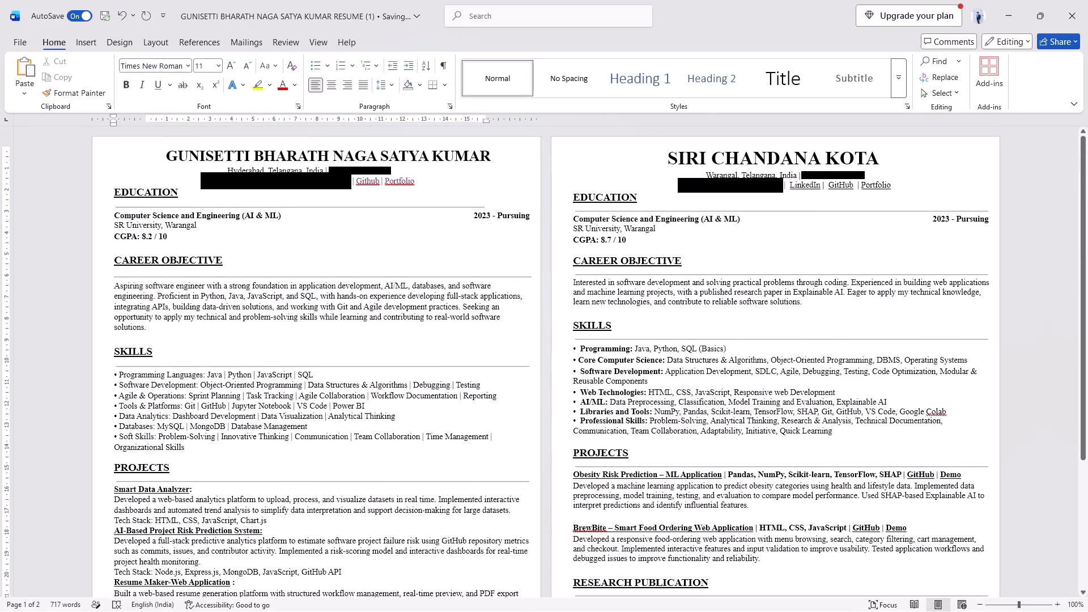
pyautogui.click(380, 213)
pyautogui.click(380, 206)
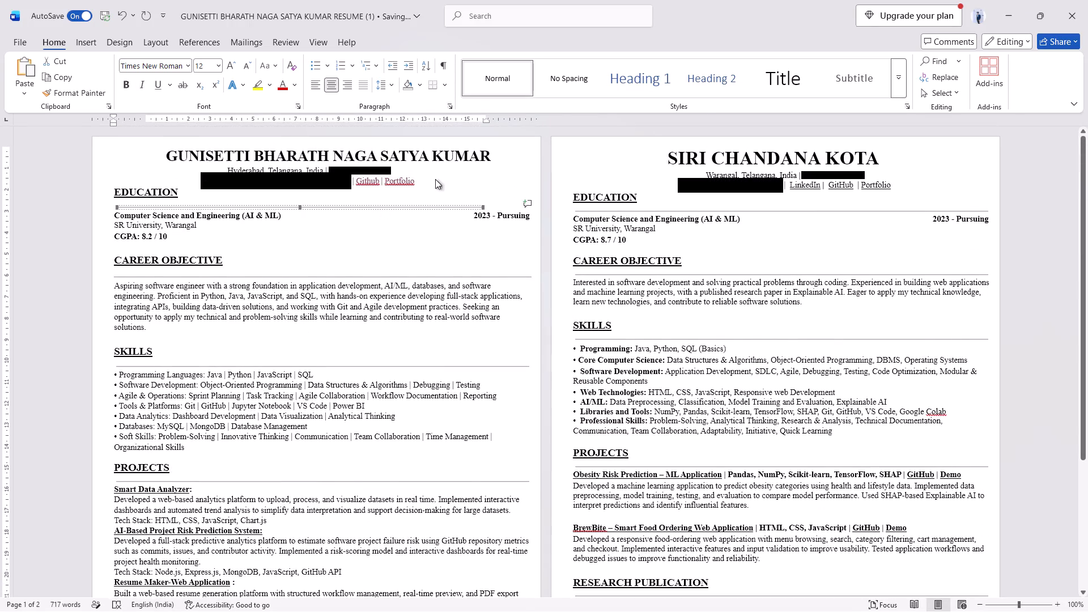
pyautogui.moveTo(486, 122); pyautogui.dragTo(517, 122)
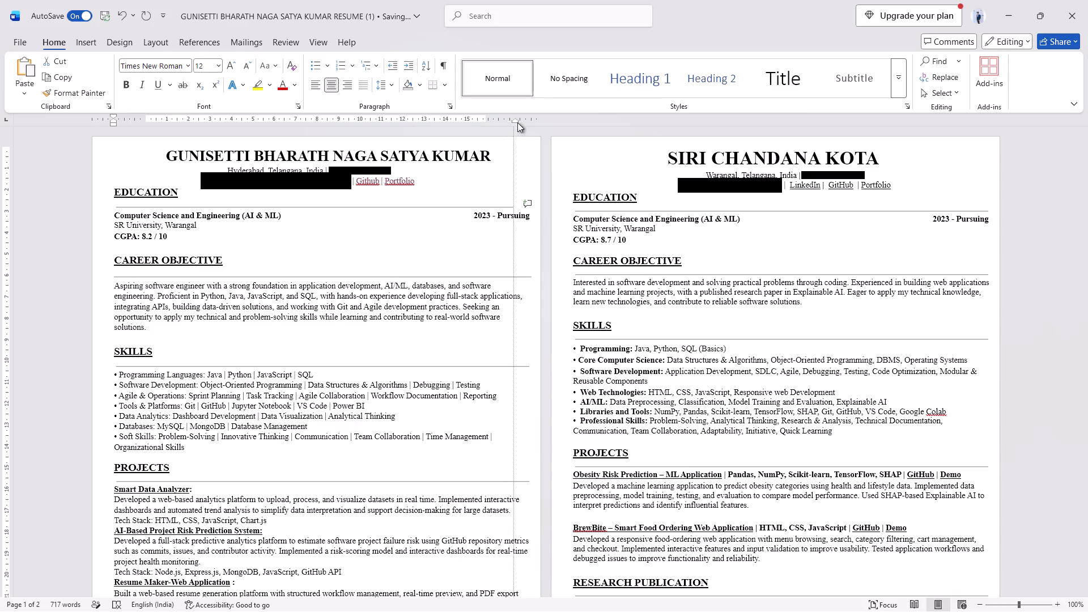
pyautogui.moveTo(517, 122); pyautogui.dragTo(537, 123)
pyautogui.moveTo(537, 123); pyautogui.dragTo(530, 124)
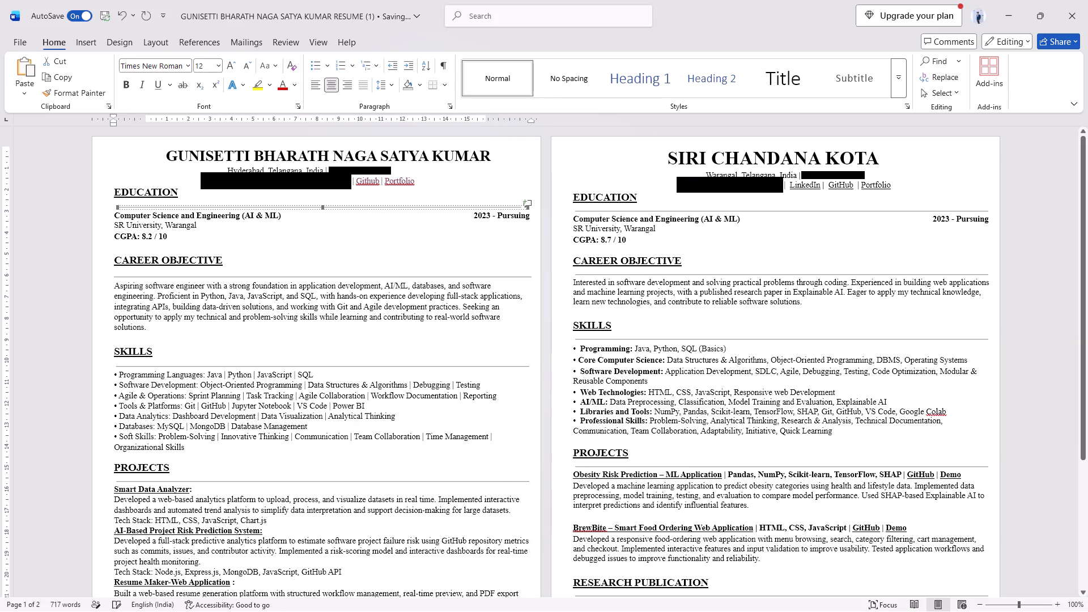
pyautogui.click(550, 137)
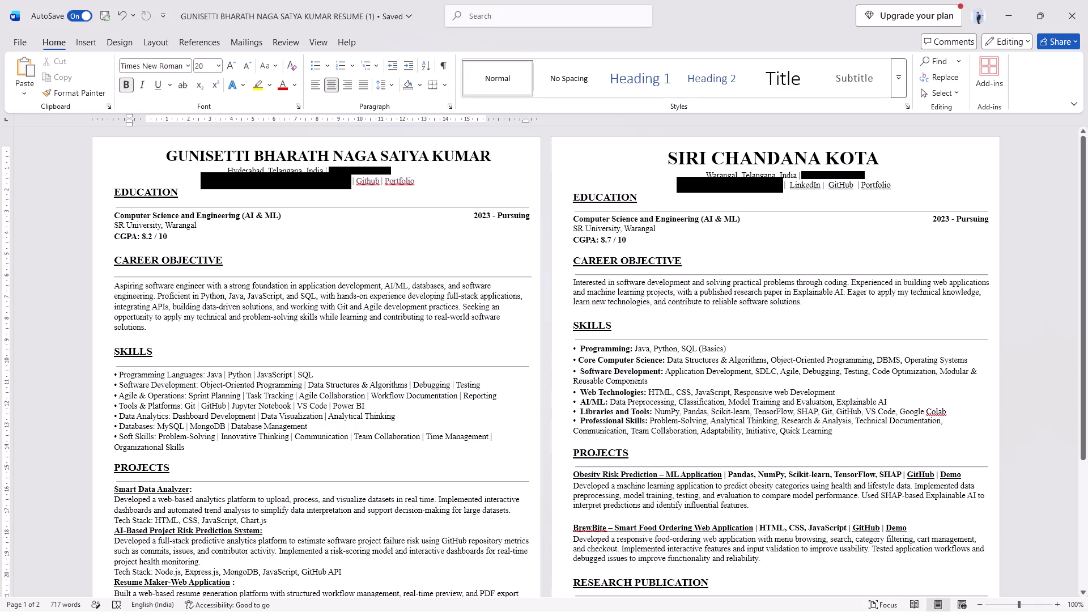
# Delete the entire reference resume on the second page, from the name heading through the last certification.
pyautogui.moveTo(672, 156); pyautogui.dragTo(783, 368)
pyautogui.scroll(-3, 778, 324)
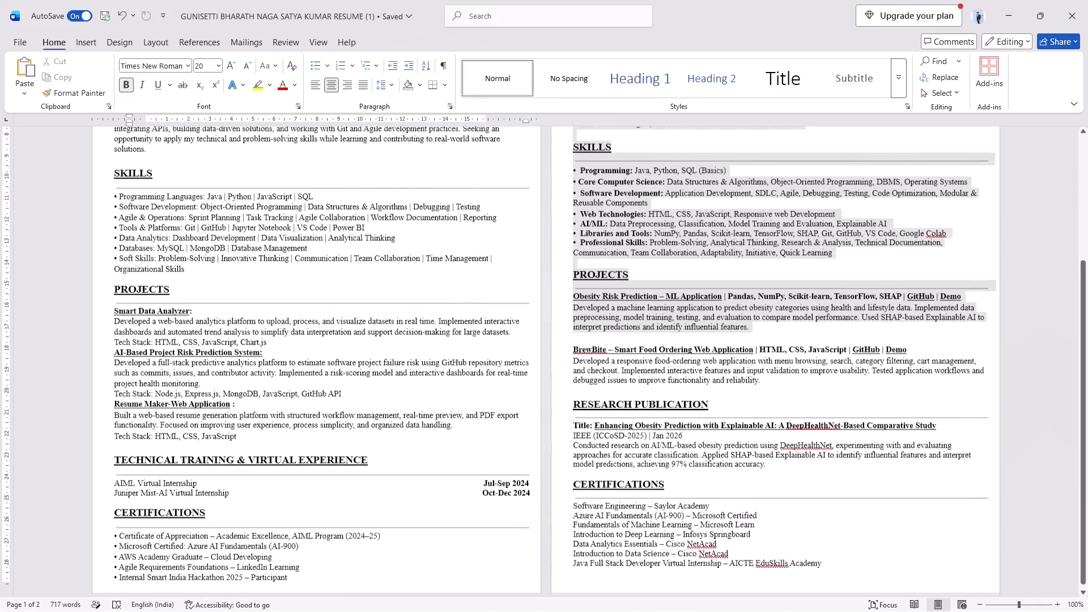
pyautogui.moveTo(783, 368); pyautogui.dragTo(821, 560)
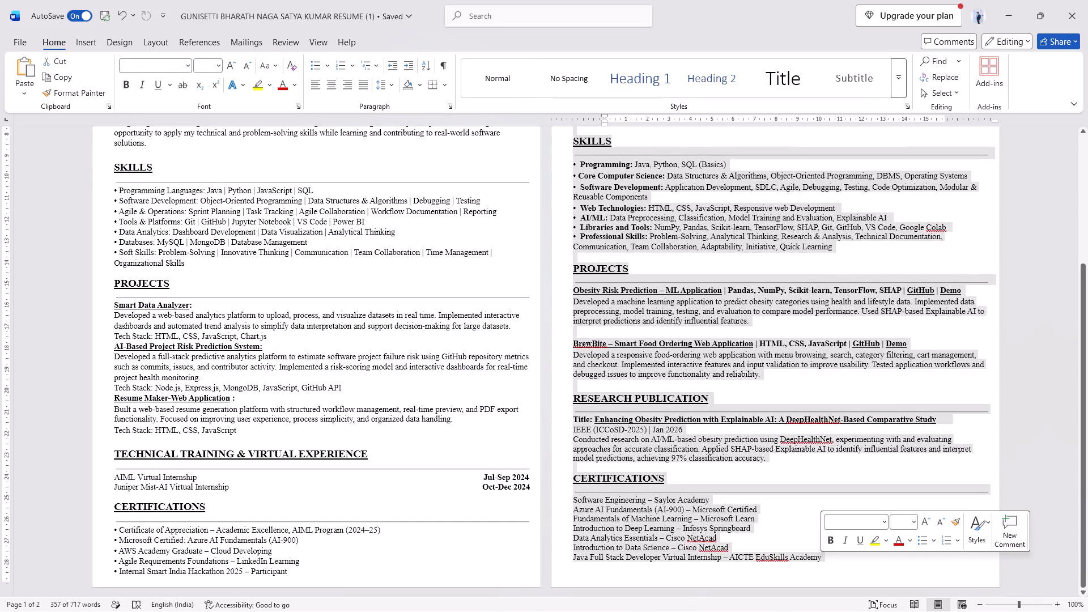
pyautogui.press('BackSpace')
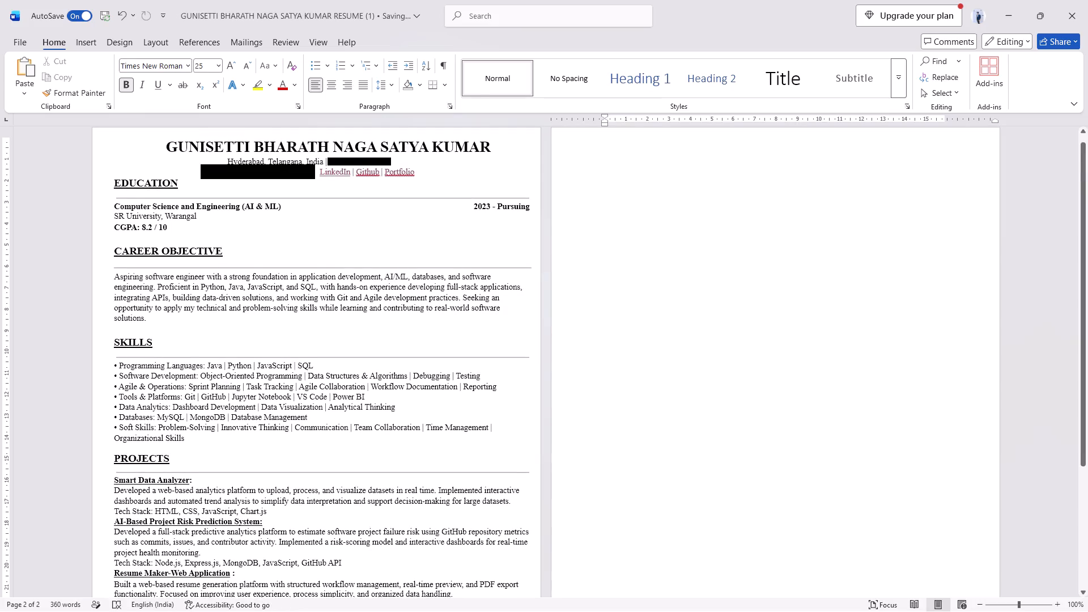
# Delete the leftover blank lines on the second page, working back toward the last certification on the first page.
pyautogui.press('BackSpace')
pyautogui.press('BackSpace')
pyautogui.press('BackSpace')
pyautogui.press('BackSpace')
pyautogui.press('BackSpace')
pyautogui.press('BackSpace')
pyautogui.press('BackSpace')
pyautogui.press('BackSpace')
pyautogui.press('BackSpace')
pyautogui.press('BackSpace')
pyautogui.press('BackSpace')
pyautogui.press('BackSpace')
pyautogui.press('BackSpace')
pyautogui.press('BackSpace')
pyautogui.press('BackSpace')
pyautogui.press('BackSpace')
pyautogui.press('BackSpace')
pyautogui.press('BackSpace')
pyautogui.press('BackSpace')
pyautogui.press('BackSpace')
pyautogui.press('BackSpace')
pyautogui.press('BackSpace')
pyautogui.press('BackSpace')
pyautogui.press('BackSpace')
pyautogui.press('BackSpace')
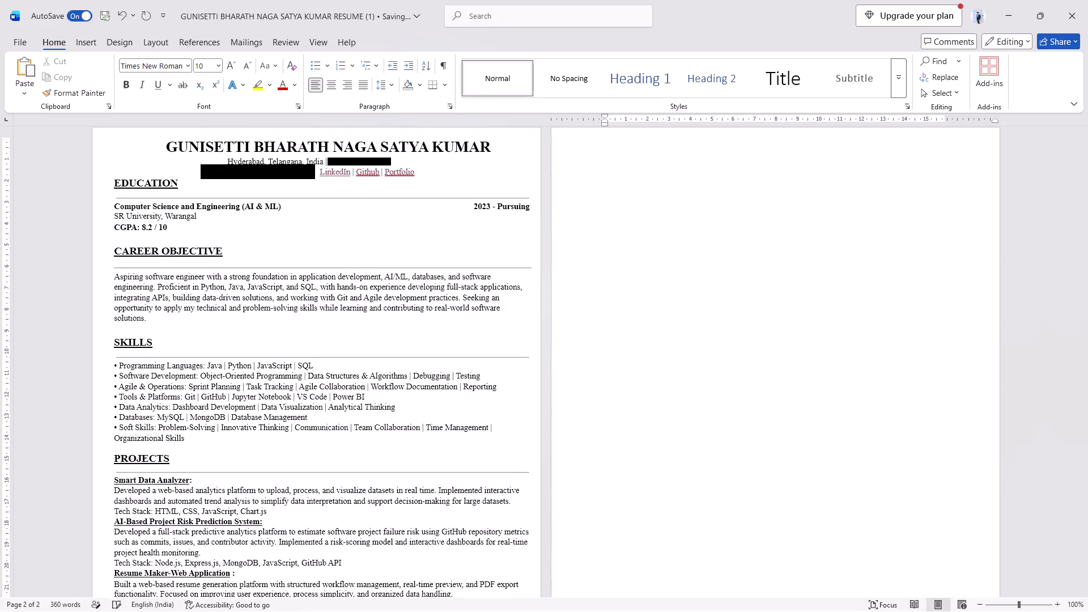
pyautogui.press('BackSpace')
pyautogui.press('BackSpace')
pyautogui.press('BackSpace')
pyautogui.press('BackSpace')
pyautogui.press('BackSpace')
pyautogui.press('BackSpace')
pyautogui.press('BackSpace')
pyautogui.press('BackSpace')
pyautogui.press('BackSpace')
pyautogui.press('BackSpace')
pyautogui.press('BackSpace')
pyautogui.press('BackSpace')
pyautogui.press('BackSpace')
pyautogui.press('BackSpace')
pyautogui.press('BackSpace')
pyautogui.press('BackSpace')
pyautogui.press('BackSpace')
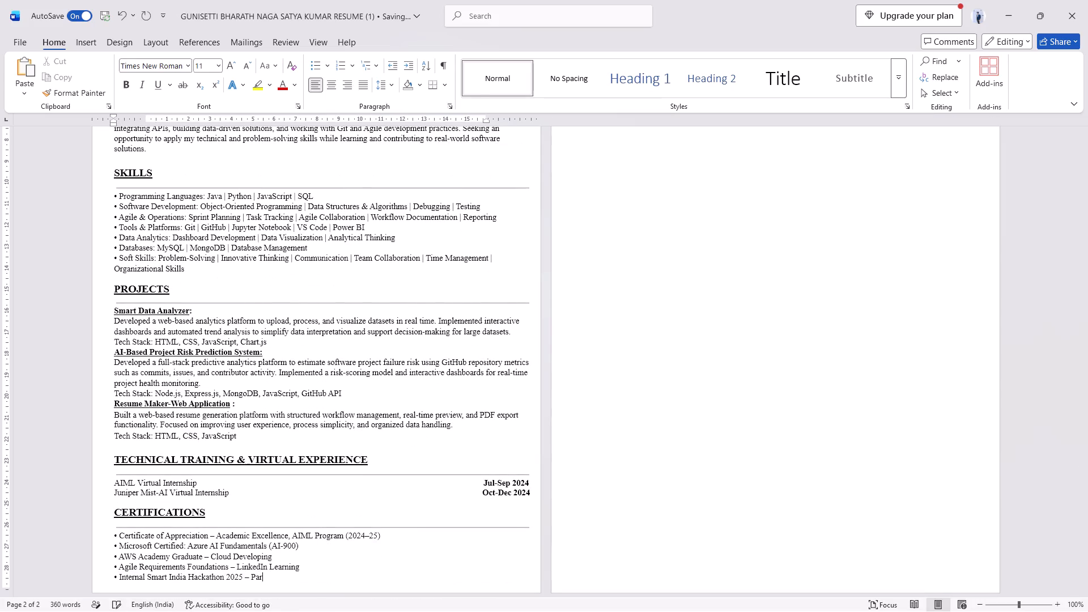
# Undo the deletions that cut into the last certification line, back to before the word Participant was erased.
pyautogui.hotkey('ctrl', 'z')
pyautogui.hotkey('ctrl', 'z')
pyautogui.hotkey('ctrl', 'z')
pyautogui.hotkey('ctrl', 'z')
pyautogui.hotkey('ctrl', 'z')
pyautogui.hotkey('ctrl', 'z')
pyautogui.hotkey('ctrl', 'z')
pyautogui.hotkey('ctrl', 'z')
pyautogui.hotkey('ctrl', 'z')
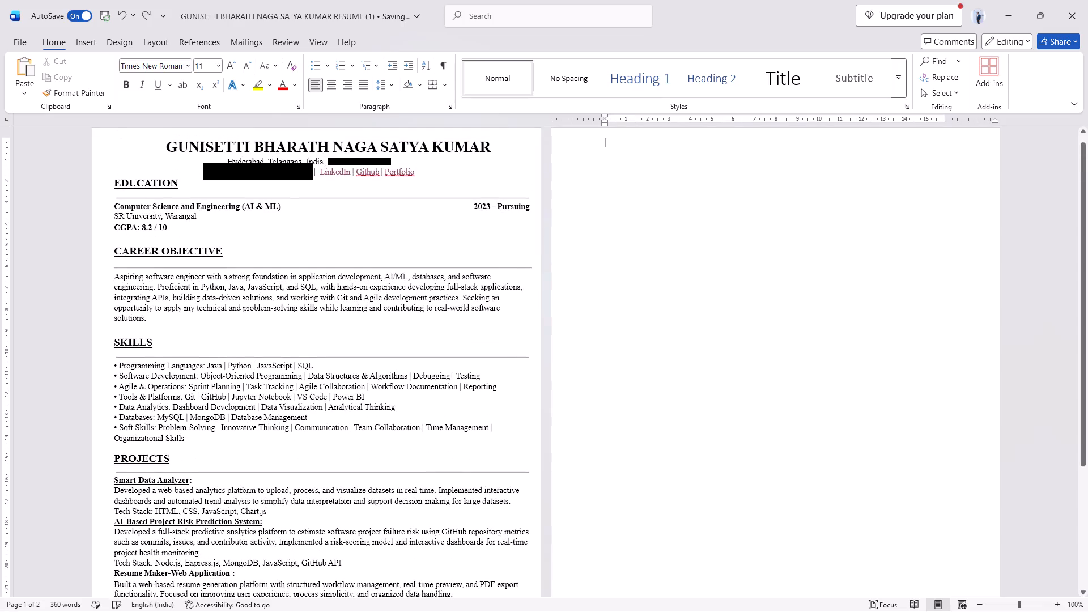
# Remove the empty second page by deleting its remaining blank paragraph.
pyautogui.press('BackSpace')
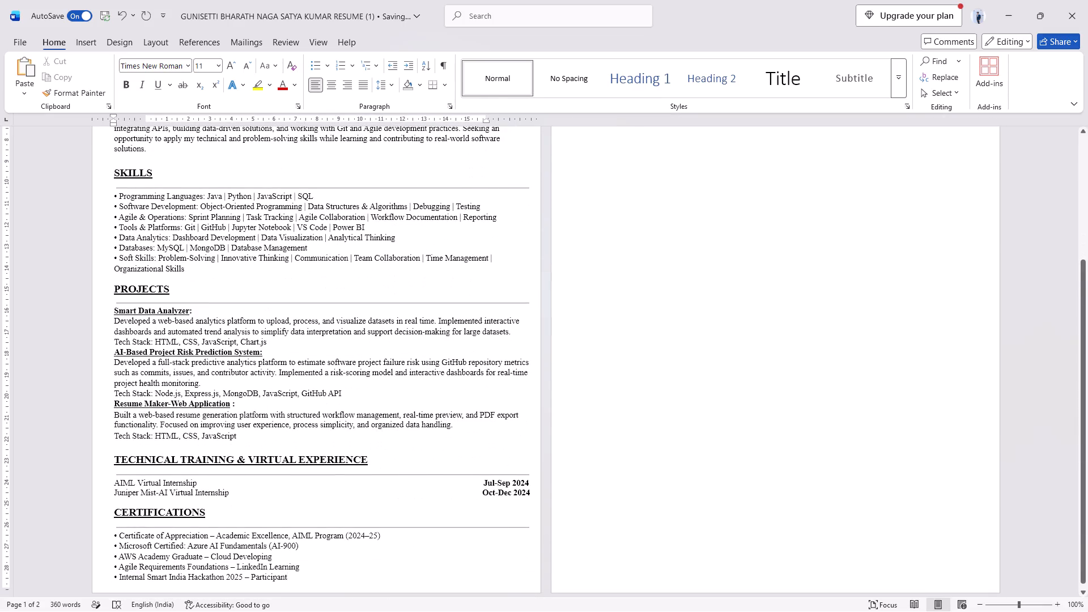
pyautogui.scroll(12, 823, 382)
pyautogui.click(583, 184)
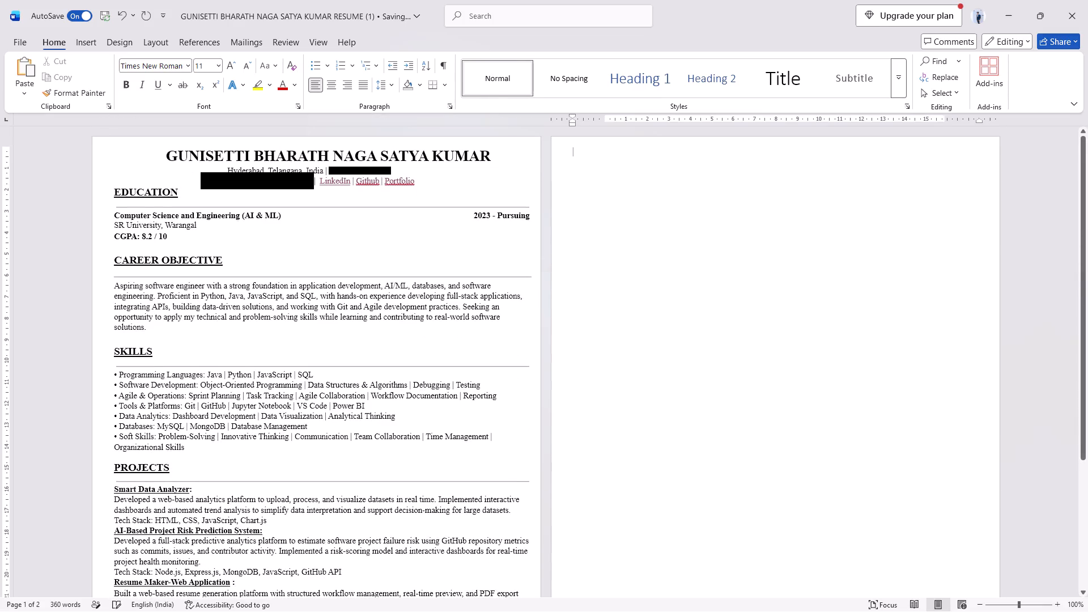
pyautogui.press('BackSpace')
pyautogui.press('BackSpace')
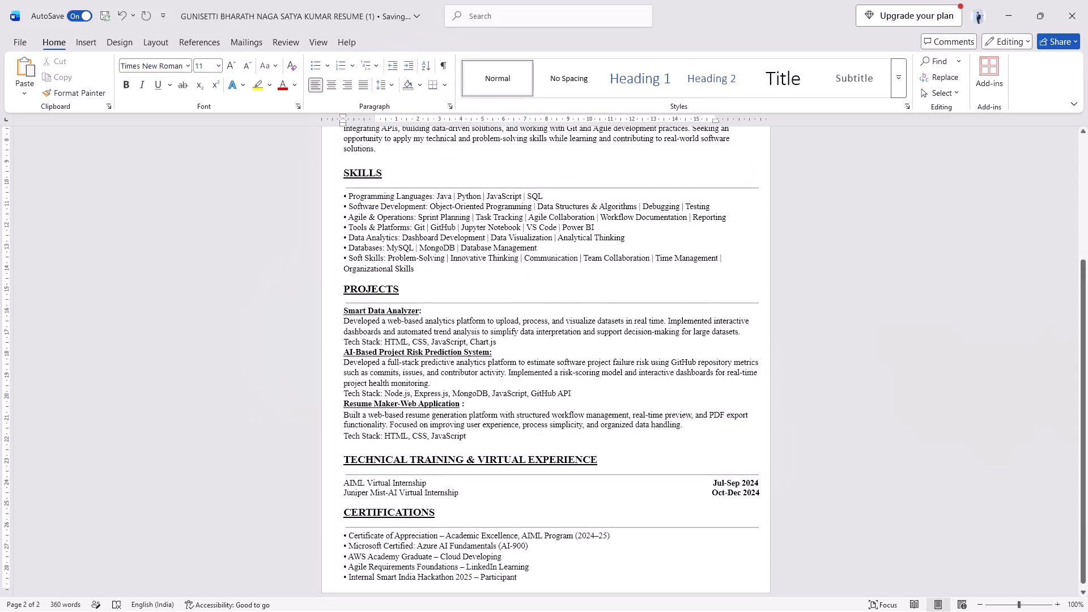
# Move the Smart Data Analyzer project's Tech Stack line up beside its title, replacing the title's colon with a | separator.
pyautogui.scroll(-4, 583, 184)
pyautogui.scroll(11, 583, 189)
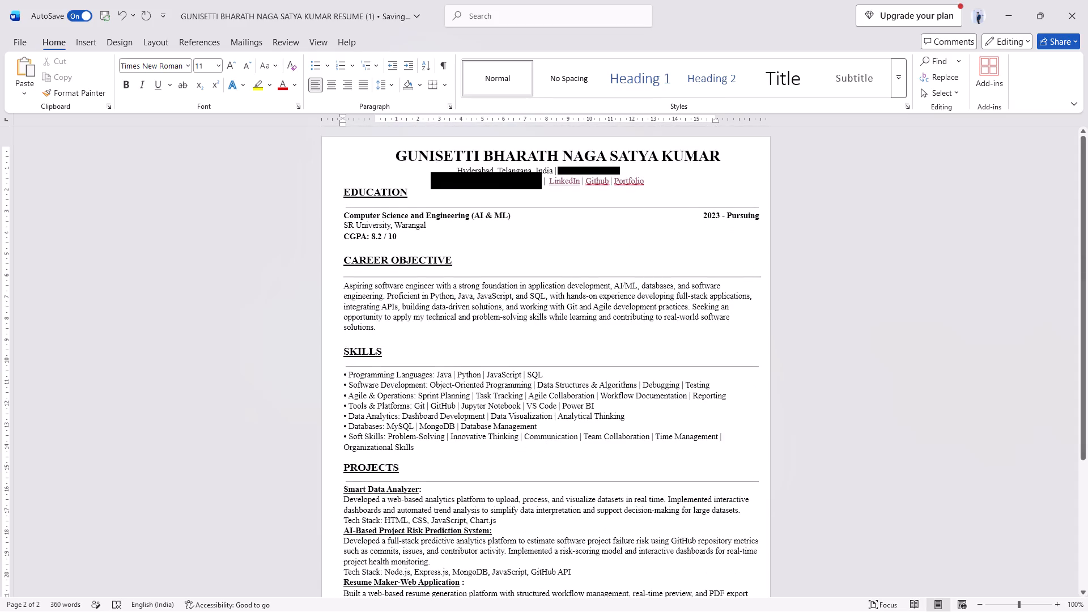
pyautogui.scroll(-10, 584, 225)
pyautogui.scroll(7, 618, 278)
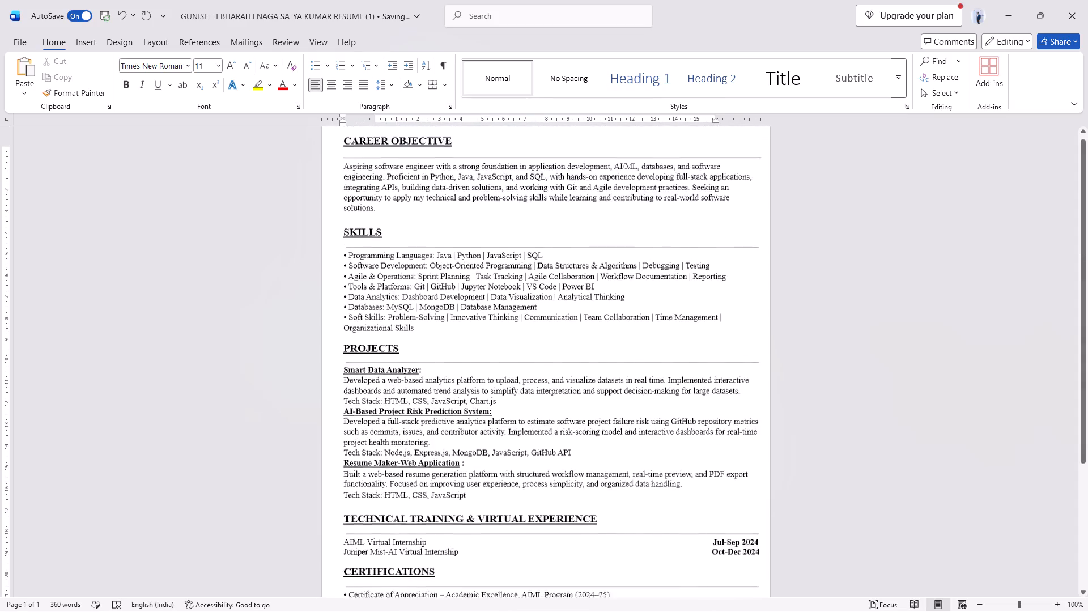
pyautogui.scroll(-1, 596, 388)
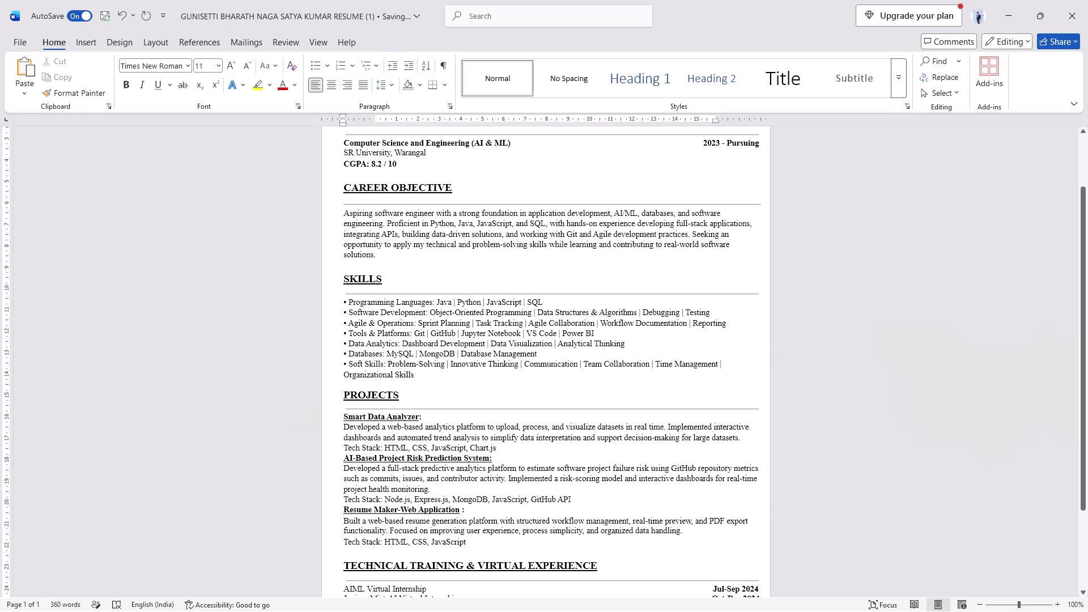
pyautogui.click(432, 418)
pyautogui.scroll(-1, 432, 418)
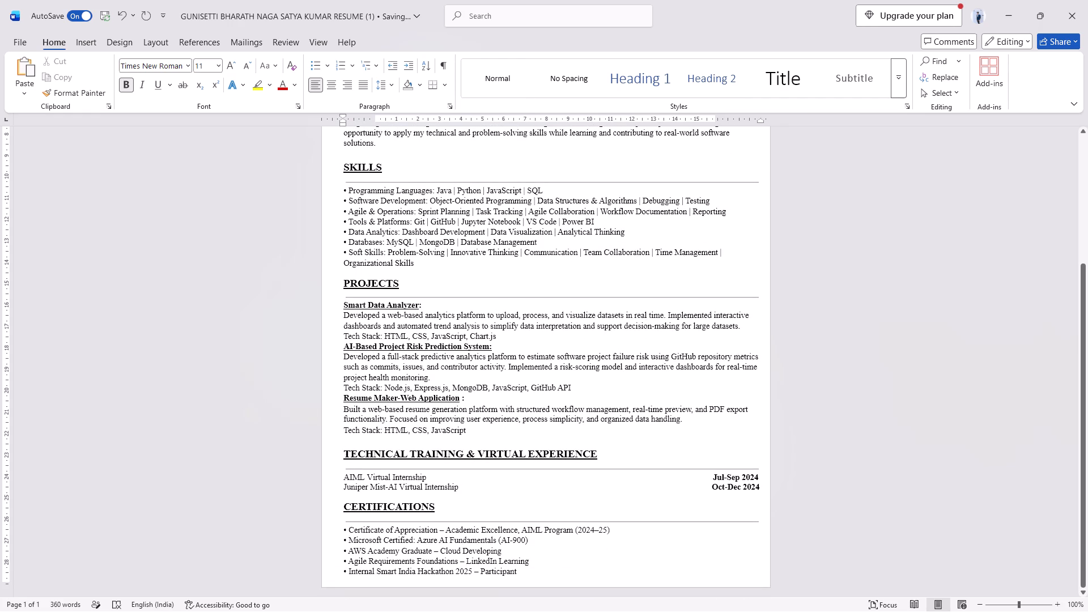
pyautogui.moveTo(343, 334); pyautogui.dragTo(495, 334)
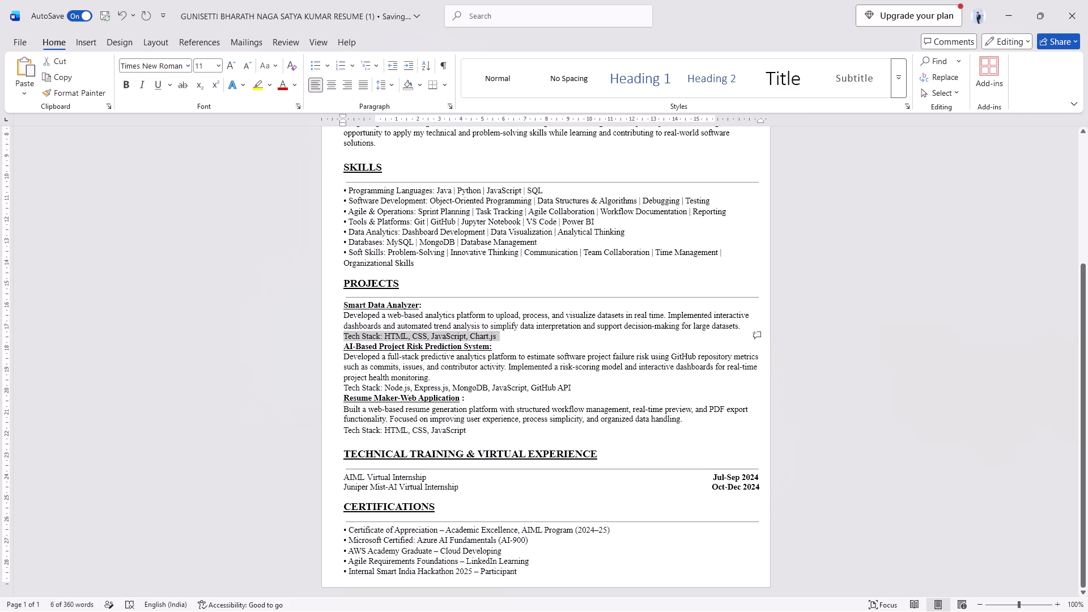
pyautogui.hotkey('ctrl', 'c')
pyautogui.press('BackSpace')
pyautogui.click(436, 303)
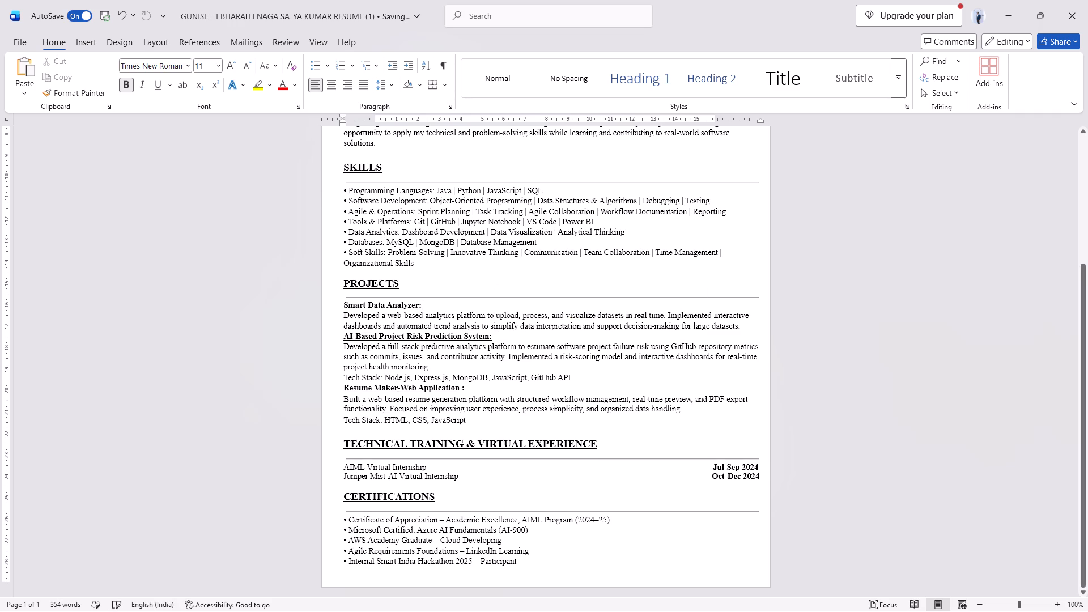
pyautogui.press('BackSpace')
pyautogui.press('space')
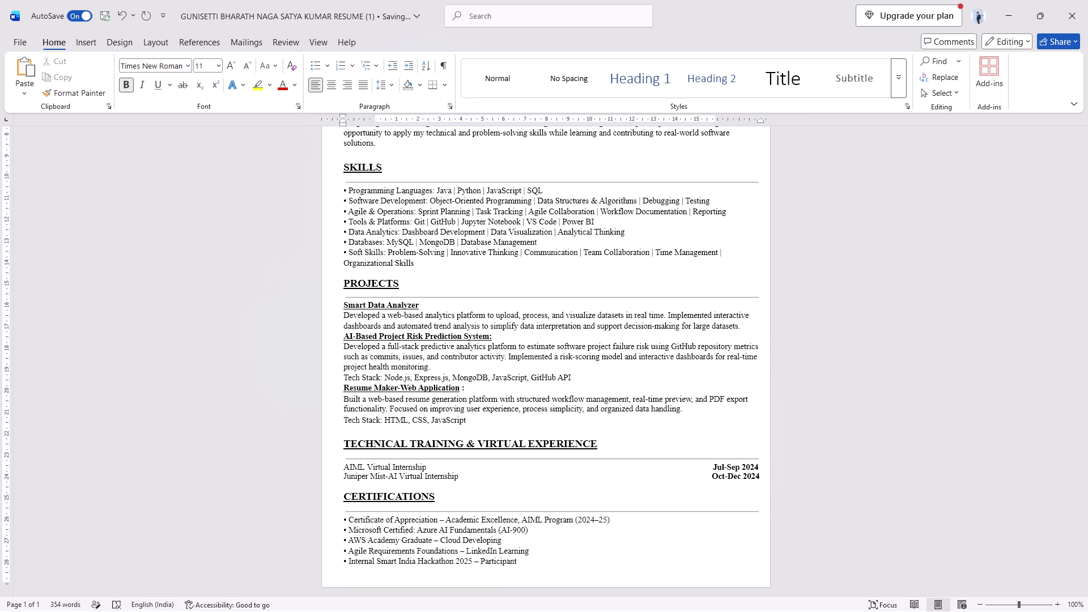
pyautogui.write('|')
pyautogui.press('space')
pyautogui.hotkey('ctrl', 'v')
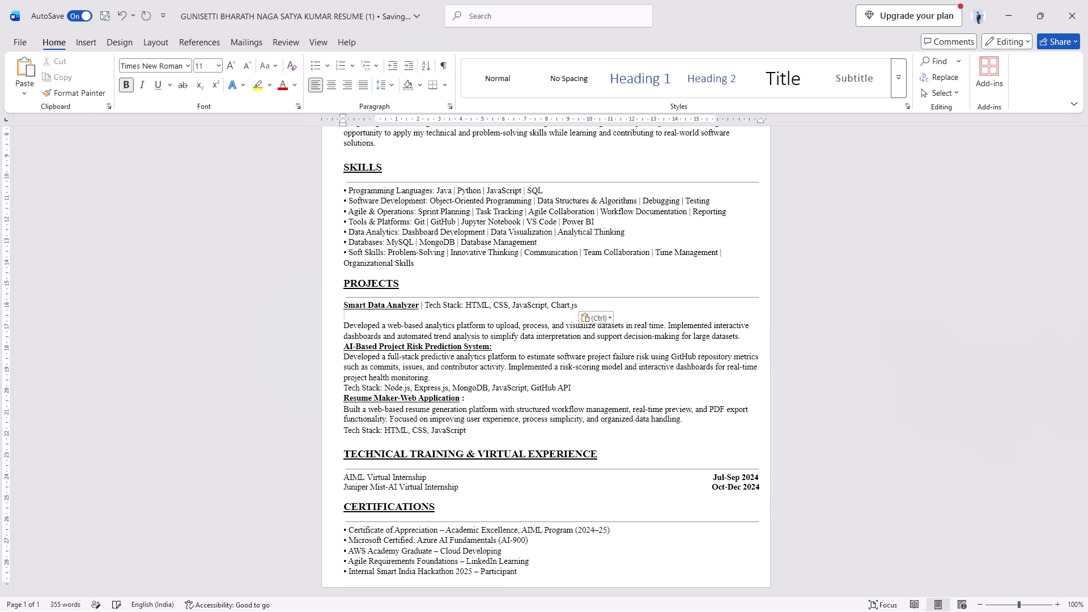
pyautogui.press('BackSpace')
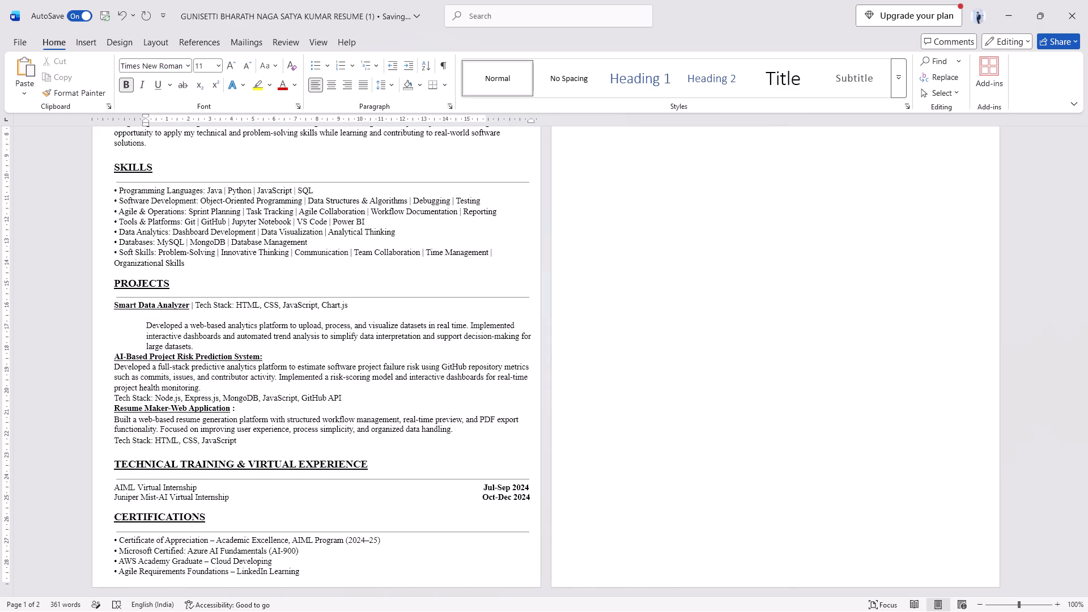
pyautogui.press('BackSpace')
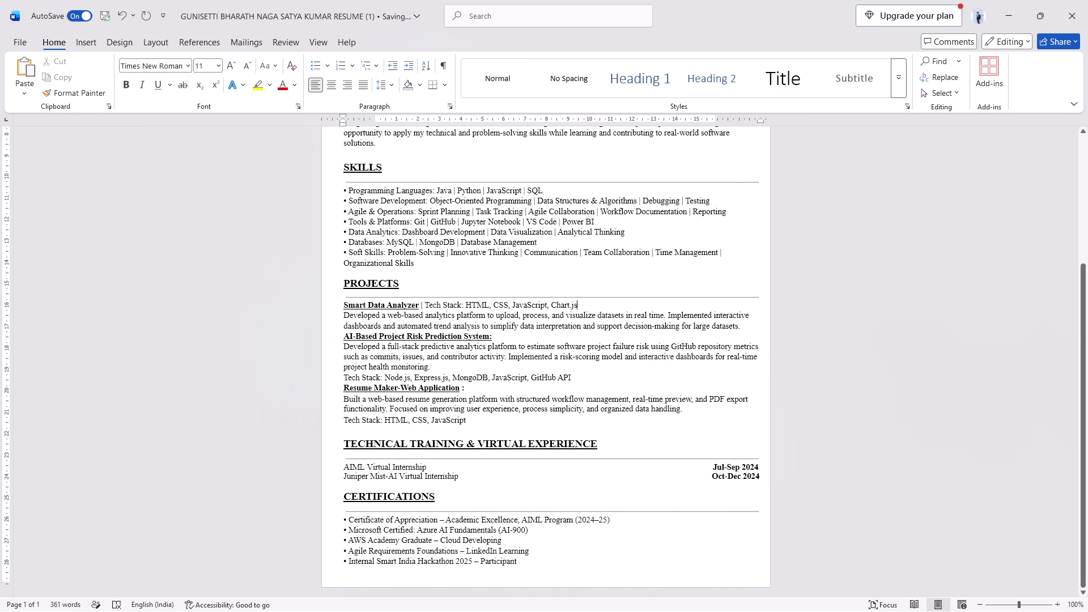
# Make the "Tech Stack:" label beside the Smart Data Analyzer title bold.
pyautogui.moveTo(424, 304); pyautogui.dragTo(463, 304)
pyautogui.moveTo(463, 304); pyautogui.dragTo(464, 305)
pyautogui.click(128, 87)
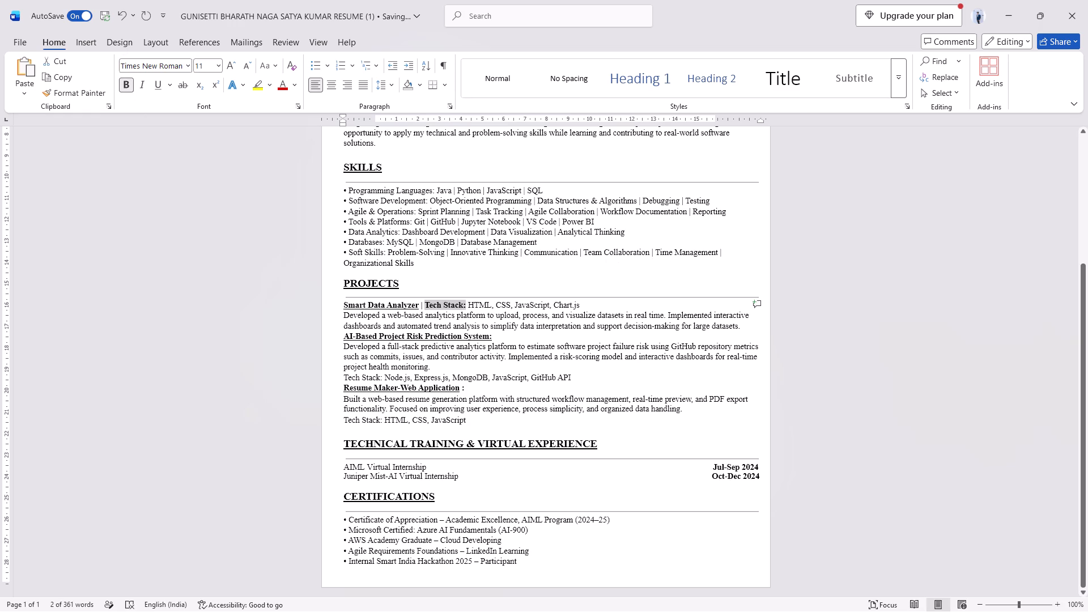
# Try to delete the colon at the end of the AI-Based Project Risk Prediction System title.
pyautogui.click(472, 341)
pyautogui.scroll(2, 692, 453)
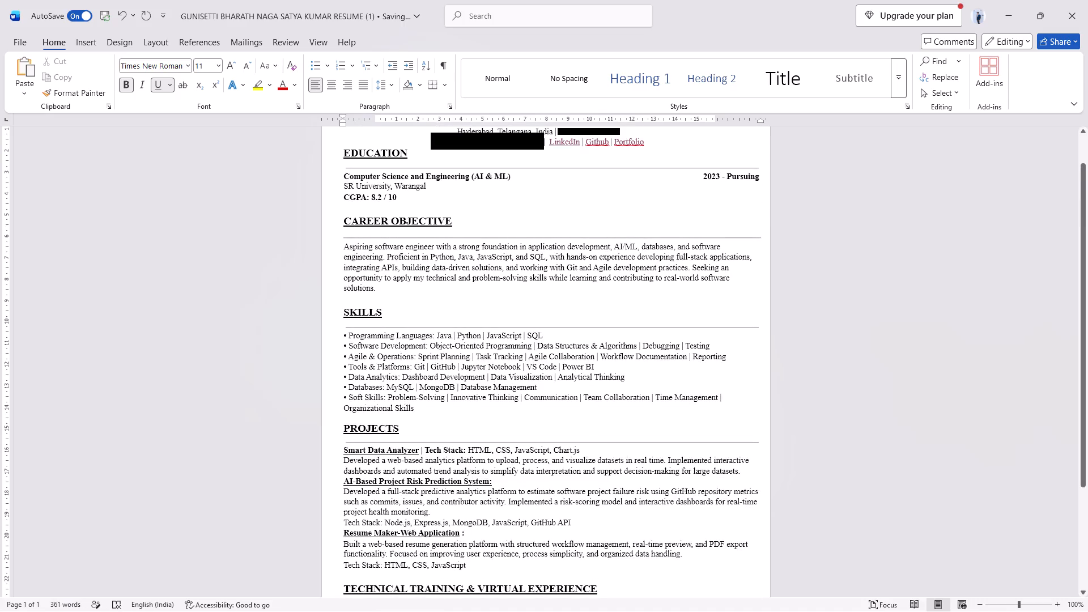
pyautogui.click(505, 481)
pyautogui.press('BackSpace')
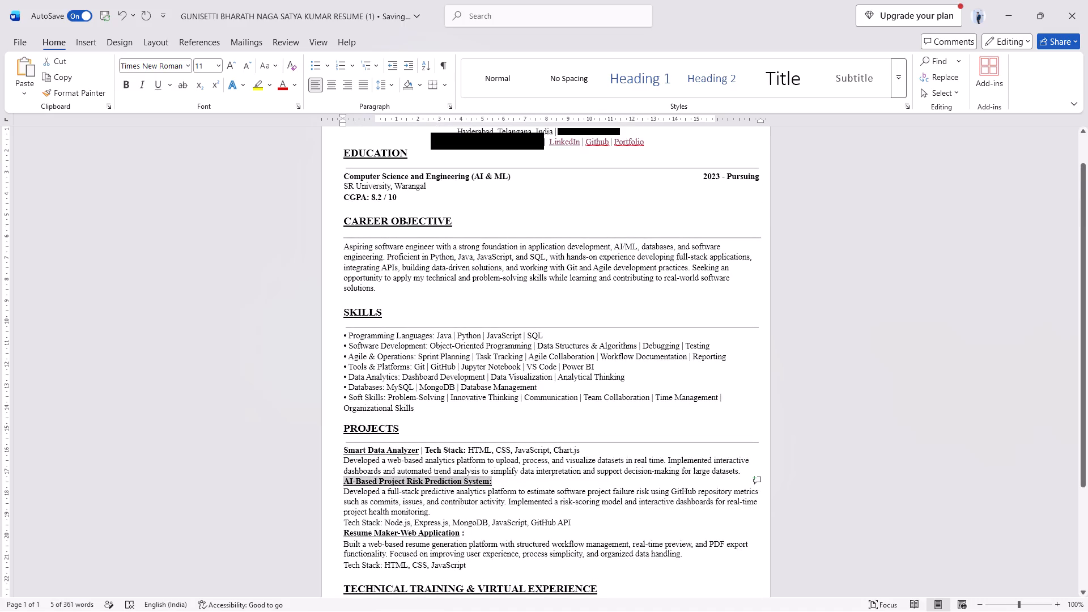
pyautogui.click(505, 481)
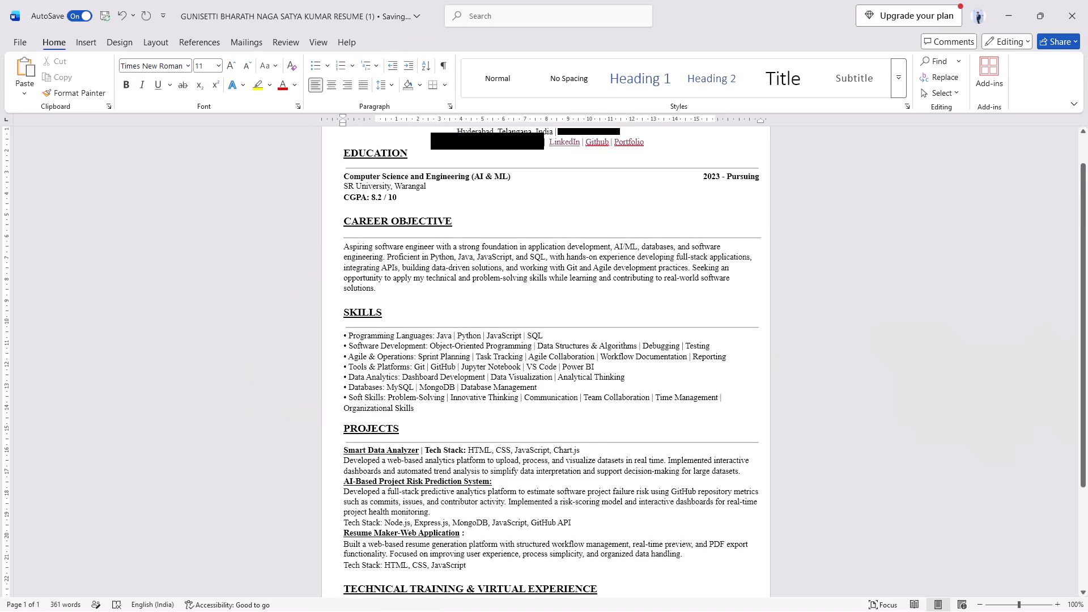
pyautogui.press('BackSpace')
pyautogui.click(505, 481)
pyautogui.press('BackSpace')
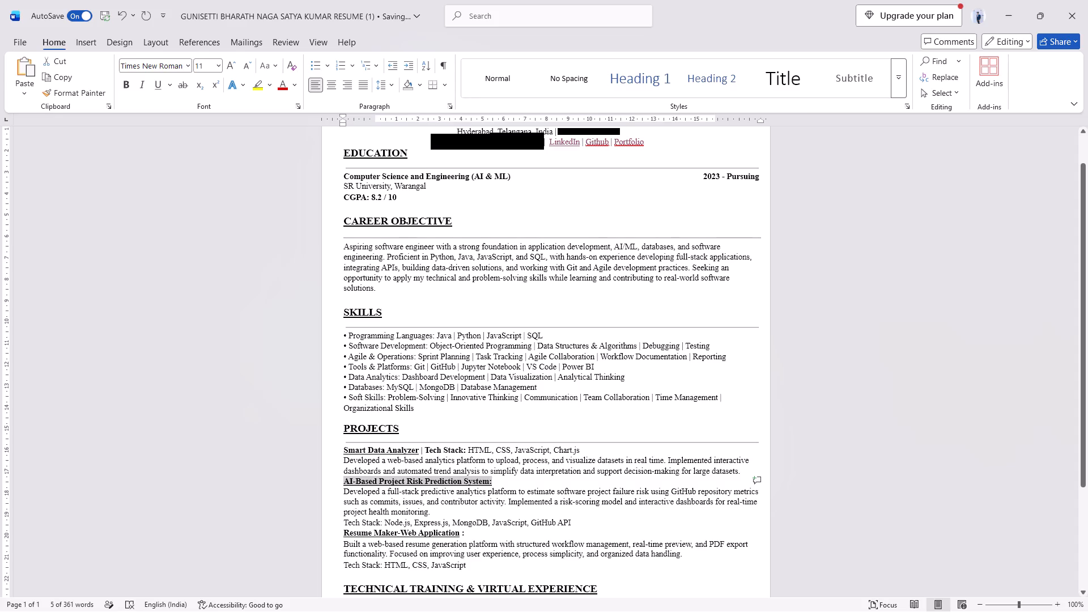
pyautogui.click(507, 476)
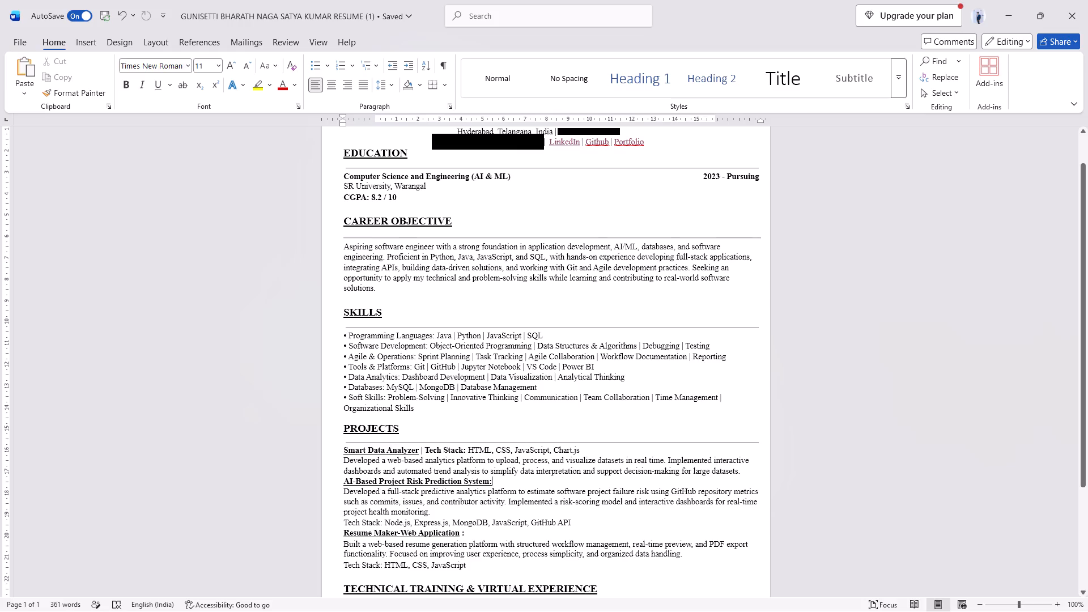
# Open the links behind the three project titles in Chrome to check each site, returning to the Word resume each time.
pyautogui.keyDown('ctrl'); pyautogui.click(408, 449); pyautogui.keyUp('ctrl')
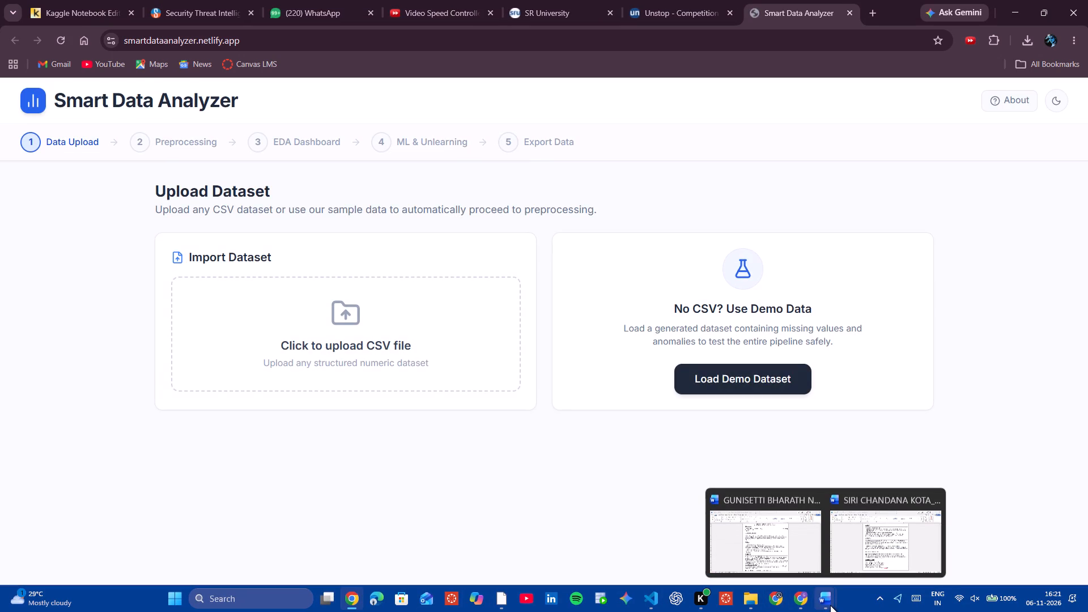
pyautogui.click(789, 545)
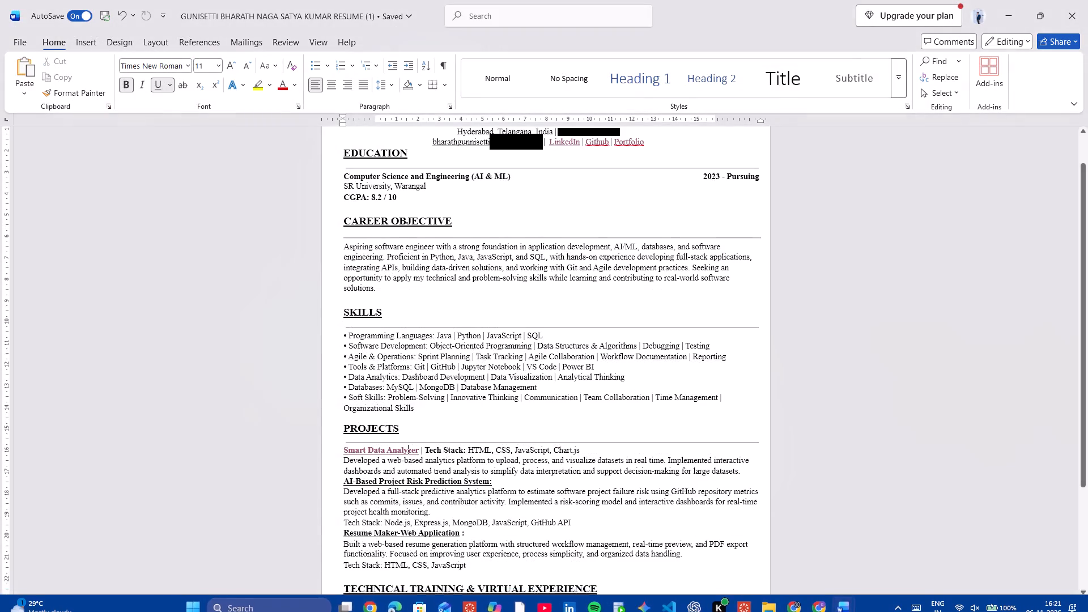
pyautogui.keyDown('ctrl'); pyautogui.click(434, 482); pyautogui.keyUp('ctrl')
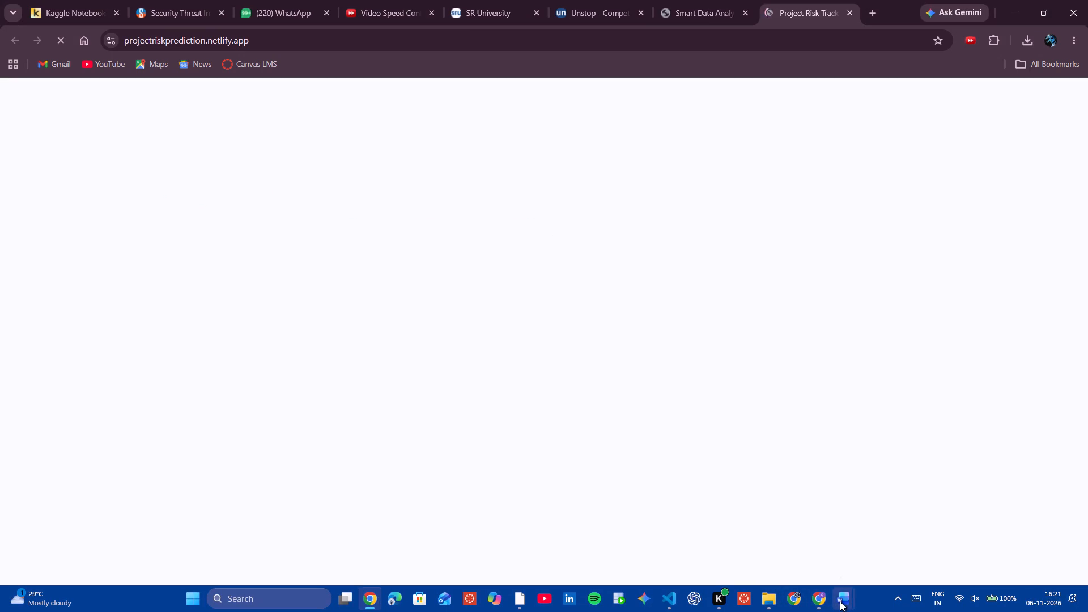
pyautogui.click(810, 555)
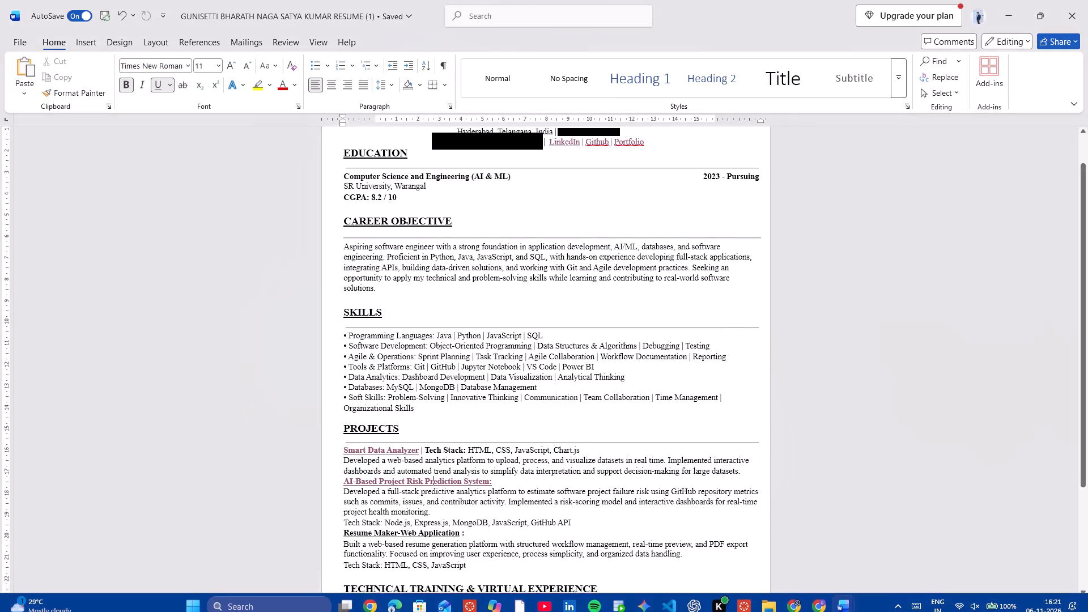
pyautogui.scroll(-1, 481, 452)
pyautogui.keyDown('ctrl'); pyautogui.click(423, 460); pyautogui.keyUp('ctrl')
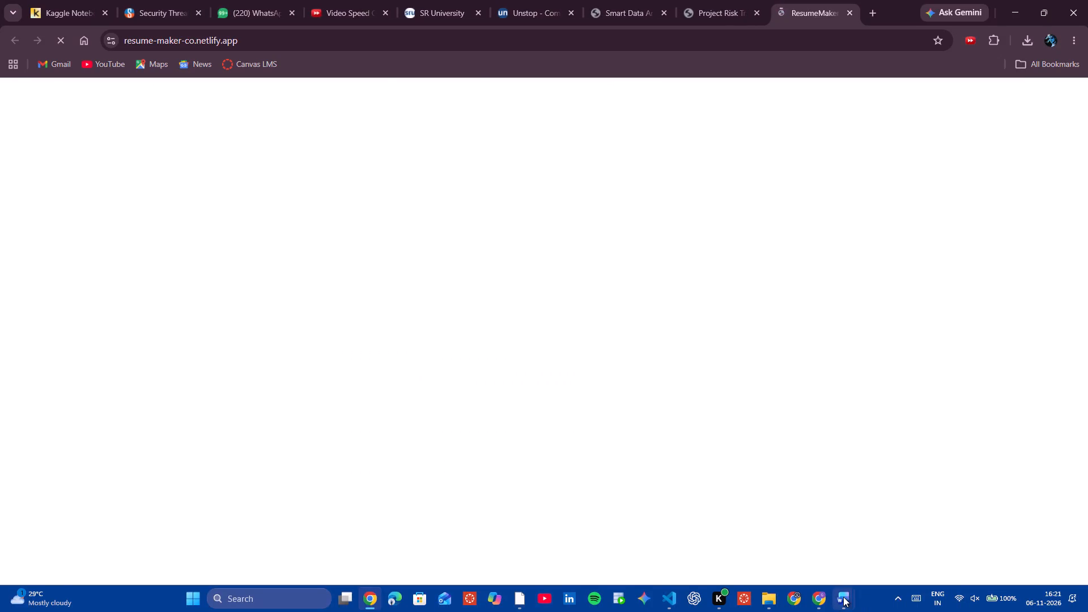
pyautogui.click(808, 551)
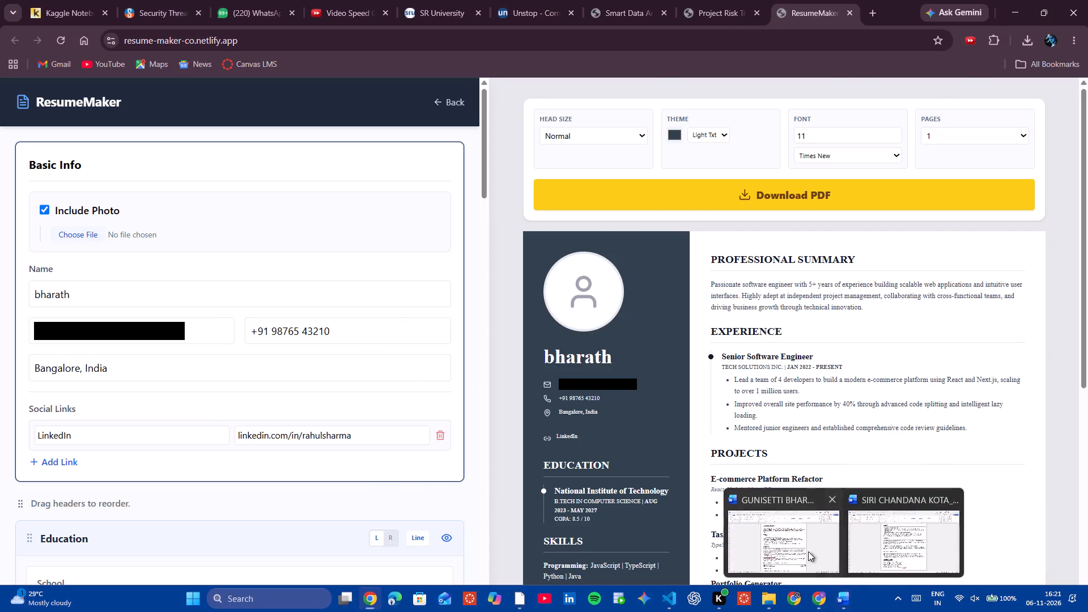
# Delete the colon and the space before it after the Resume Maker-Web Application title.
pyautogui.click(464, 457)
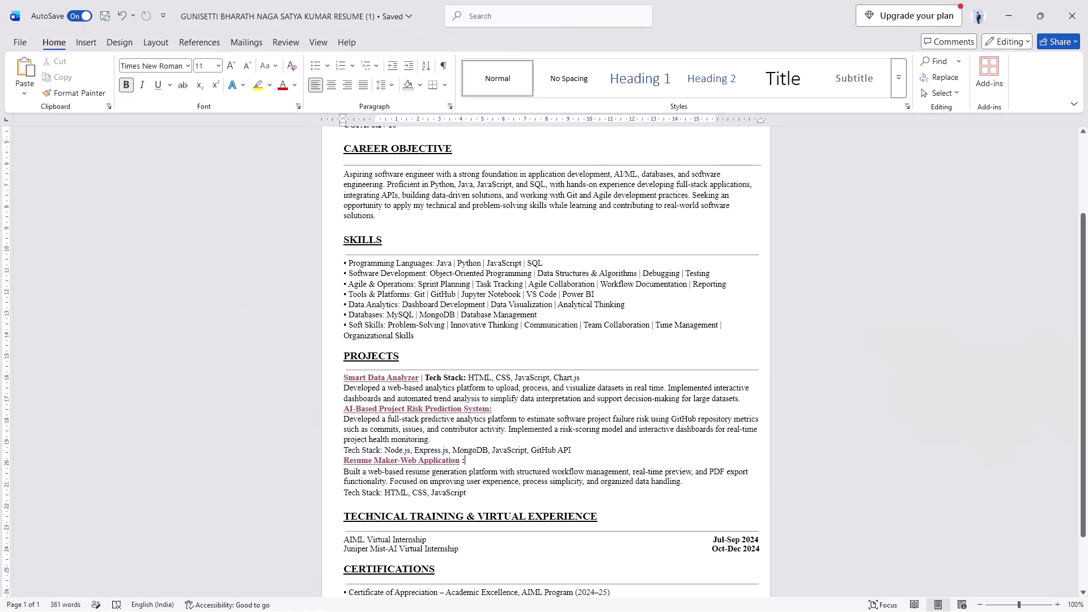
pyautogui.press('BackSpace')
pyautogui.press('BackSpace')
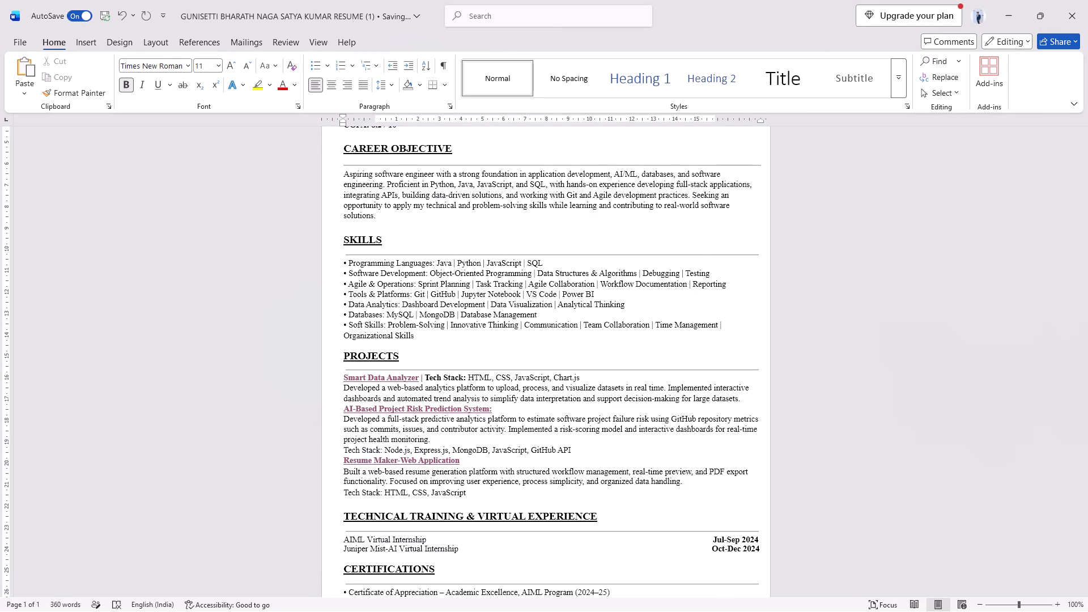
# Remove the colon from the display text of the AI-Based Project Risk Prediction System hyperlink.
pyautogui.click(495, 409)
pyautogui.rightClick(473, 413)
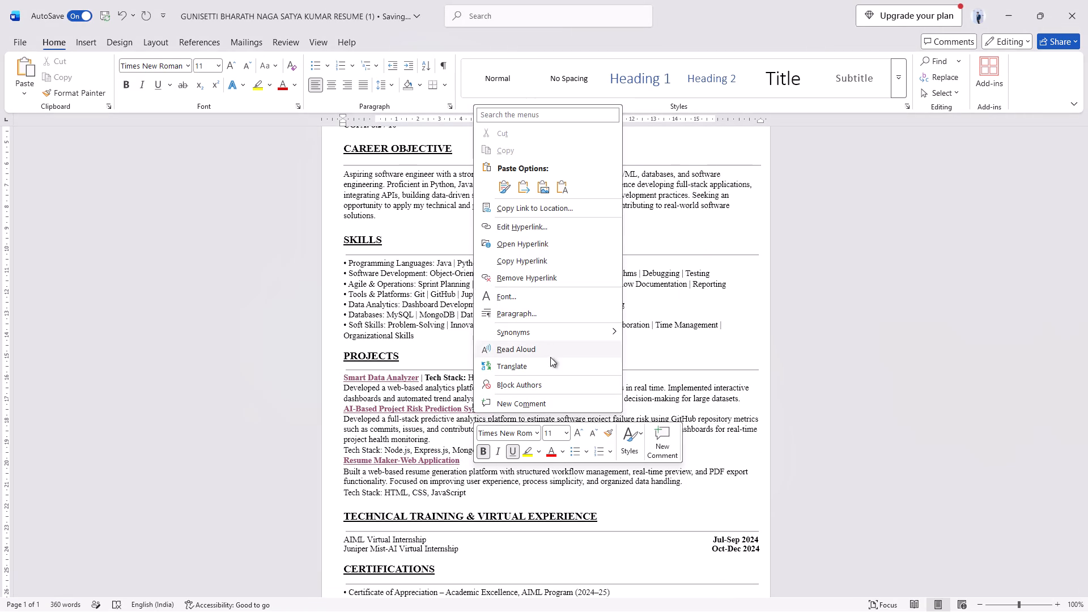
pyautogui.click(547, 232)
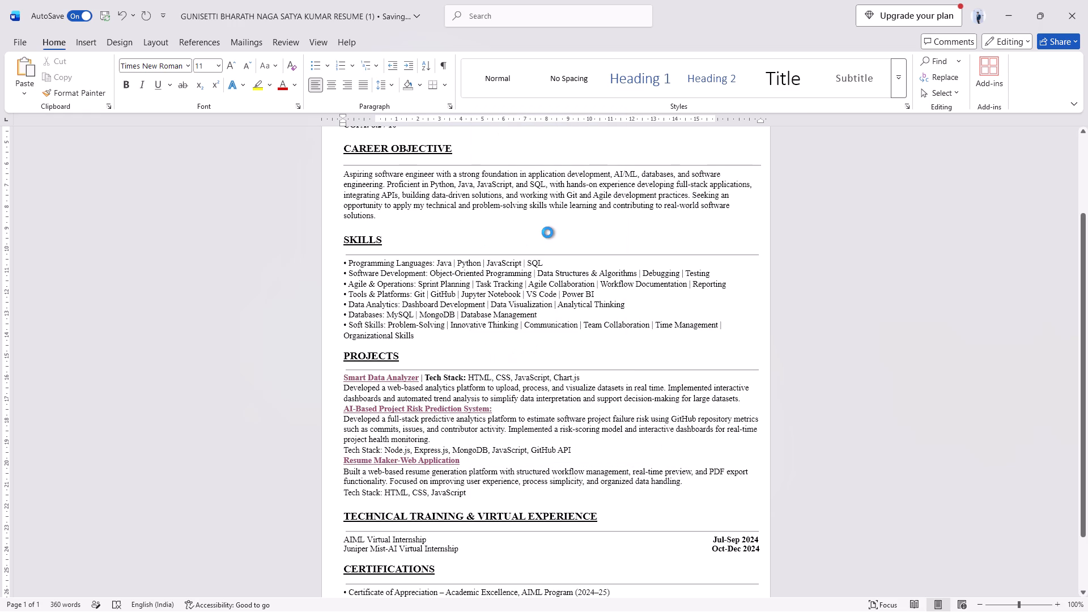
pyautogui.click(391, 227)
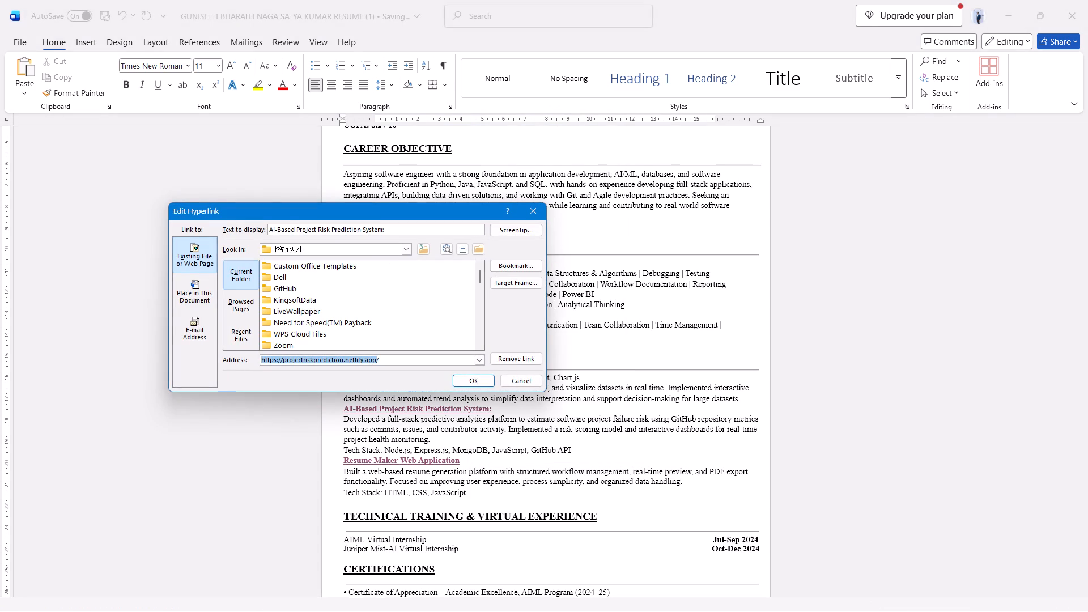
pyautogui.press('BackSpace')
pyautogui.press('Return')
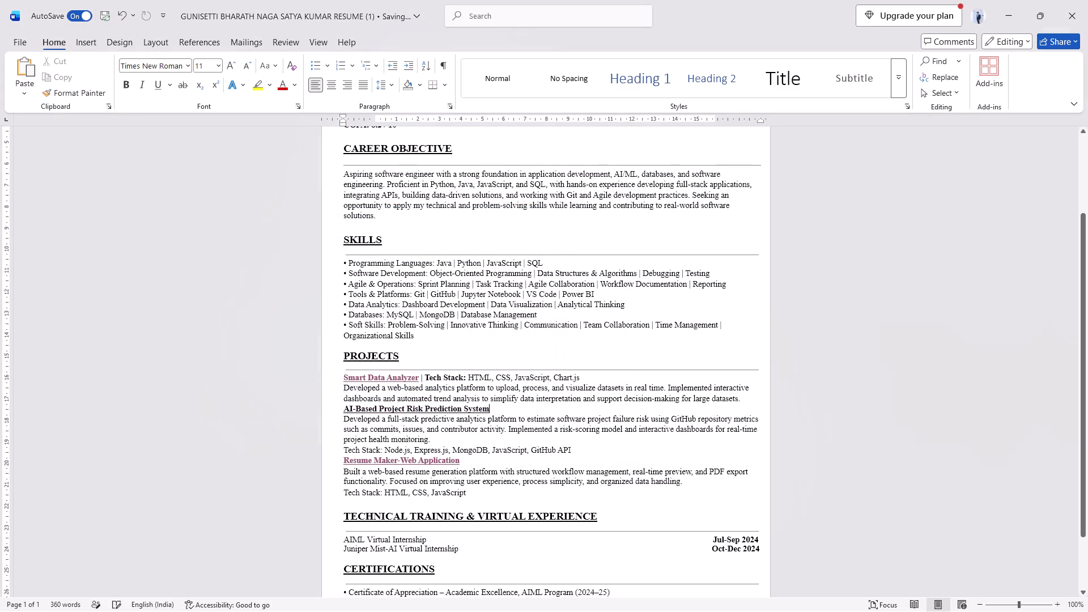
# Add a space-separated "|" after the AI-Based Project Risk Prediction System title.
pyautogui.press('space')
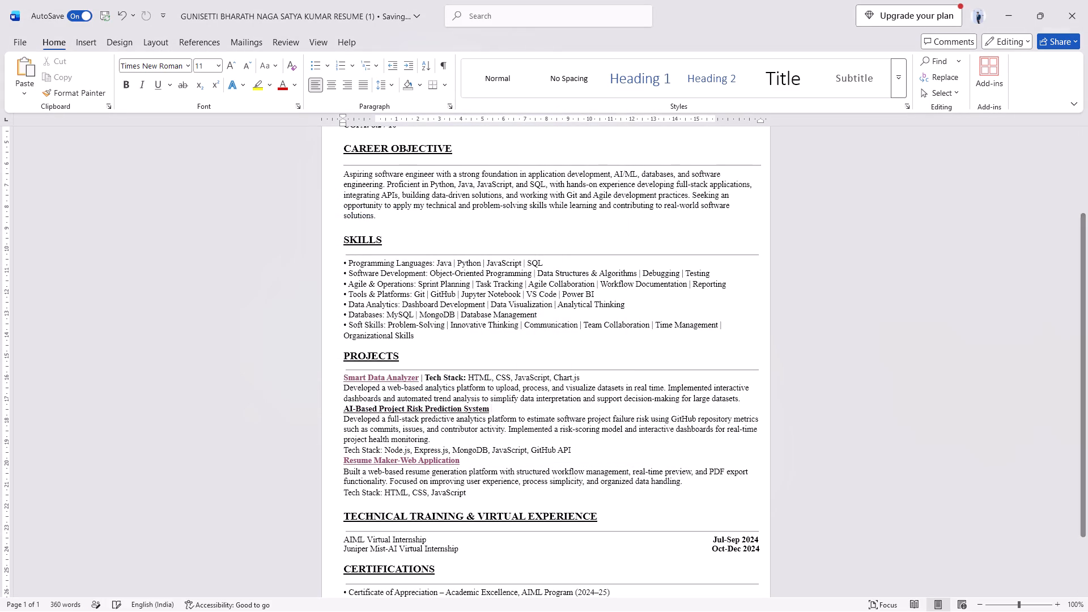
pyautogui.hotkey('ctrl', '\\')
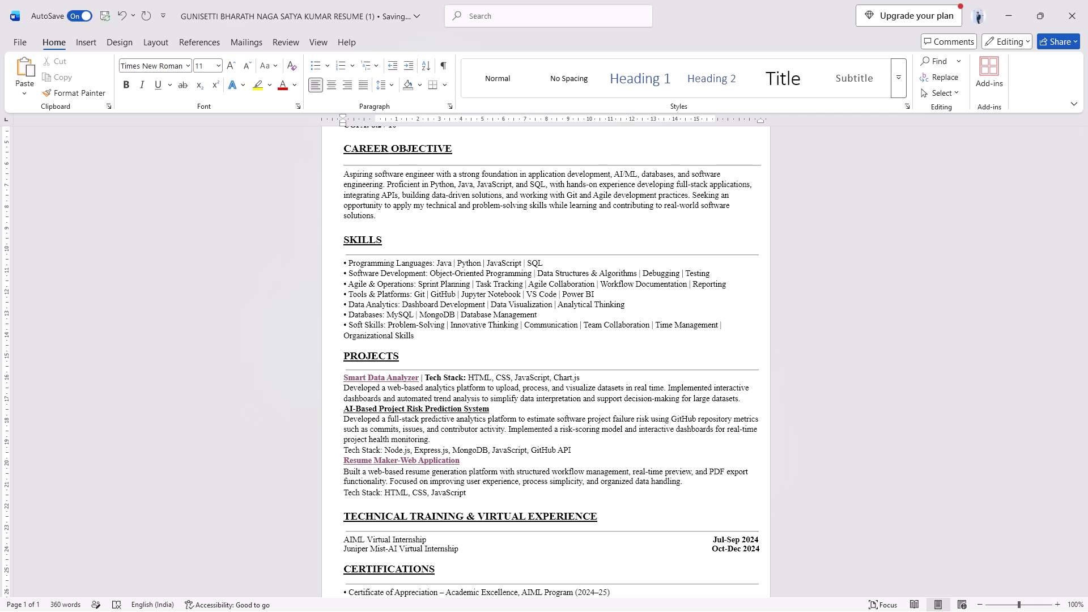
pyautogui.write('|')
pyautogui.press('space')
# Open the AI-Based Project Risk Prediction System link in Chrome and look through its page down to the saved assessments.
pyautogui.keyDown('ctrl'); pyautogui.click(470, 410); pyautogui.keyUp('ctrl')
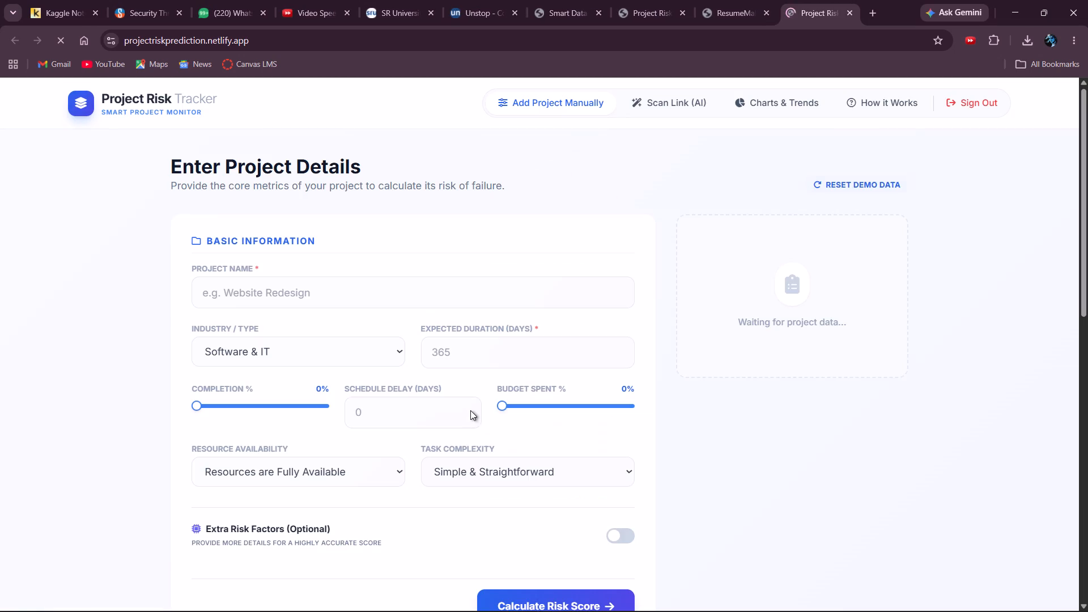
pyautogui.scroll(-4, 484, 410)
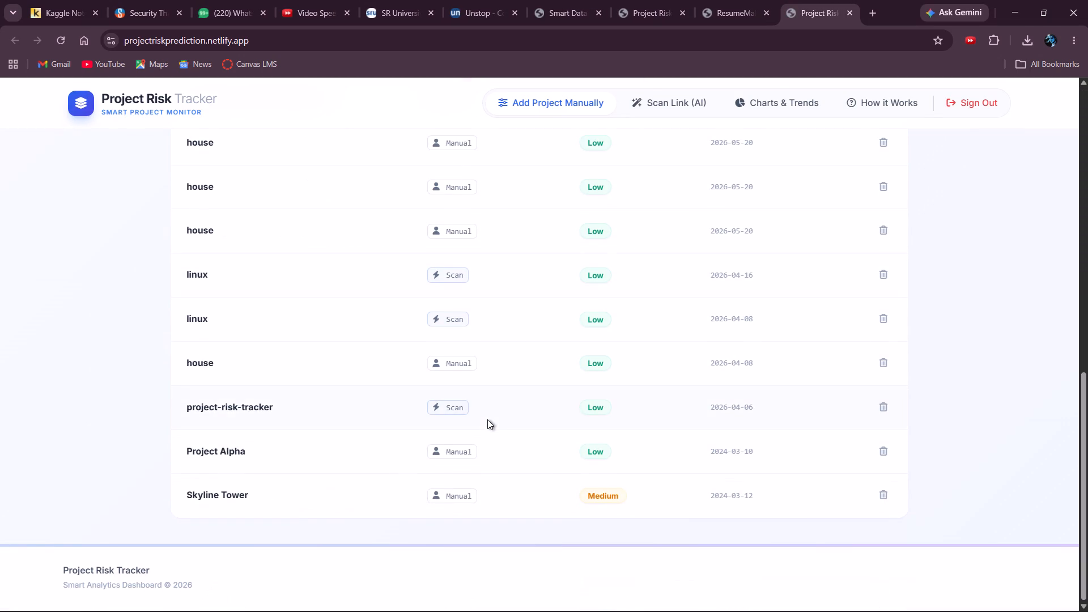
pyautogui.scroll(7, 801, 299)
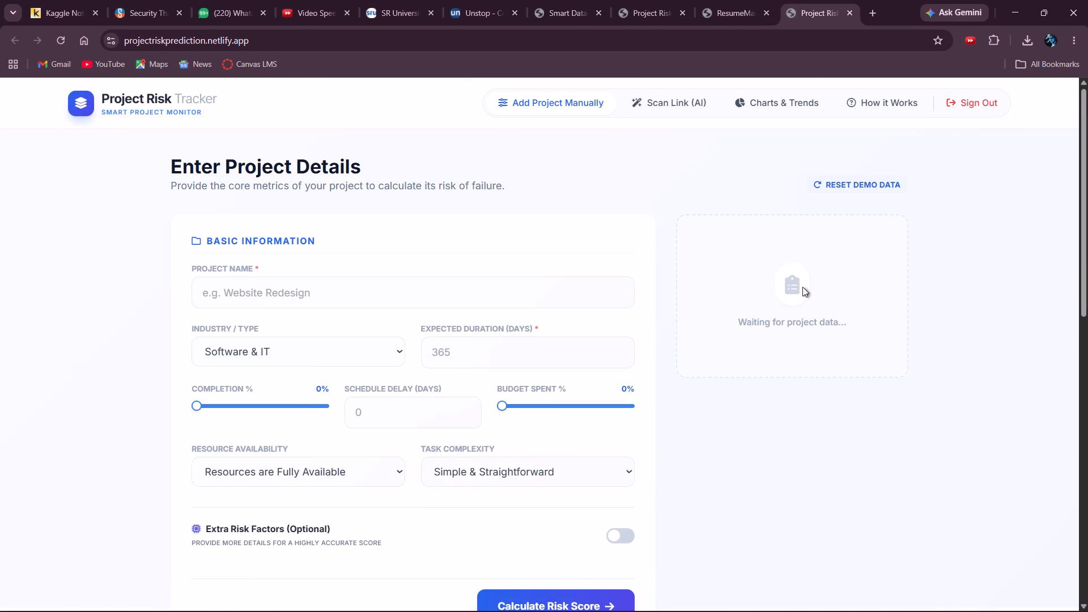
pyautogui.scroll(3, 802, 287)
# Fill in project name "ok", expected duration 60 days, schedule delay 50 days, Resources are Partially Busy and Average Complexity.
pyautogui.click(402, 290)
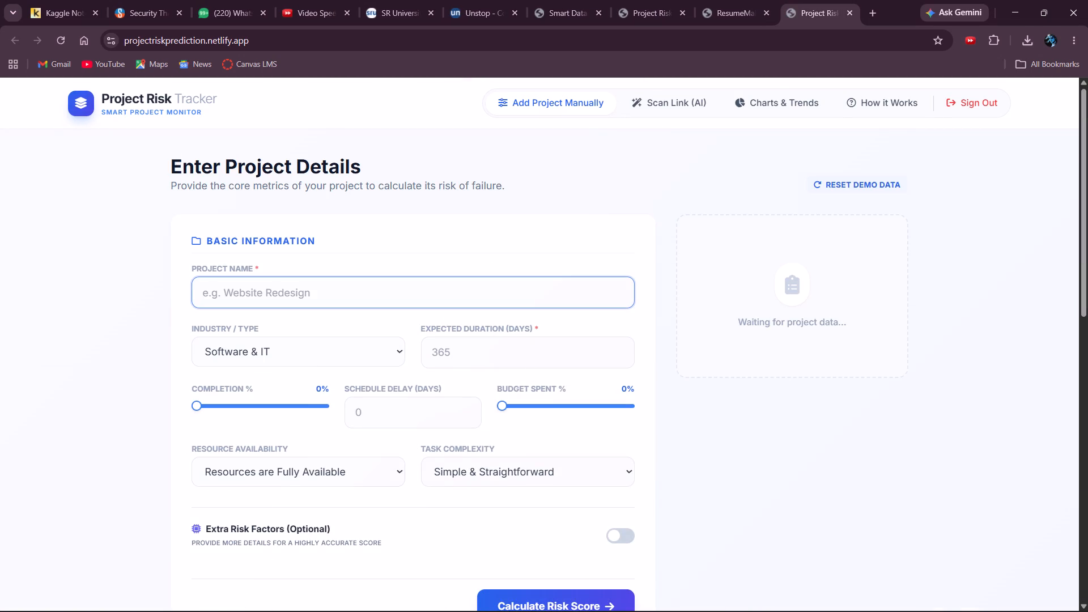
pyautogui.click(763, 314)
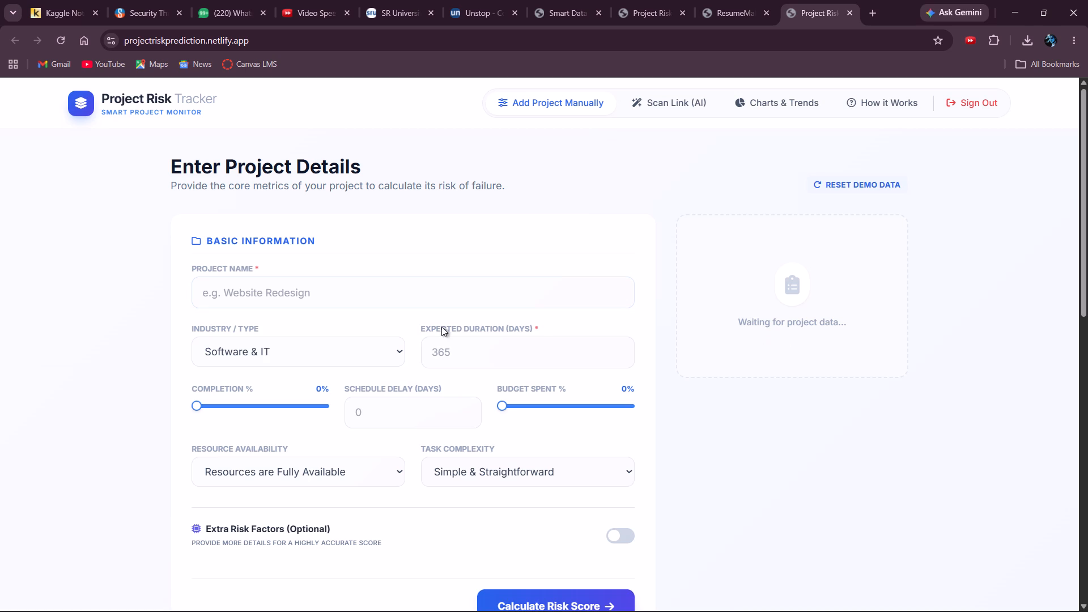
pyautogui.click(409, 295)
pyautogui.write('ok')
pyautogui.click(456, 359)
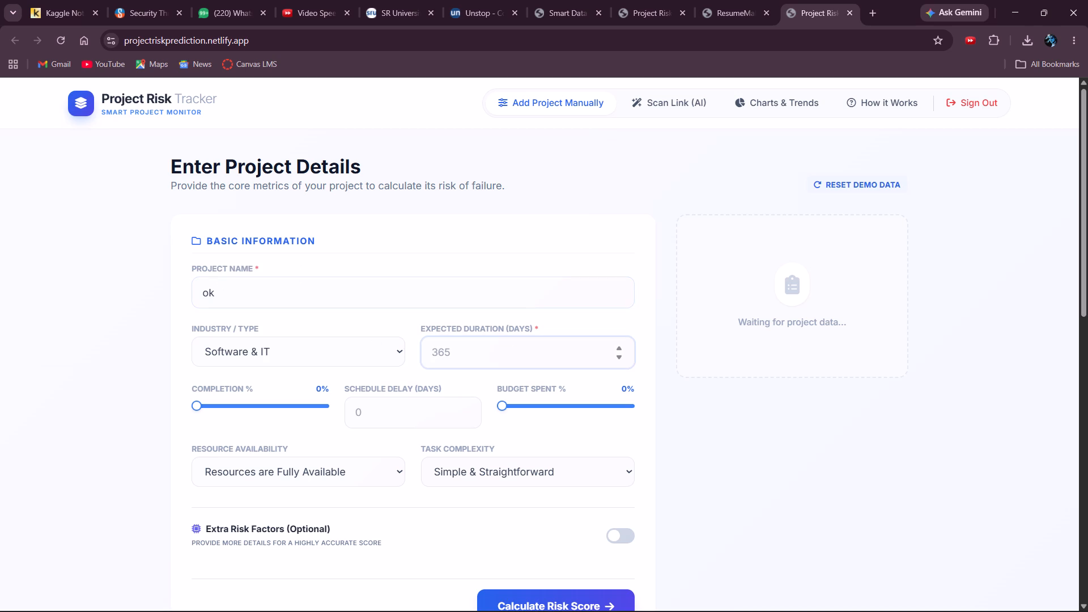
pyautogui.write('60')
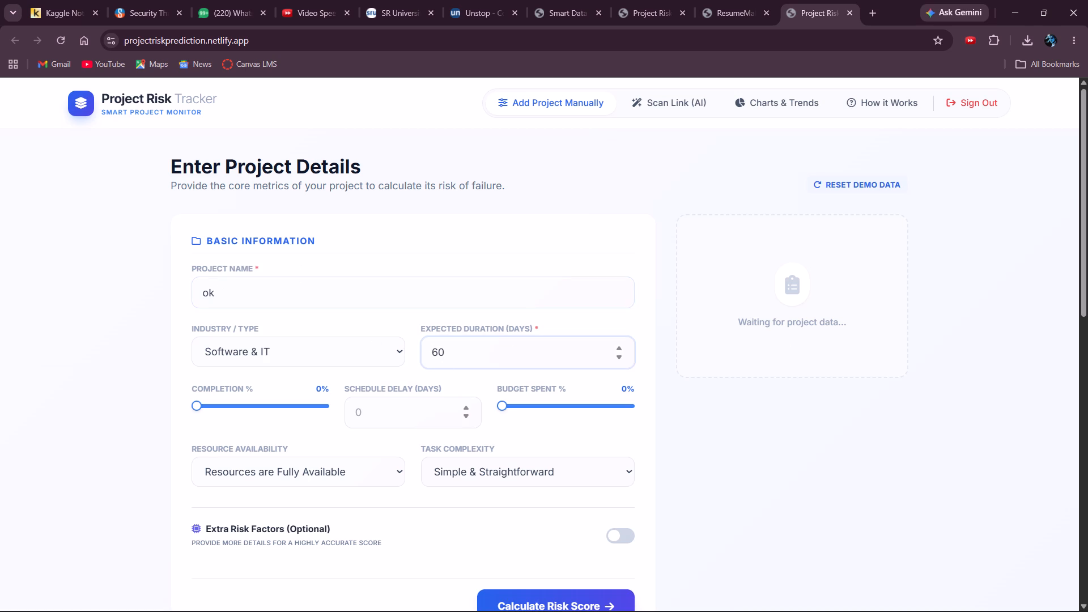
pyautogui.click(430, 416)
pyautogui.write('50')
pyautogui.click(372, 478)
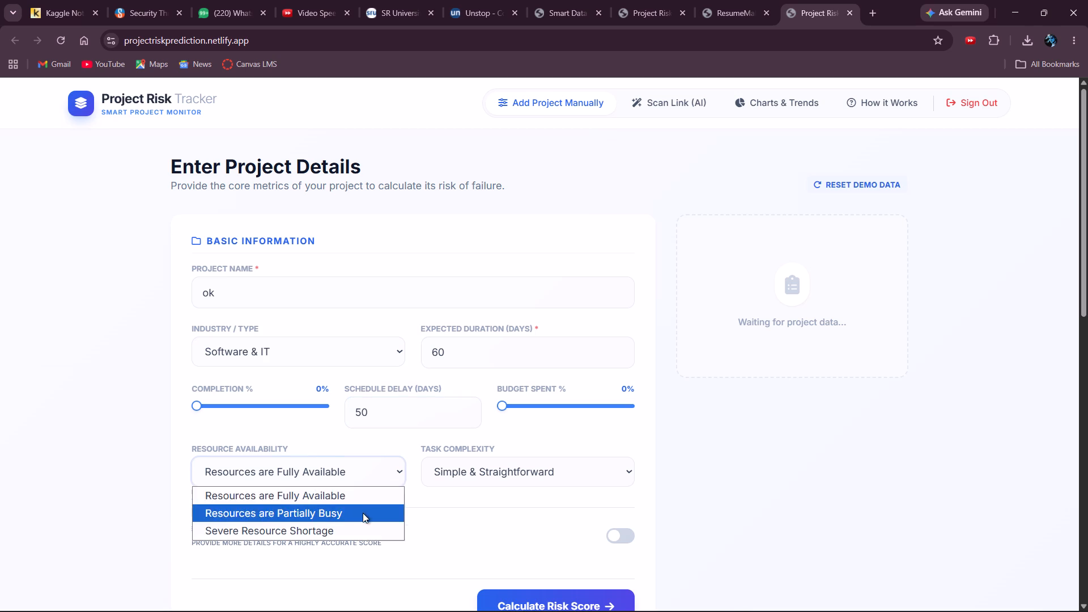
pyautogui.click(363, 513)
pyautogui.click(472, 482)
pyautogui.click(472, 513)
# Try to calculate the risk score for the entered project "ok".
pyautogui.scroll(-1, 472, 506)
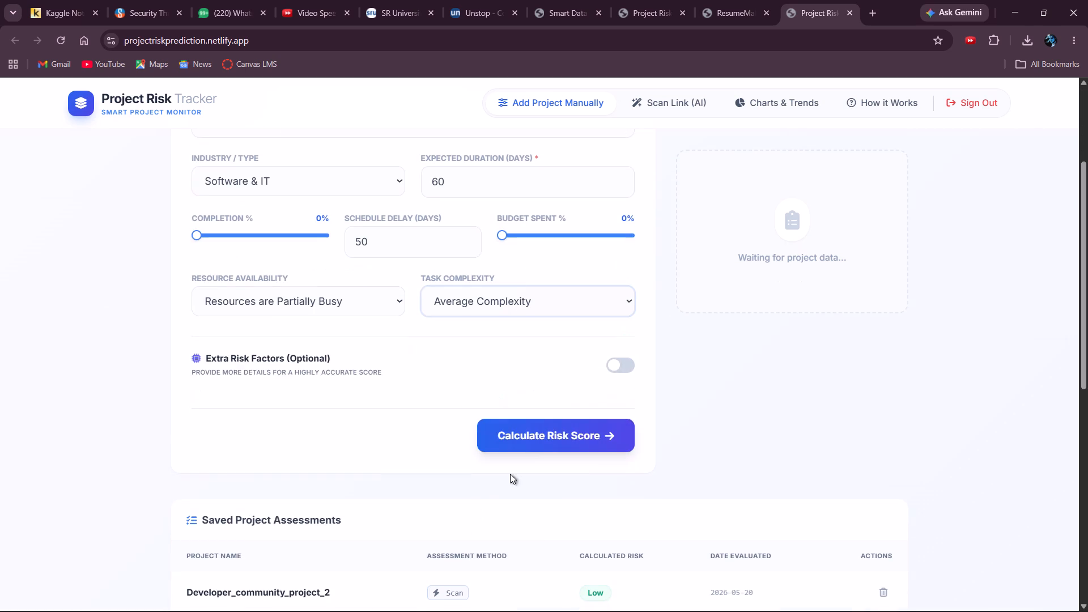
pyautogui.click(583, 422)
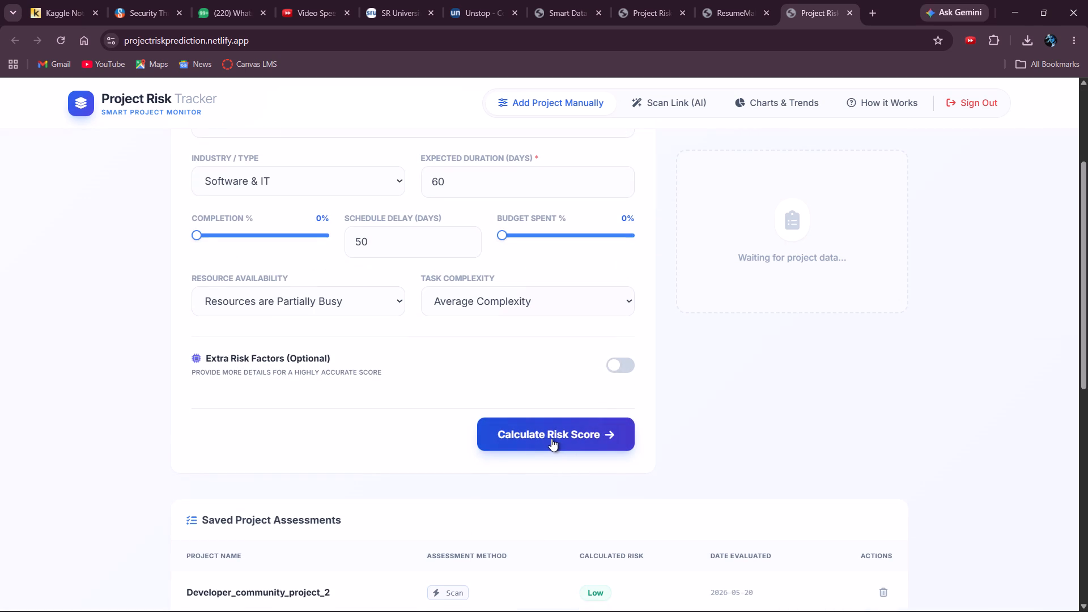
pyautogui.click(551, 439)
pyautogui.scroll(4, 551, 439)
pyautogui.scroll(-1, 551, 439)
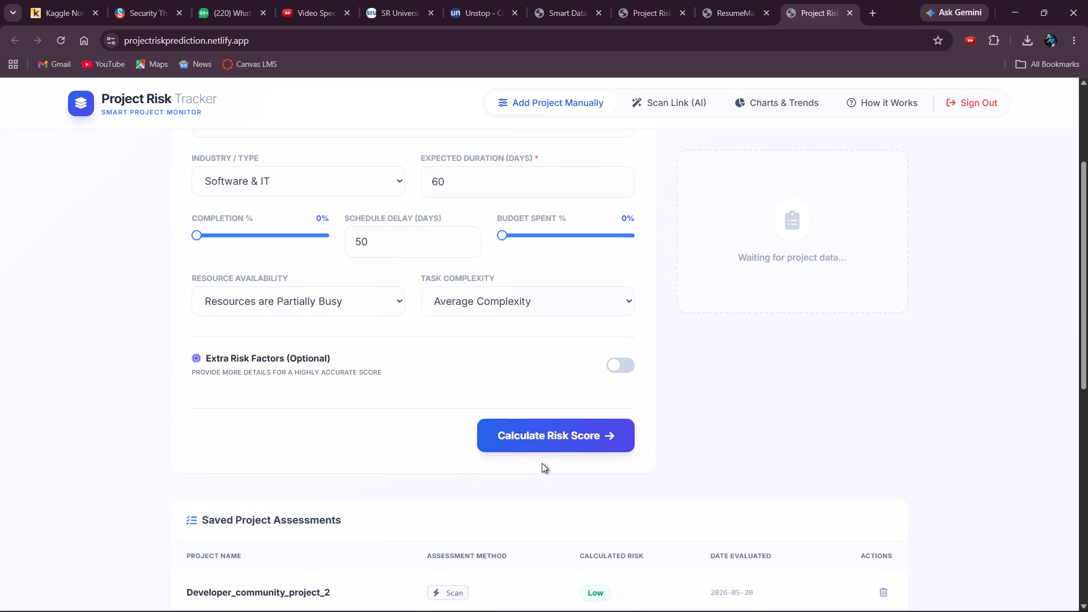
pyautogui.click(550, 436)
pyautogui.click(550, 436)
pyautogui.scroll(2, 556, 419)
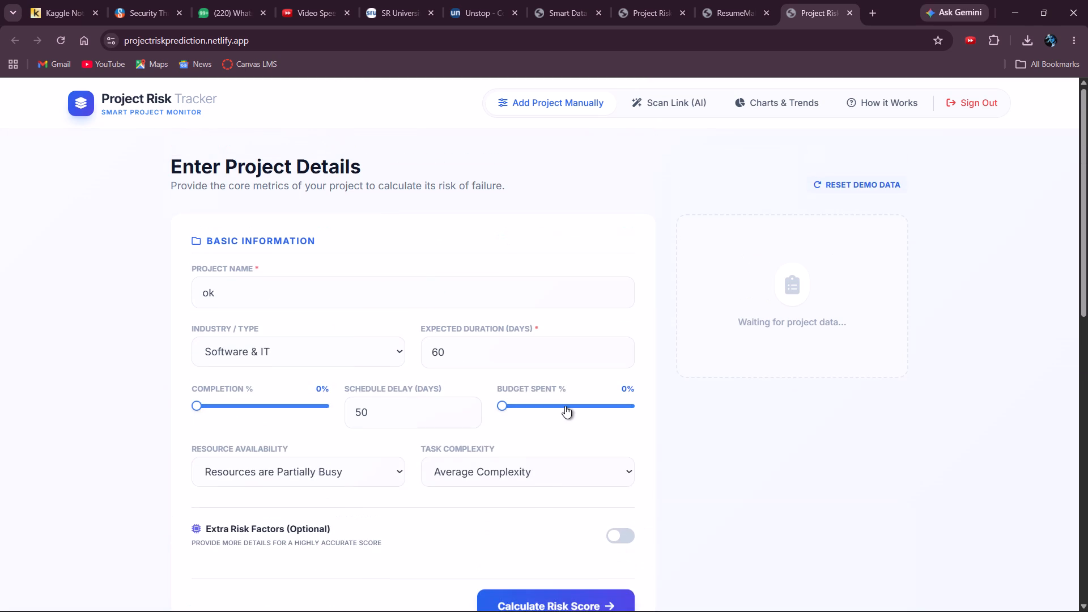
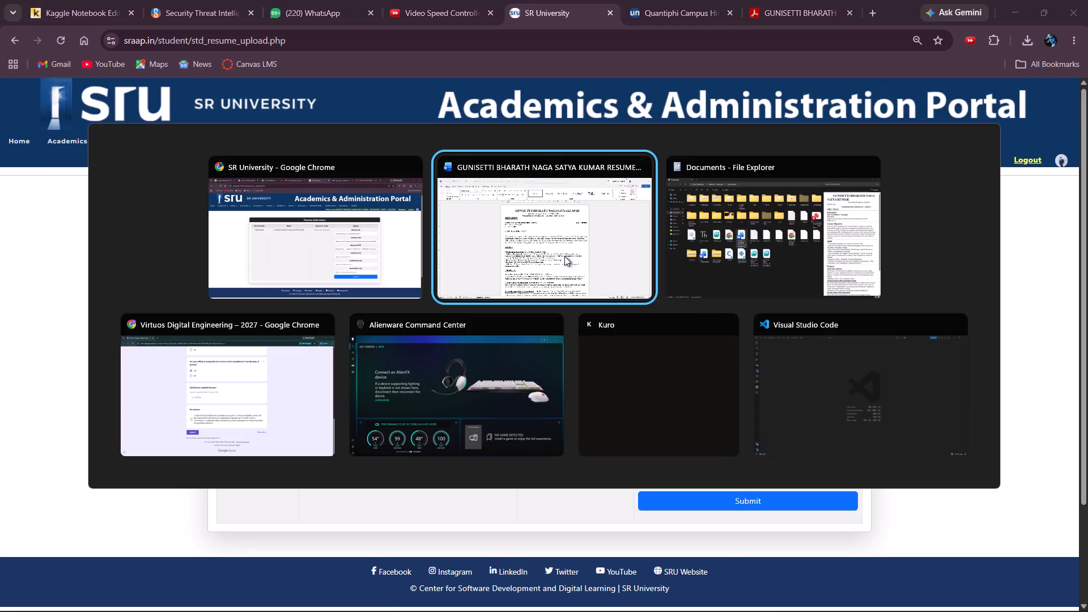
# Switch to the resume document in Word, save it and close the document window.
pyautogui.click(467, 386)
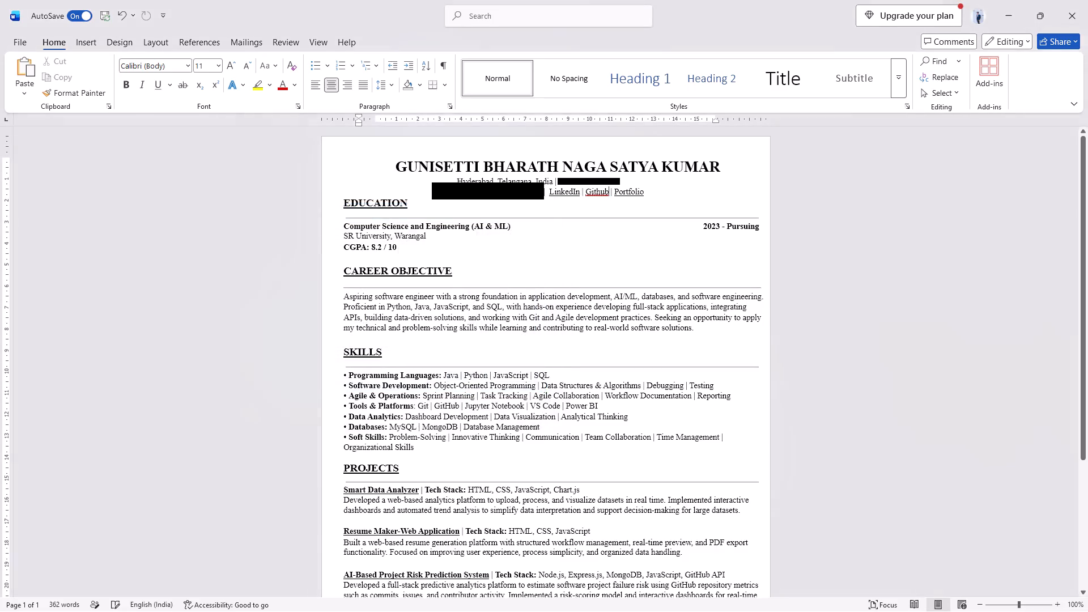
pyautogui.moveTo(773, 274); pyautogui.dragTo(870, 219)
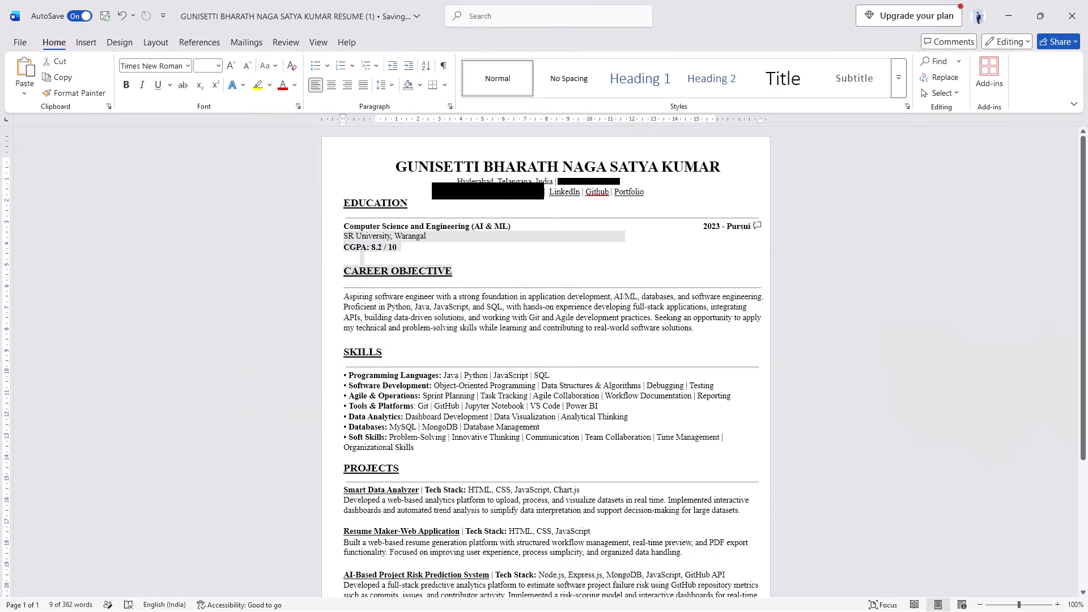
pyautogui.hotkey('ctrl', 's')
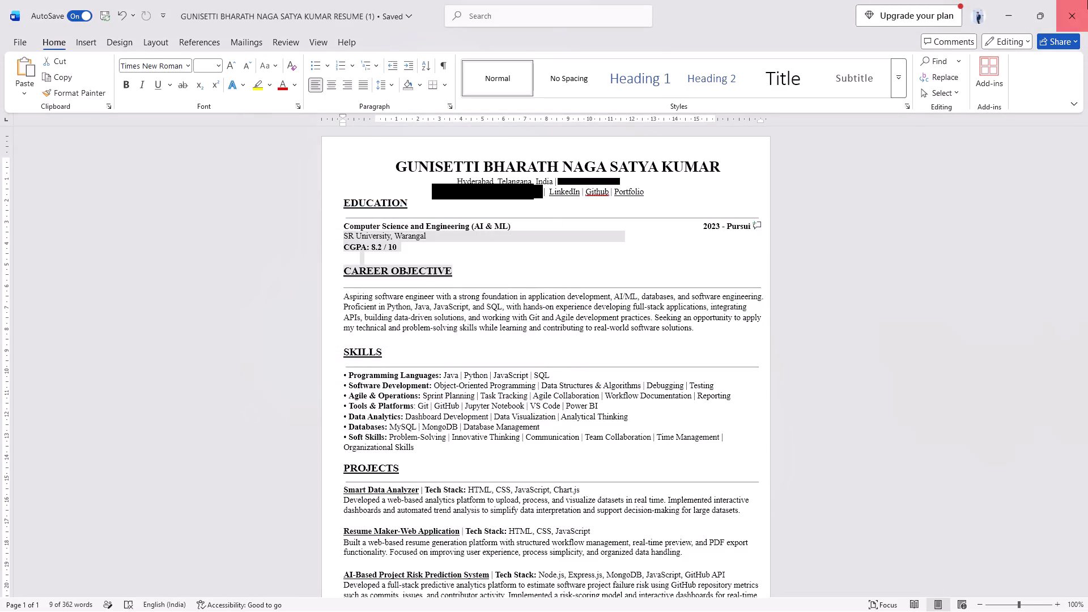
pyautogui.click(1087, 0)
# Close the Adobe Acrobat tab with the converted resume PDF, leaving the site, and the Video Speed Controller options tab in Chrome.
pyautogui.click(688, 406)
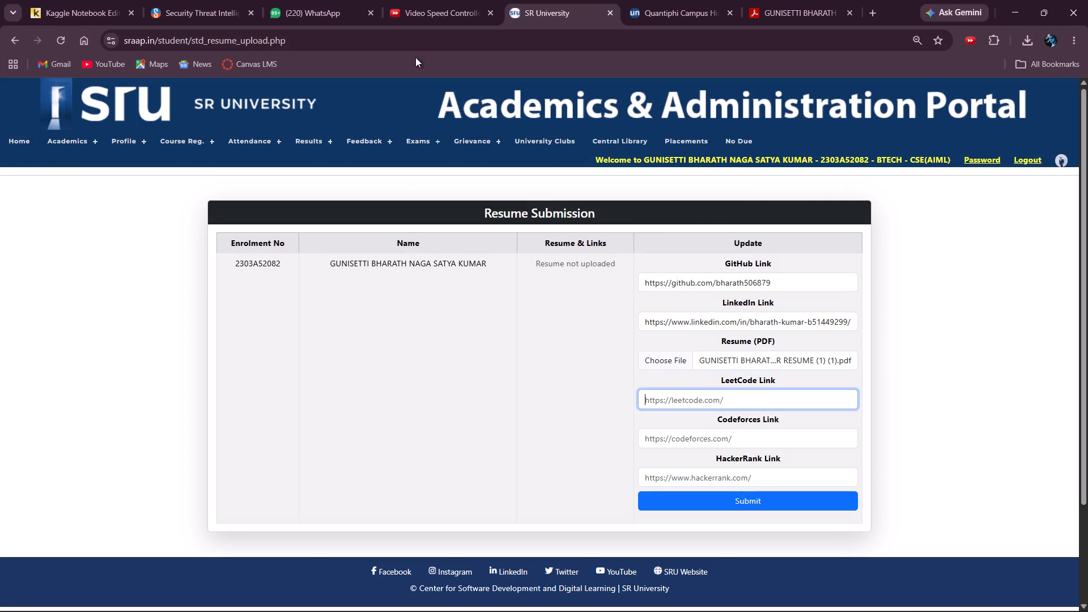
pyautogui.click(848, 12)
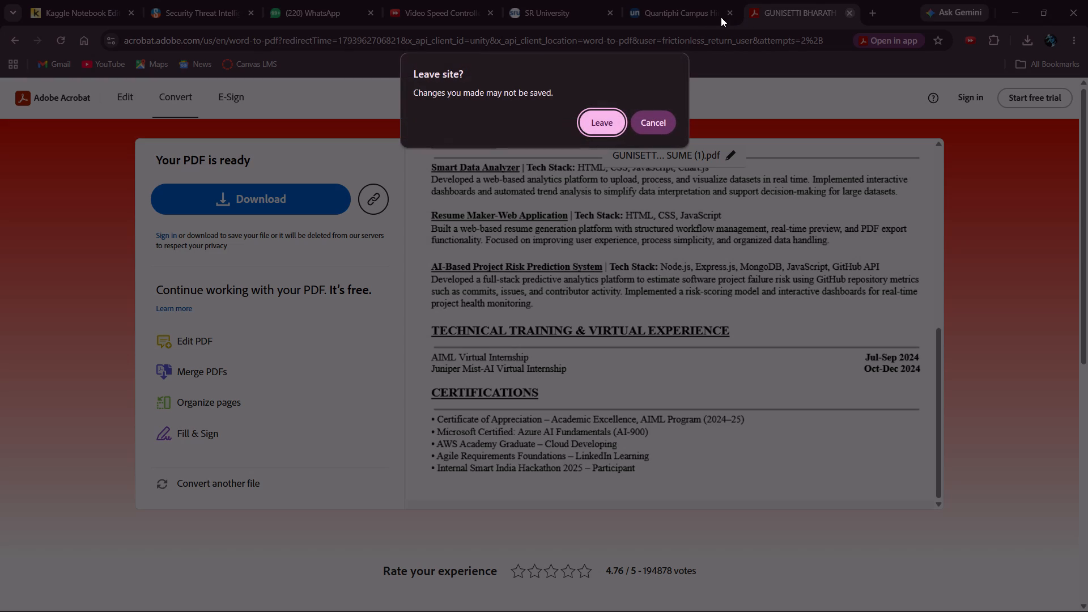
pyautogui.click(619, 127)
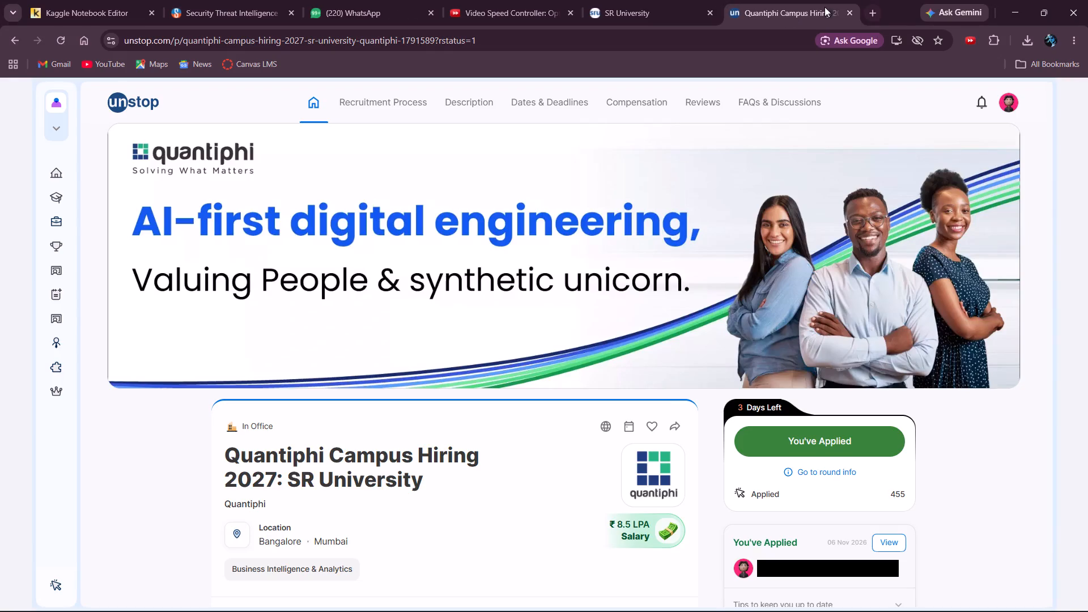
pyautogui.click(571, 12)
# Search Google for leetcode in a new tab and open the LeetCode website.
pyautogui.click(740, 15)
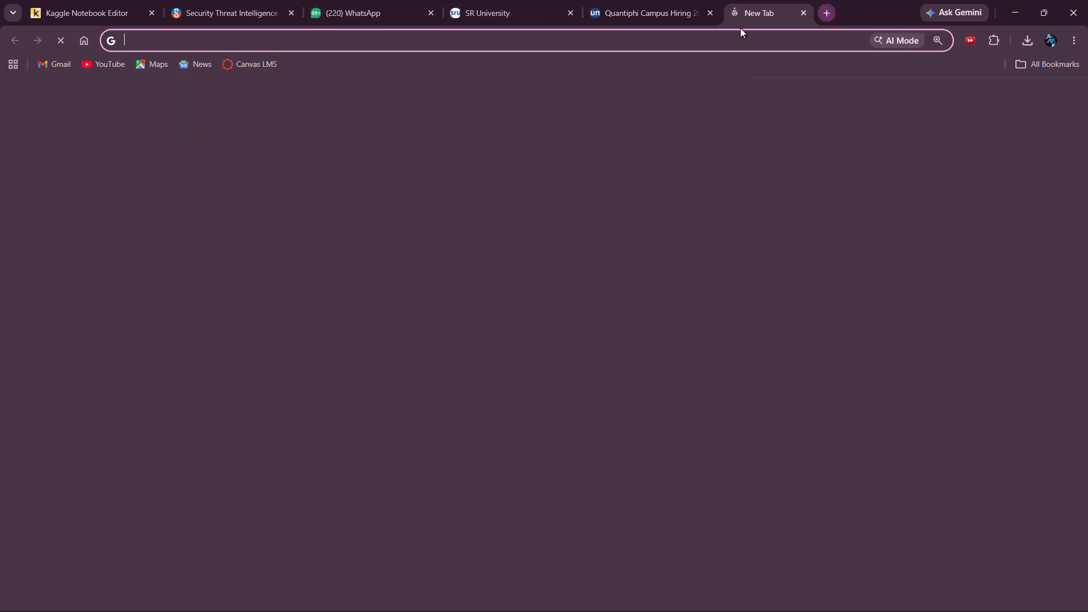
pyautogui.write('lee')
pyautogui.click(235, 96)
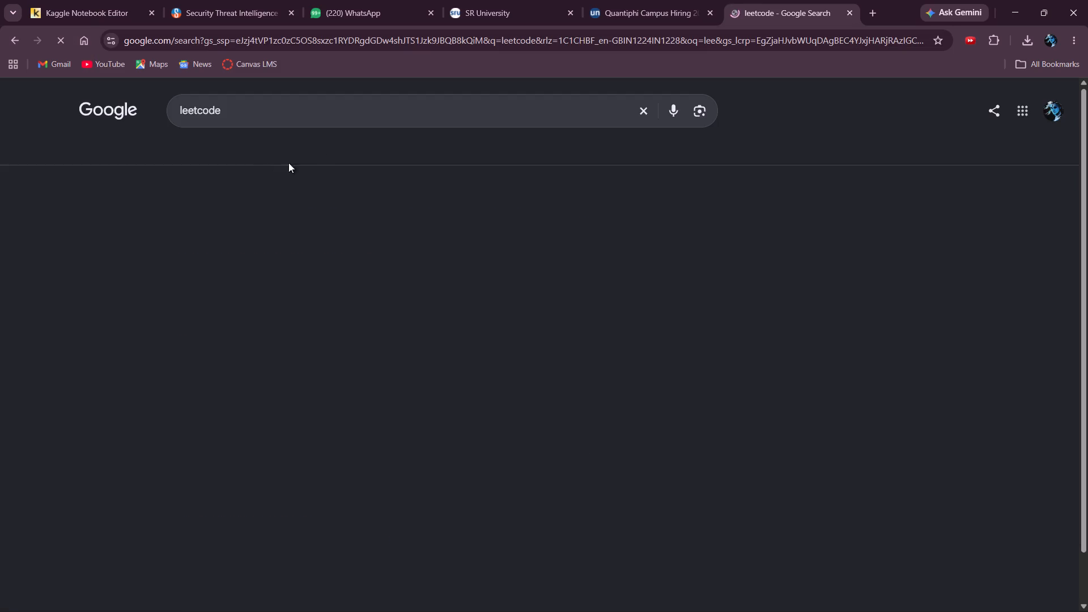
pyautogui.click(288, 224)
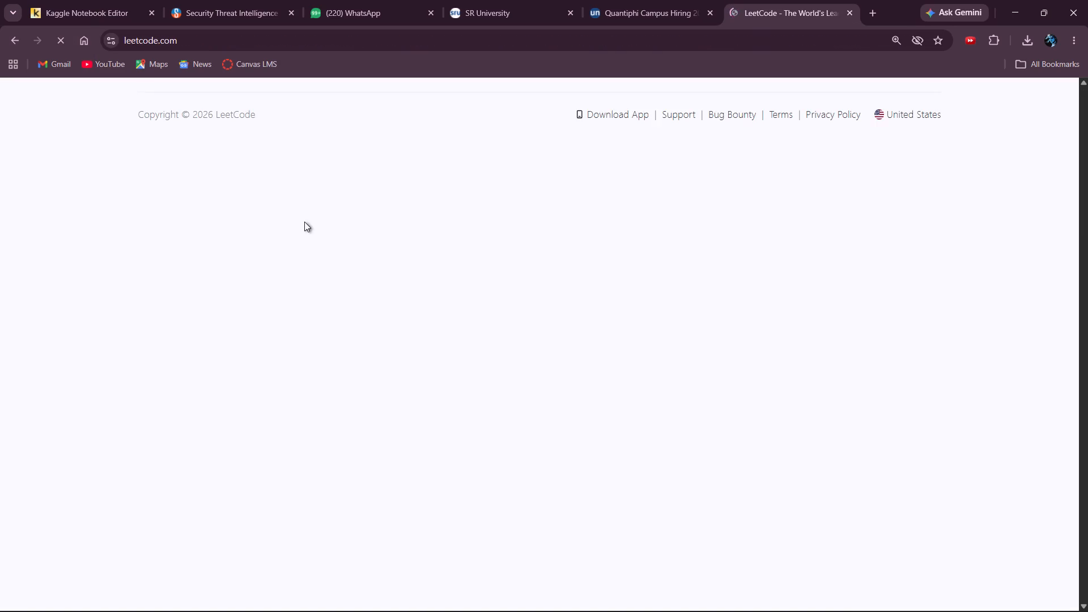
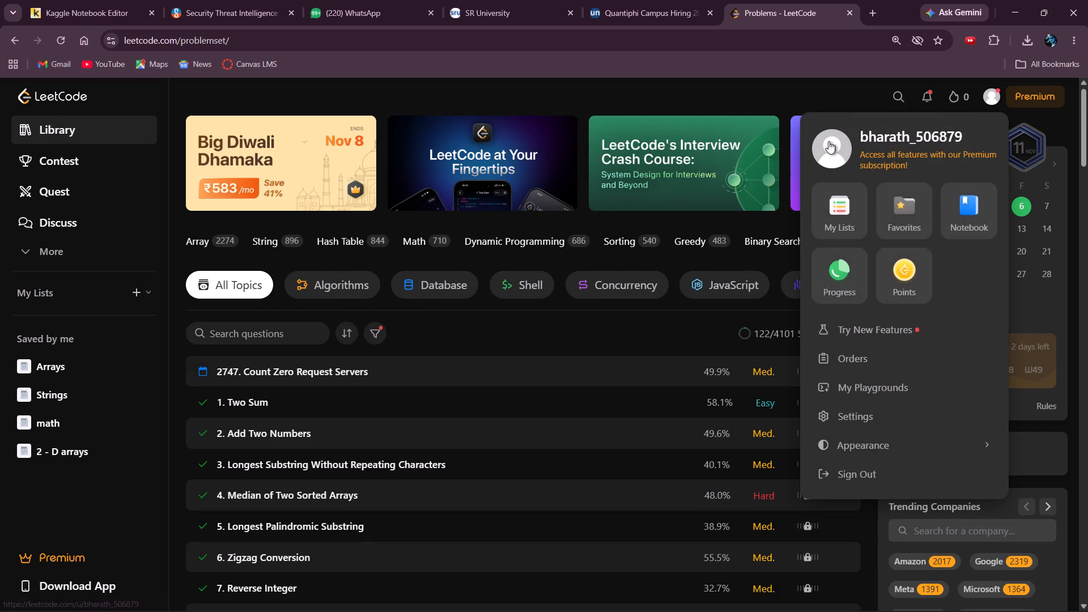
# Open the LeetCode user profile and copy its URL into the LeetCode Link field of the SR University resume submission form.
pyautogui.click(828, 141)
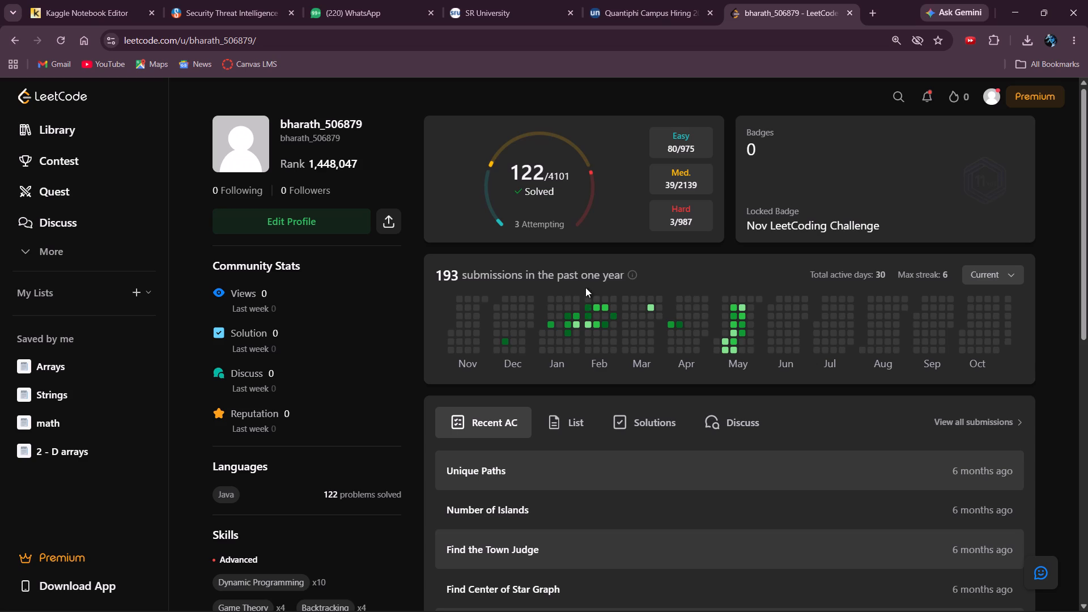
pyautogui.click(307, 43)
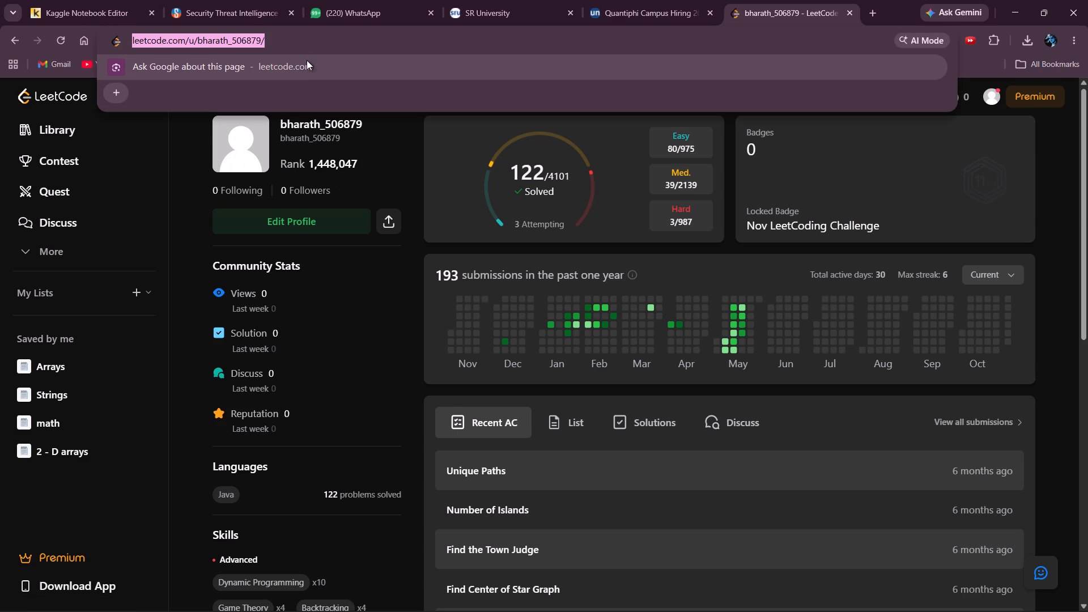
pyautogui.hotkey('ctrl', 'c')
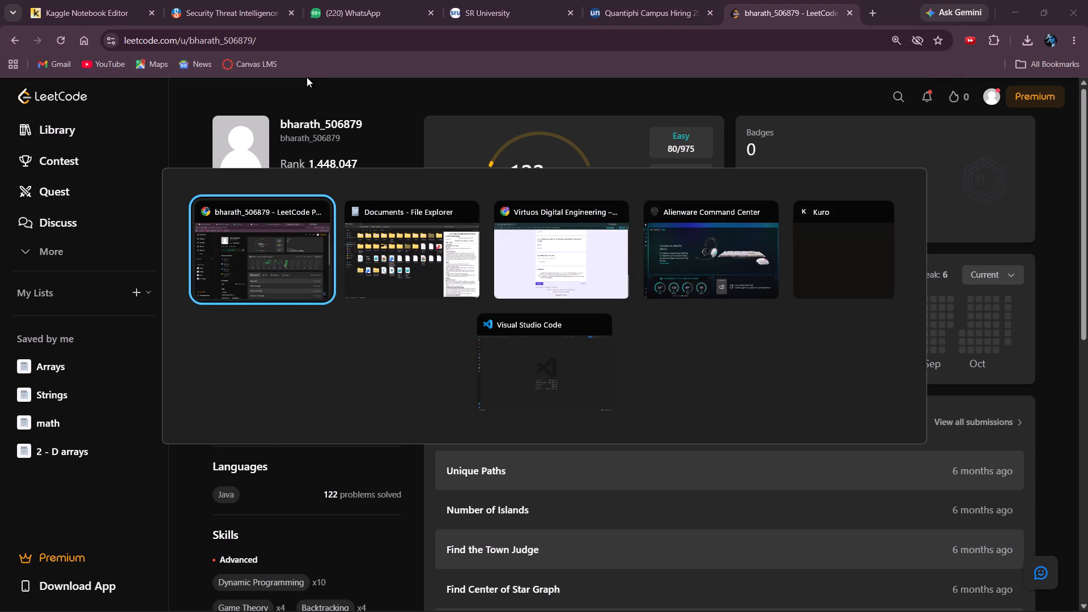
pyautogui.click(497, 6)
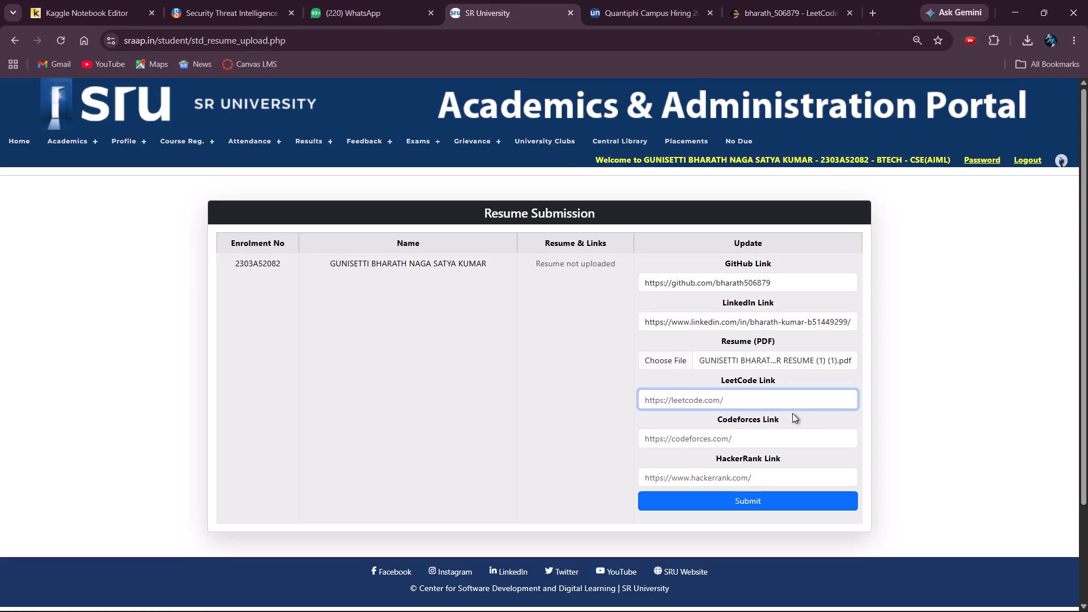
pyautogui.hotkey('ctrl', 'v')
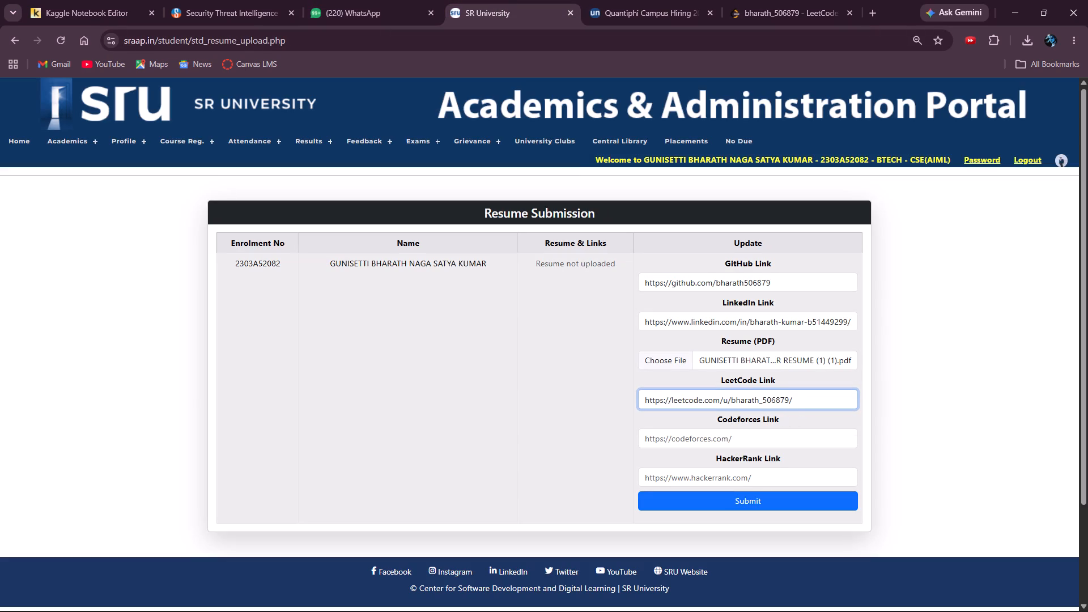
pyautogui.click(758, 440)
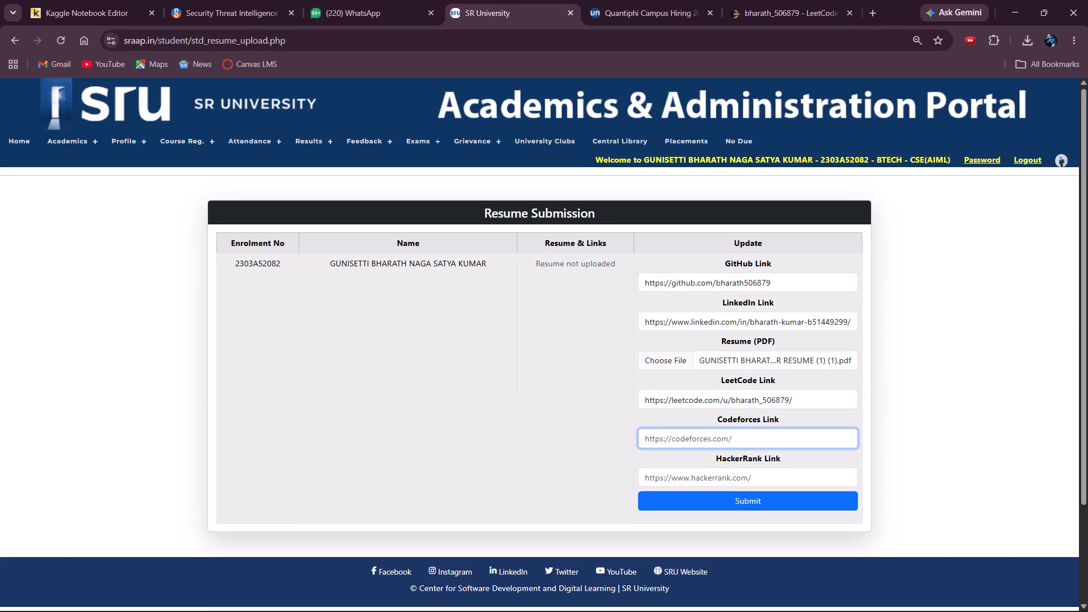
# Close the LeetCode profile tab and search Google for hacker rank in a new tab.
pyautogui.click(751, 14)
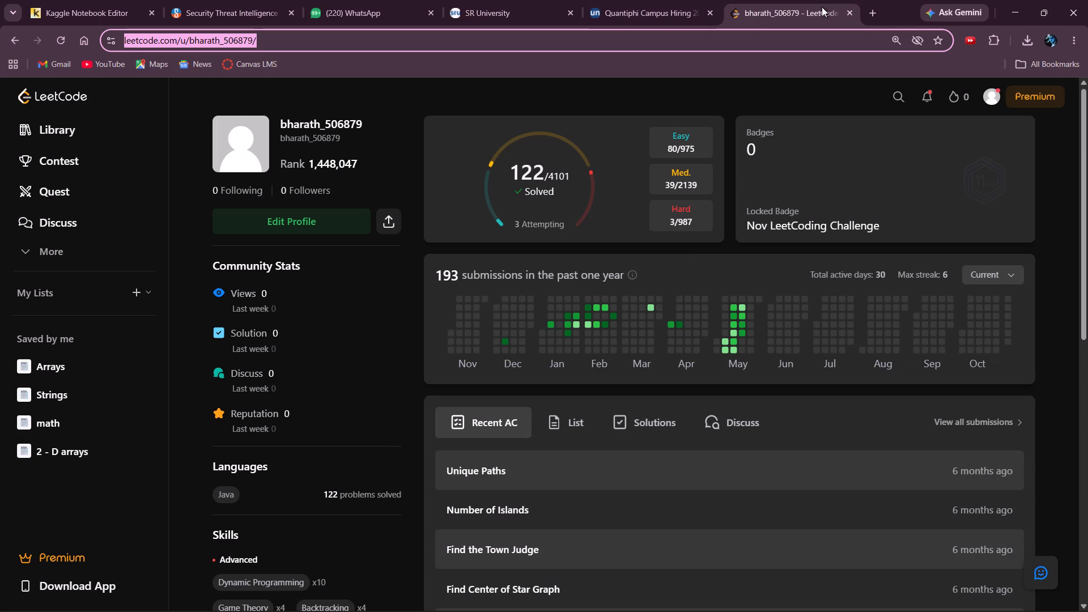
pyautogui.click(847, 12)
pyautogui.click(794, 10)
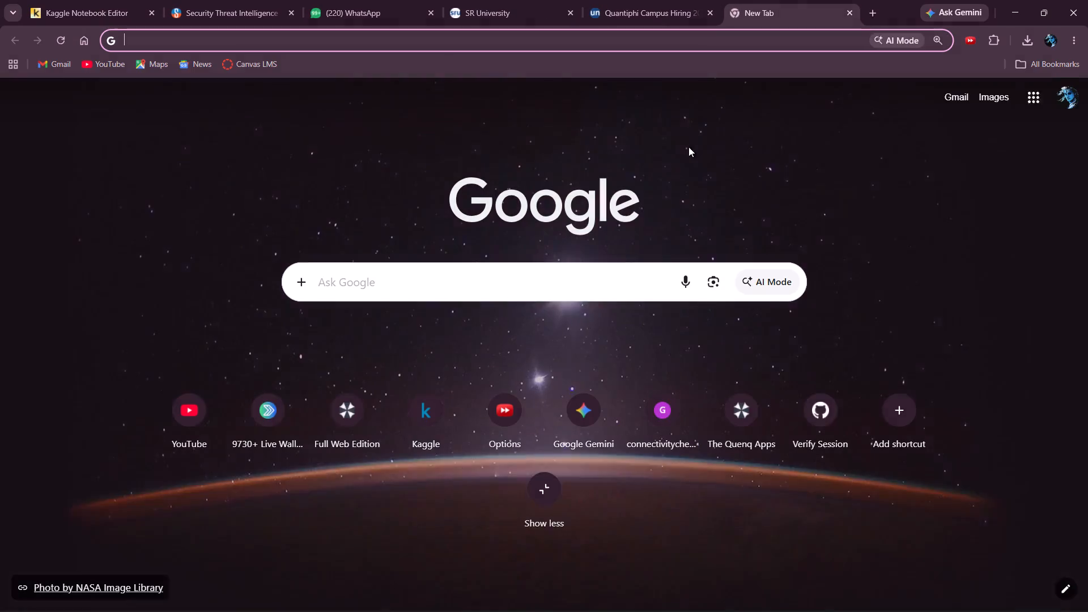
pyautogui.write('hack')
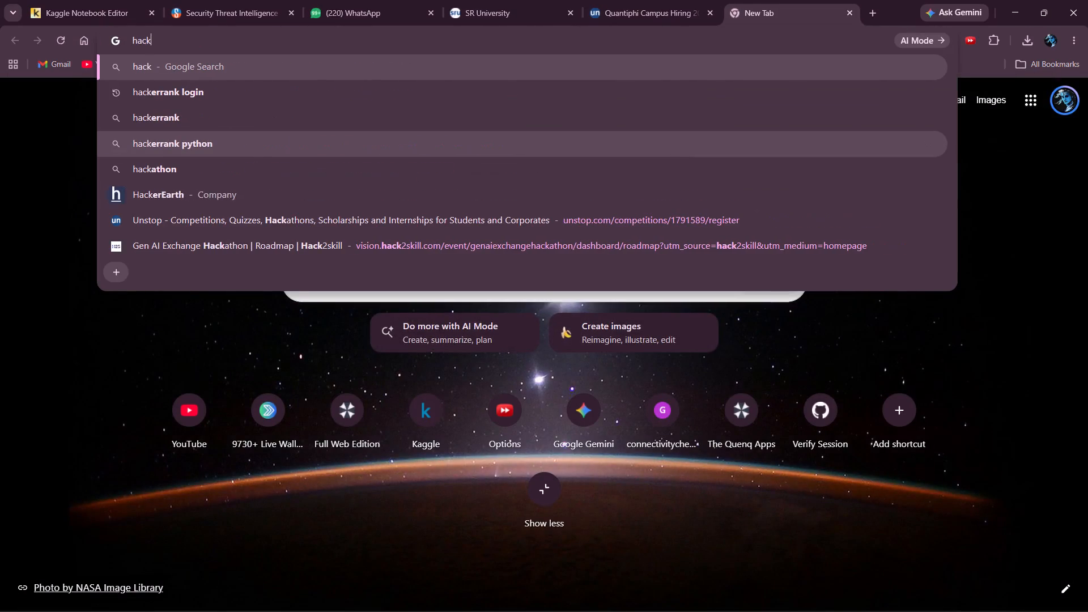
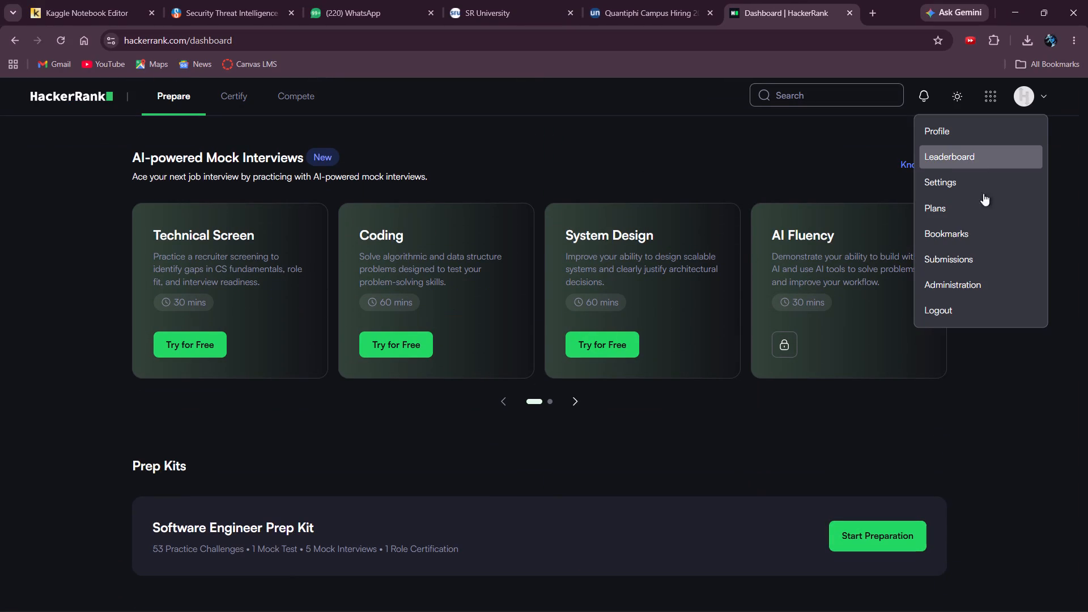
# Look through the HackerRank account's submissions, the leaderboard and the certification tests page.
pyautogui.click(959, 255)
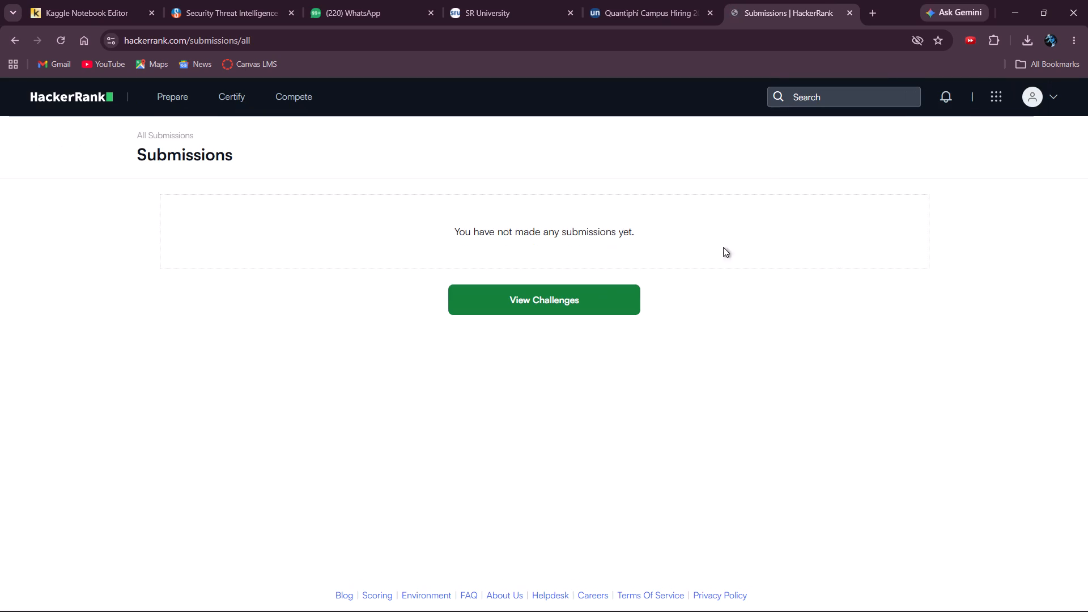
pyautogui.click(1031, 101)
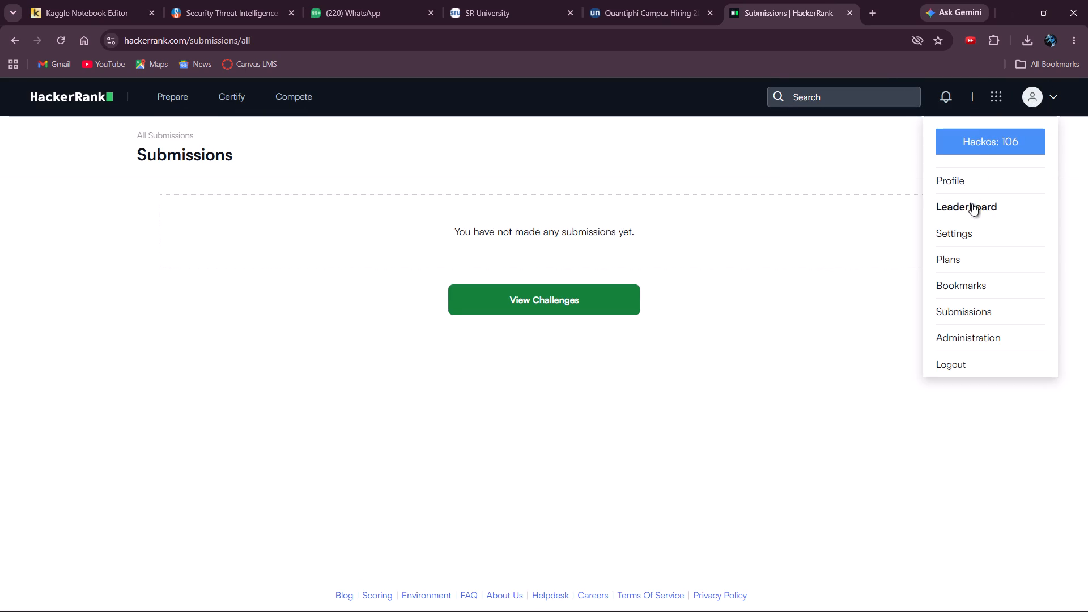
pyautogui.click(967, 206)
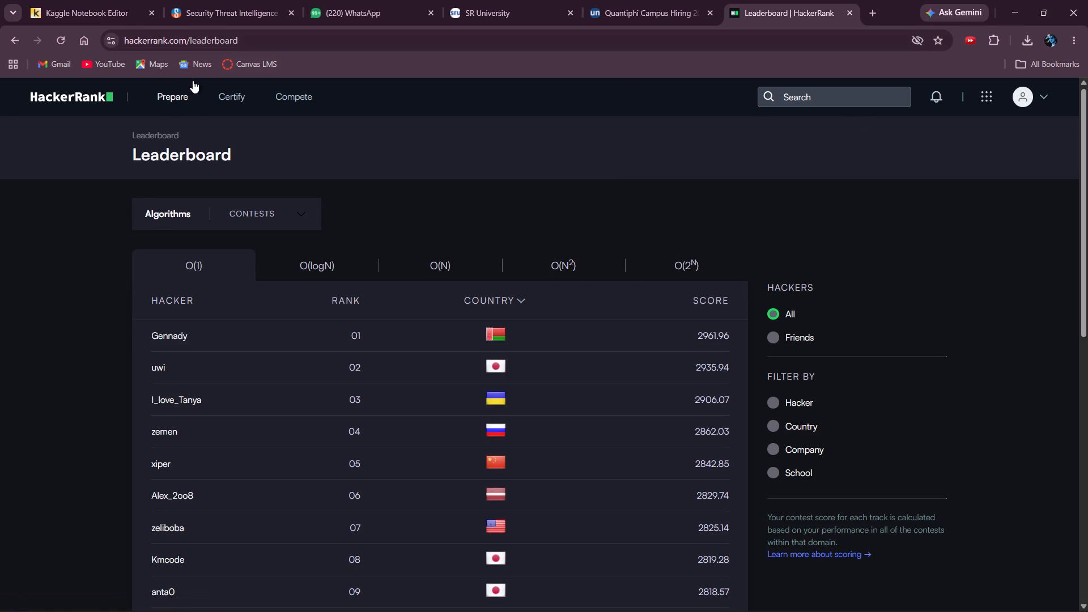
pyautogui.click(219, 97)
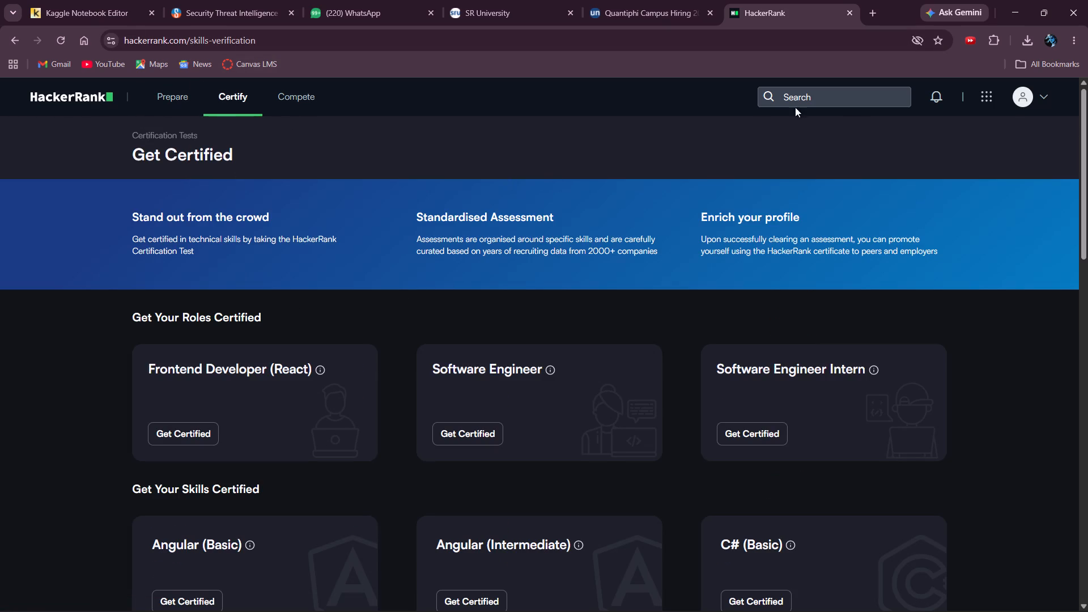
pyautogui.click(994, 97)
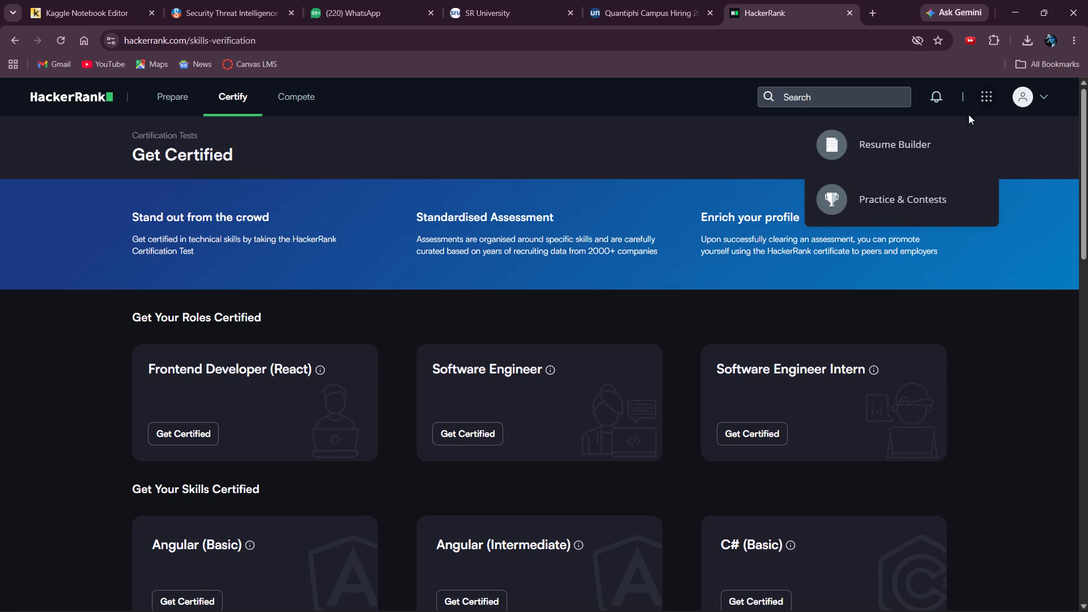
# Open the HackerRank account's profile page and examine its badges, certifications and other sections.
pyautogui.click(1024, 95)
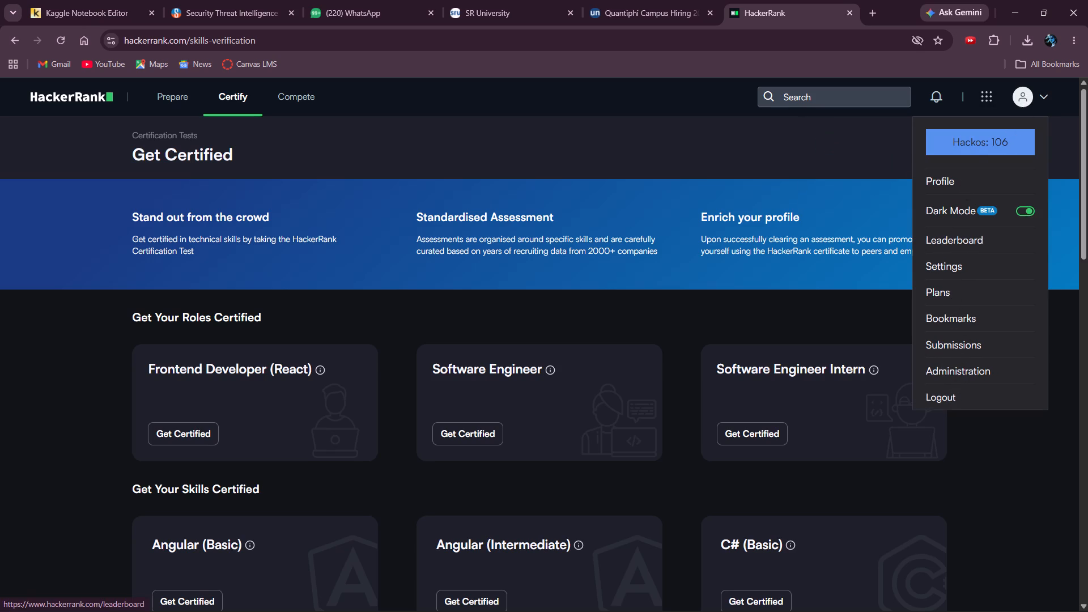
pyautogui.click(954, 183)
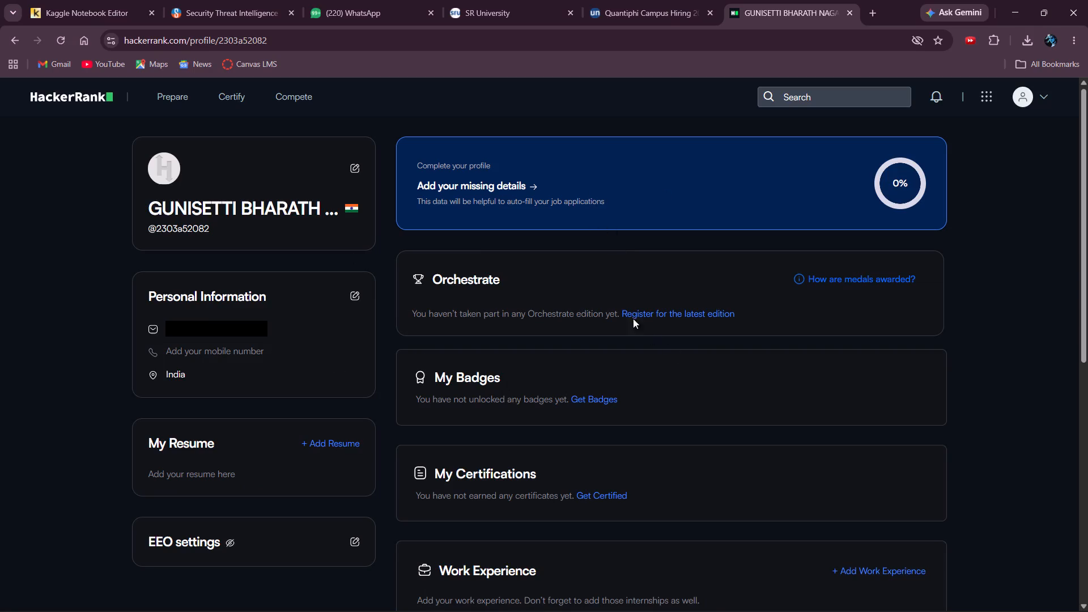
pyautogui.scroll(-1, 532, 330)
pyautogui.click(499, 300)
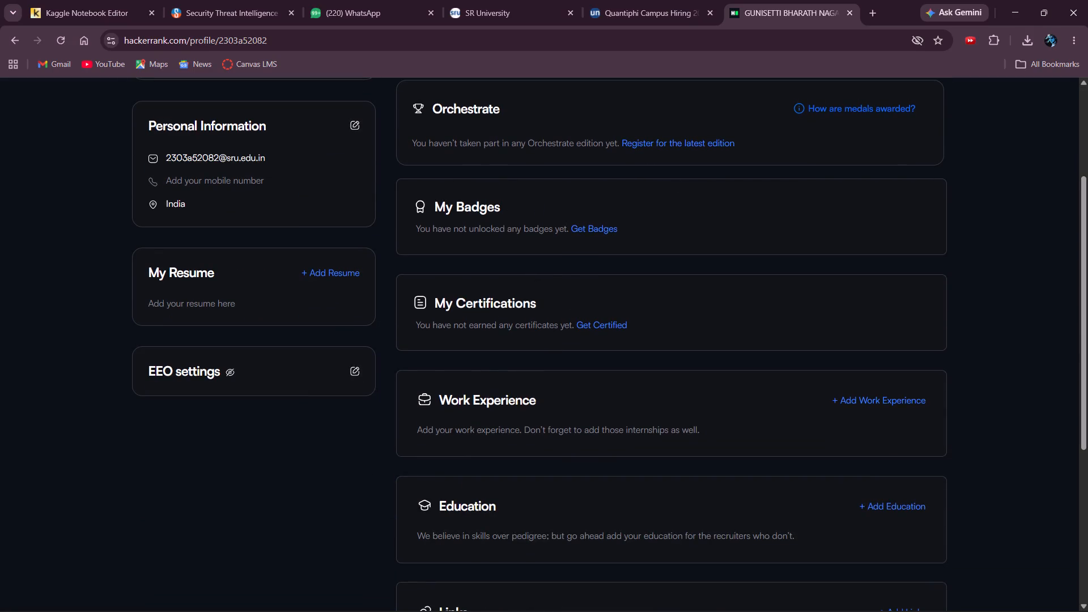
pyautogui.scroll(4, 651, 430)
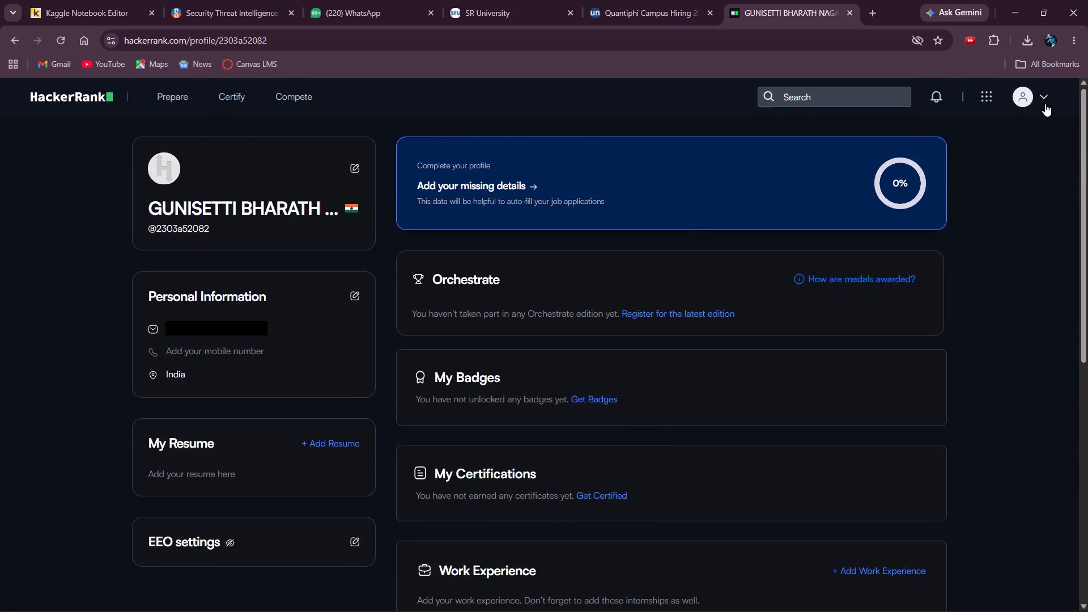
# Log out of the current HackerRank account and open the login form to sign in again.
pyautogui.click(1043, 101)
pyautogui.click(966, 394)
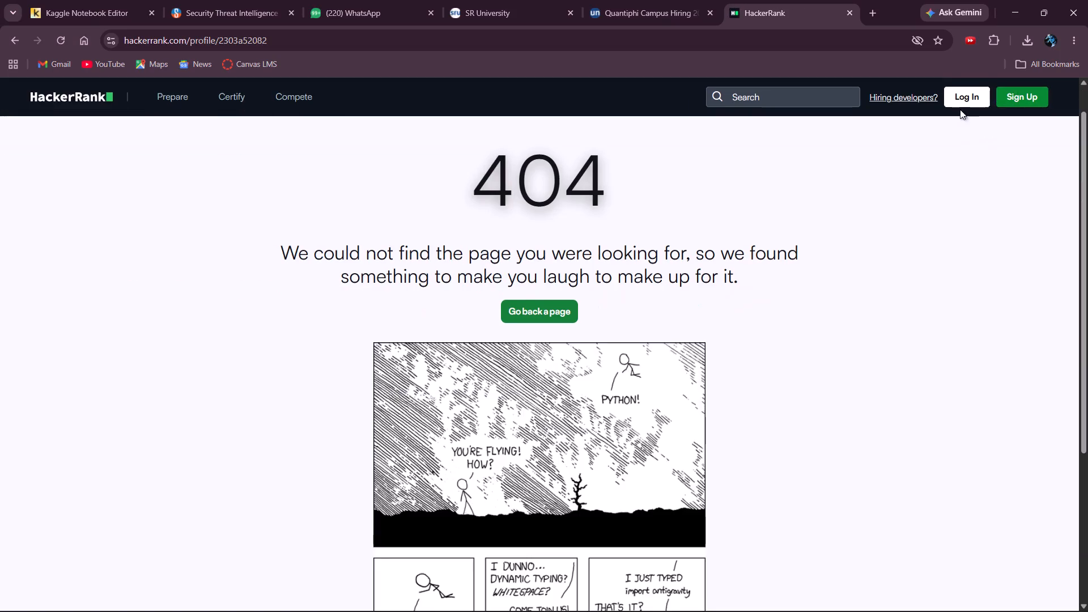
pyautogui.click(959, 103)
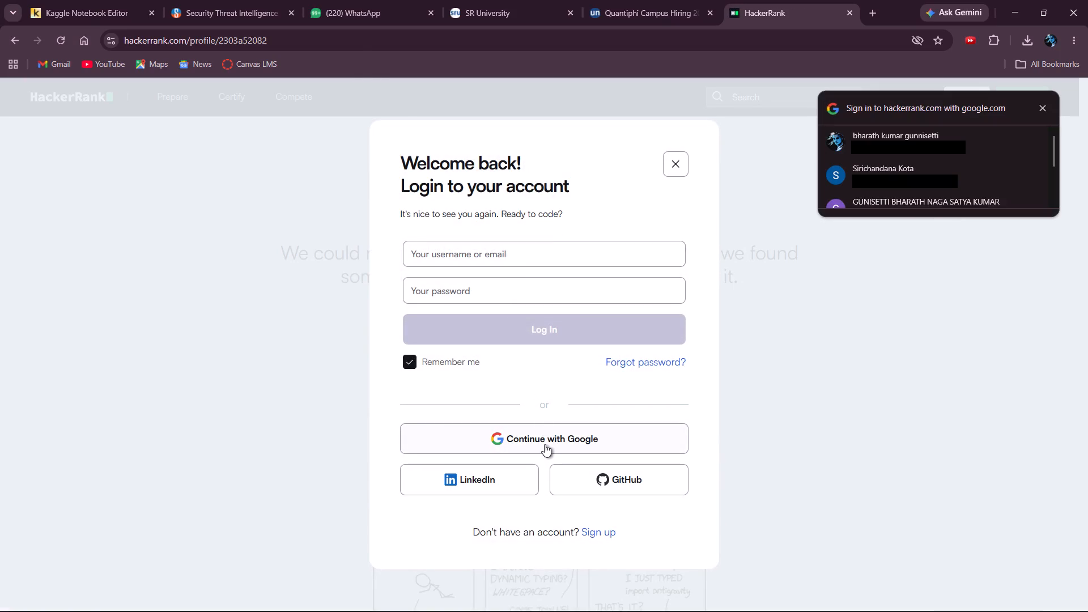
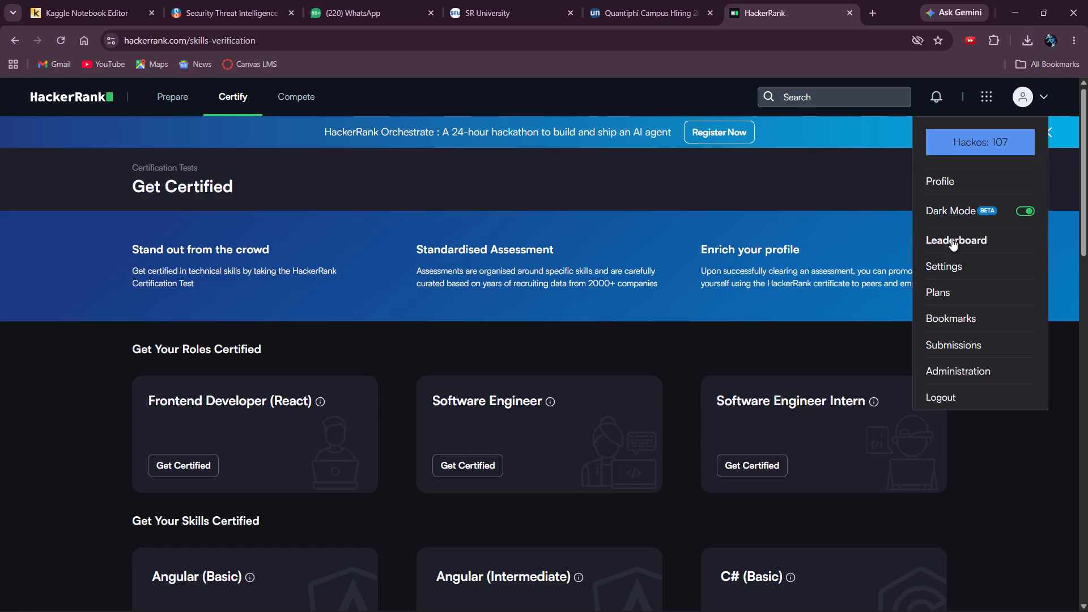
# Copy the HackerRank profile page's URL into the HackerRank Link field of the SR University resume submission form and close the HackerRank page.
pyautogui.click(951, 182)
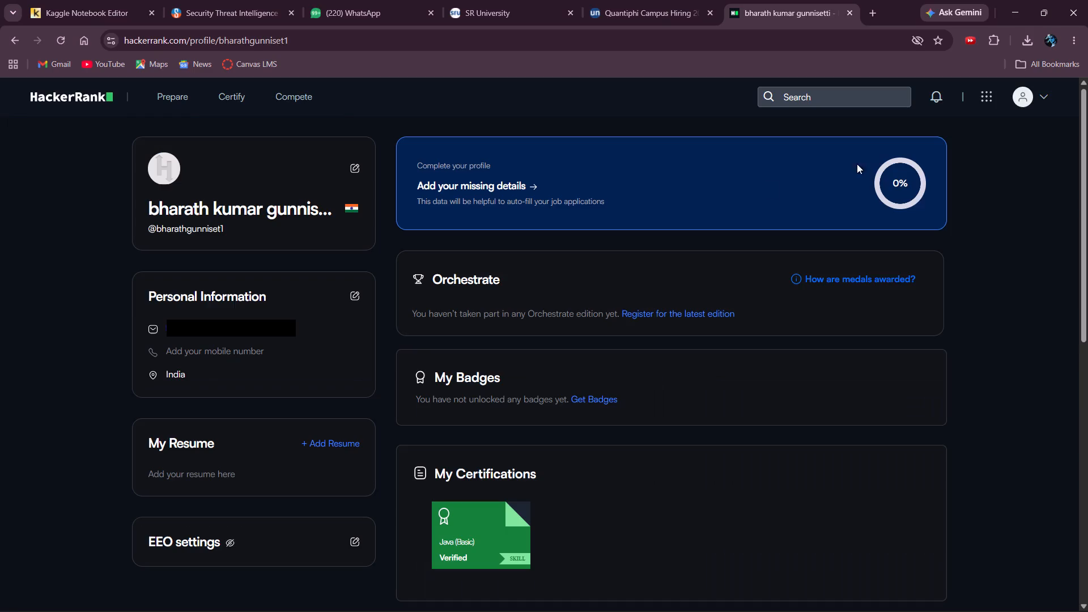
pyautogui.scroll(-2, 545, 437)
pyautogui.scroll(2, 515, 344)
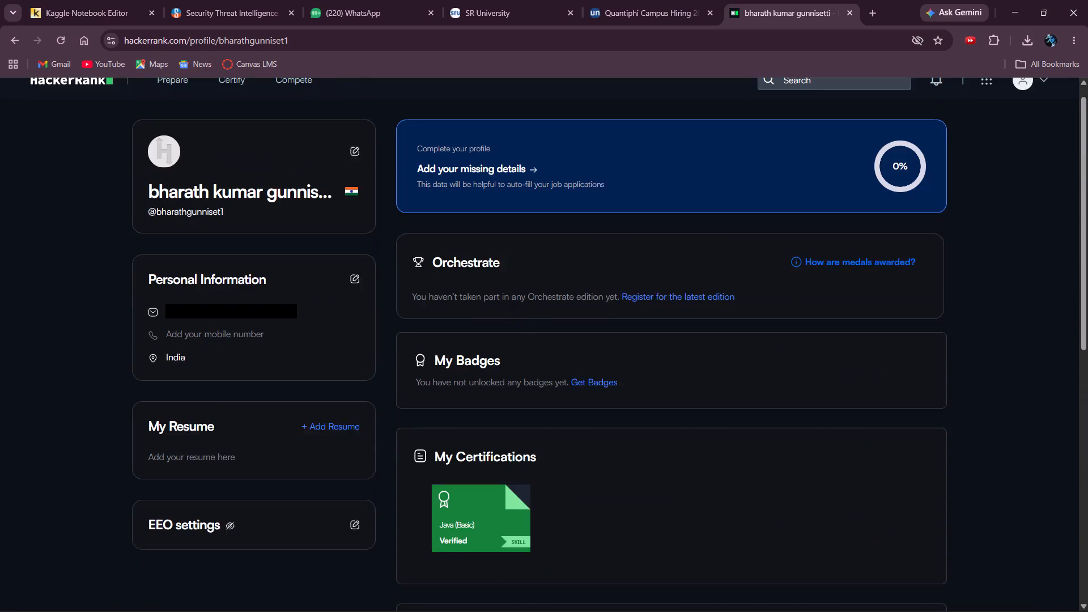
pyautogui.scroll(2, 518, 341)
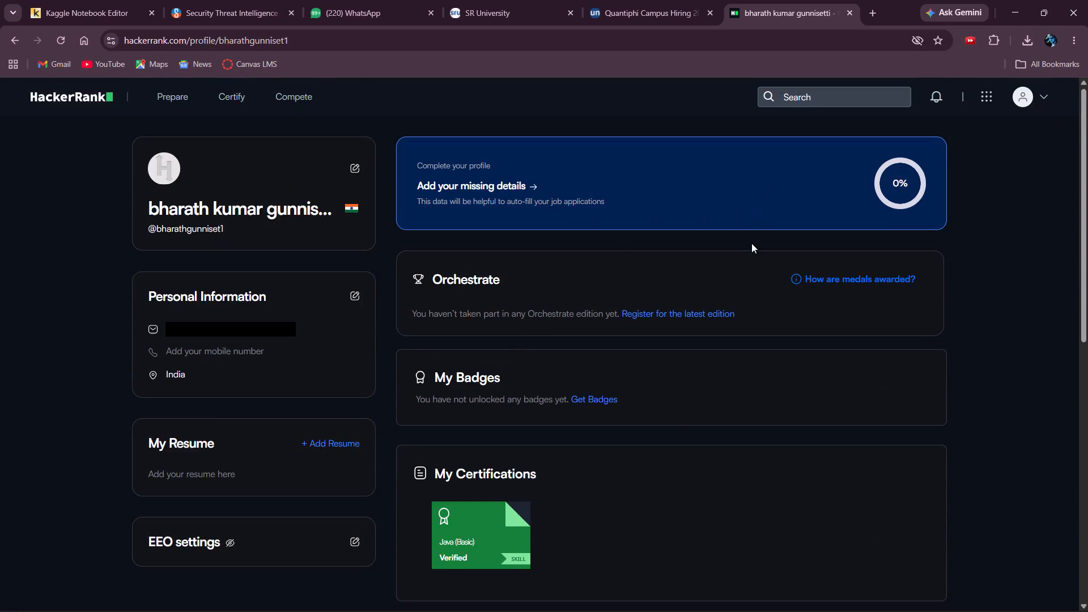
pyautogui.click(319, 39)
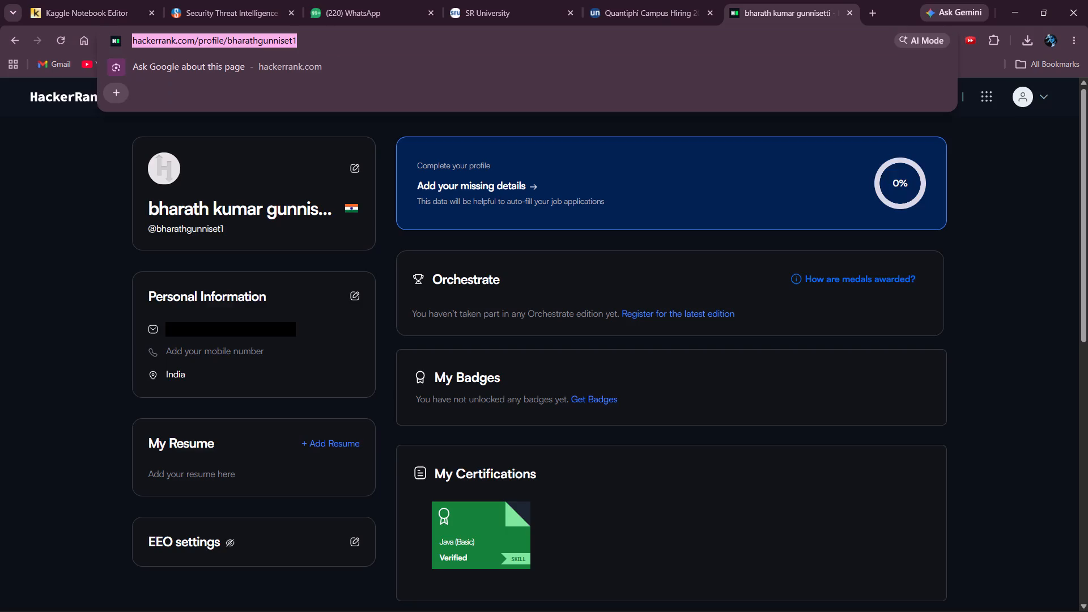
pyautogui.hotkey('ctrl', 'c')
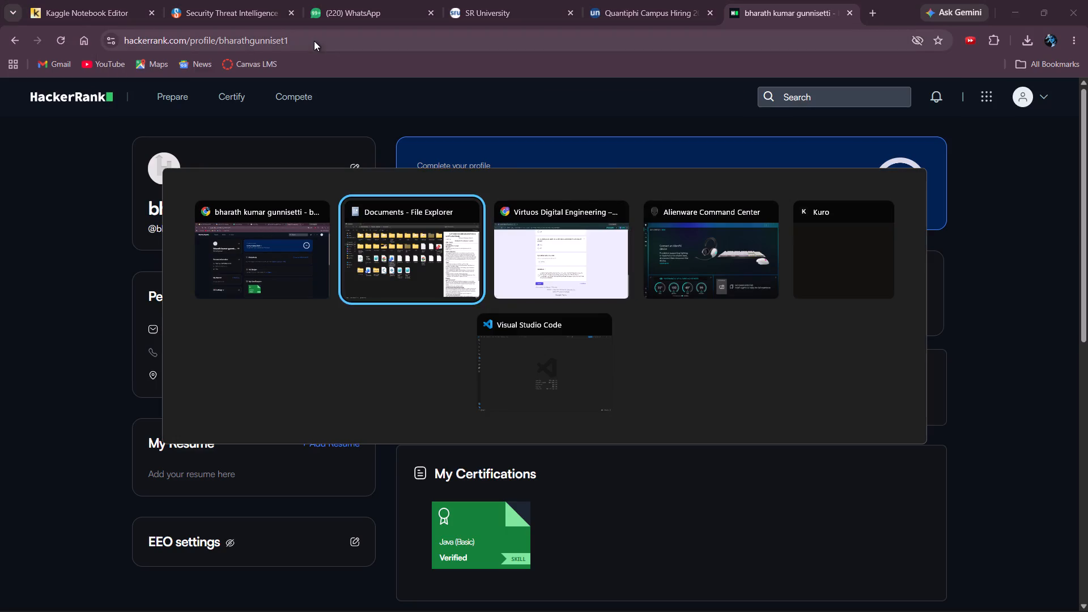
pyautogui.click(456, 3)
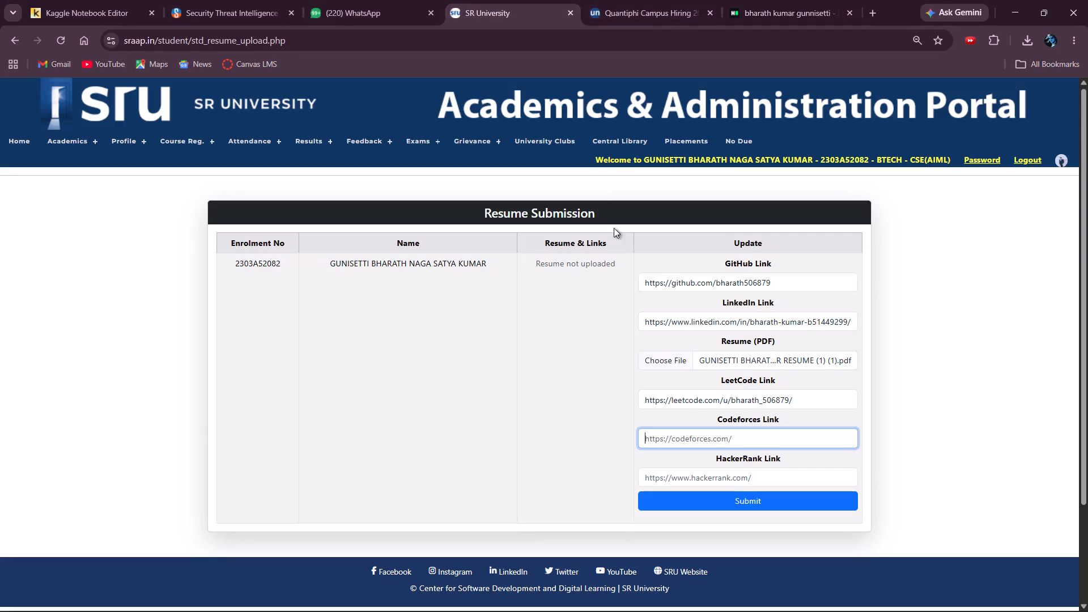
pyautogui.click(679, 475)
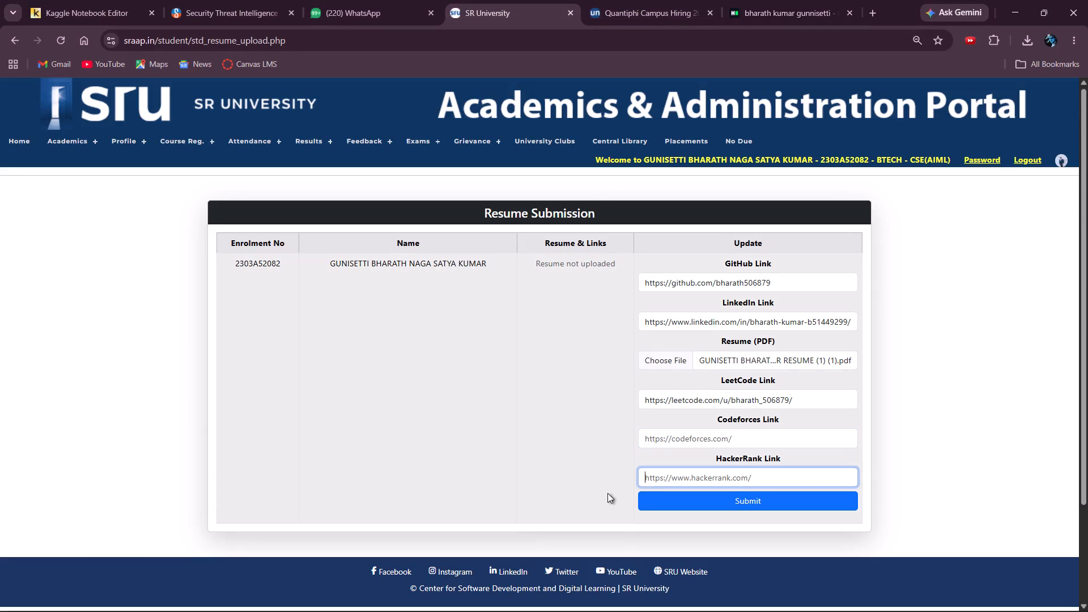
pyautogui.hotkey('ctrl', 'v')
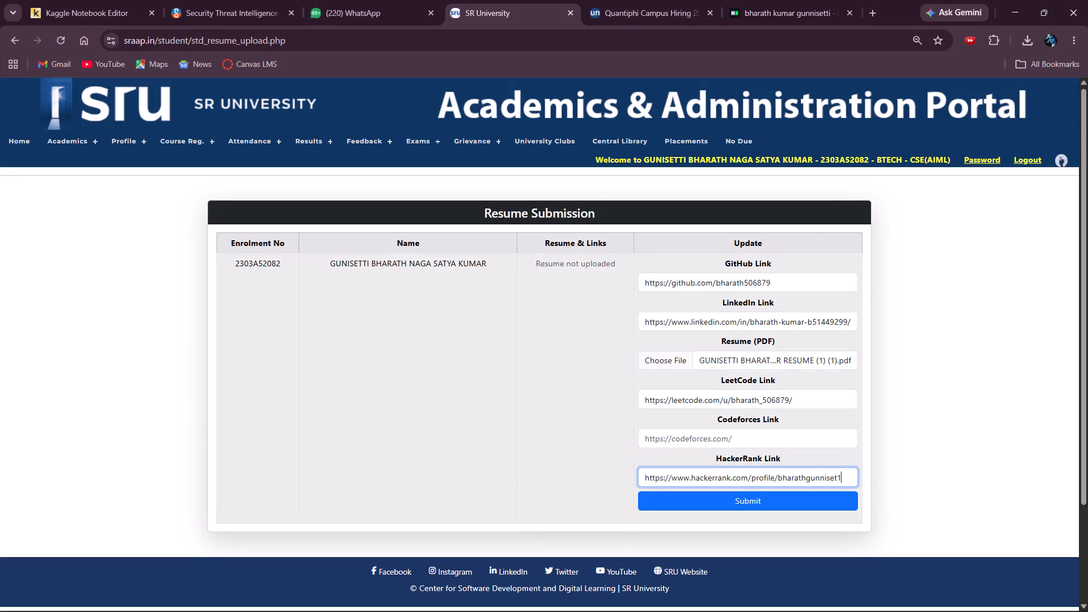
pyautogui.click(763, 12)
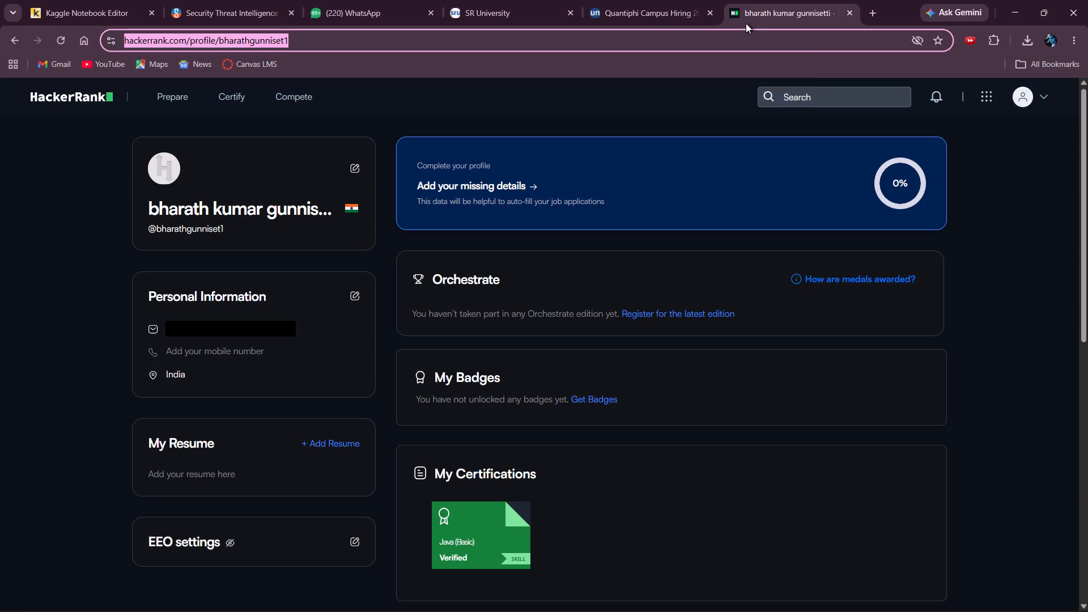
pyautogui.click(847, 13)
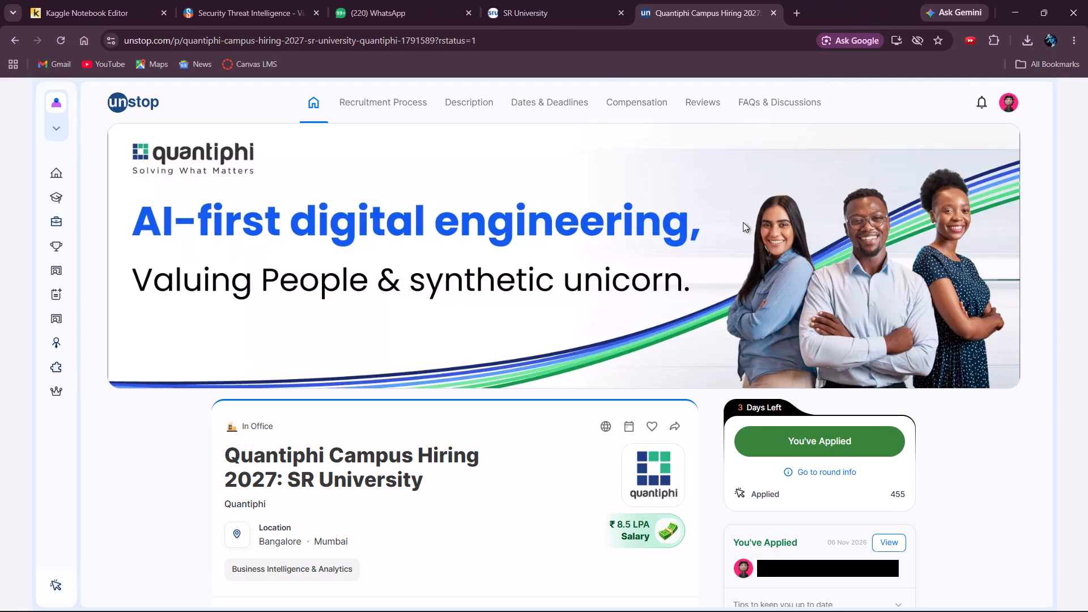
# Search Google for "codeforces" in a new browser tab, go to the Codeforces site and open its account registration page.
pyautogui.click(801, 8)
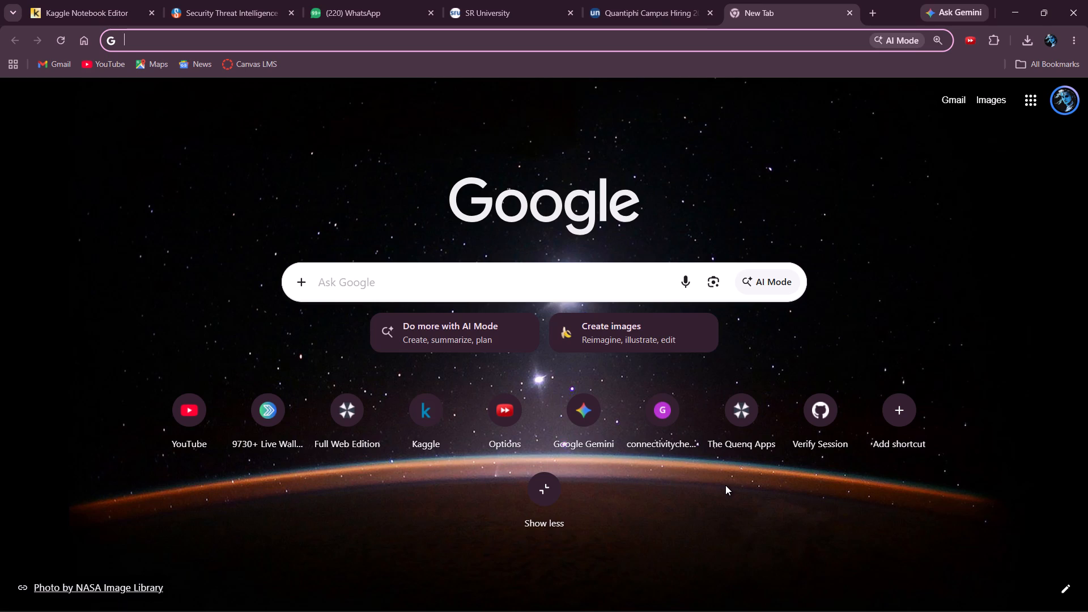
pyautogui.click(558, 276)
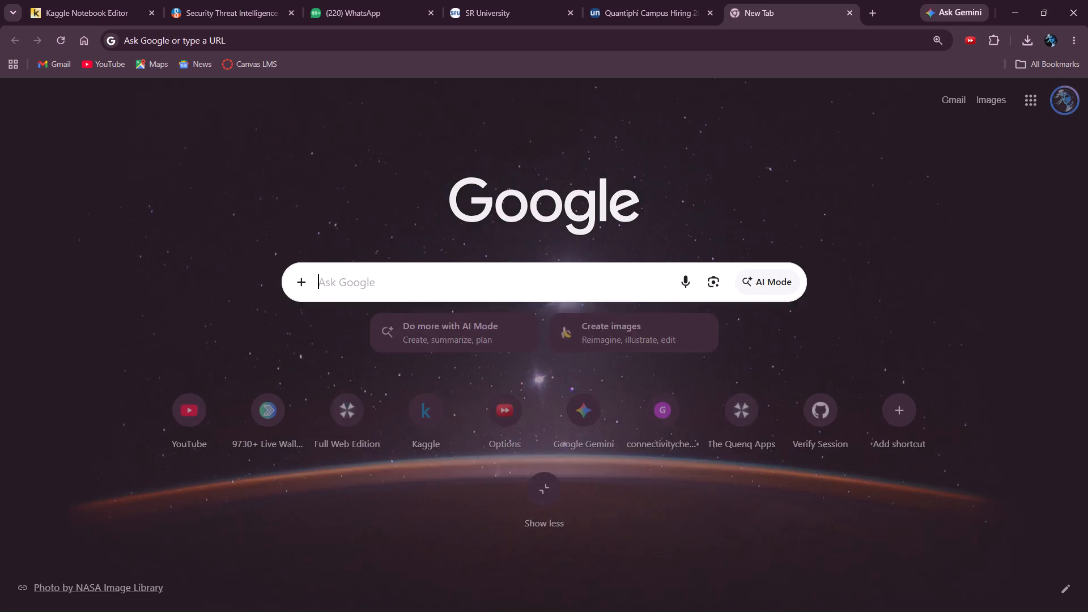
pyautogui.write('codeforces')
pyautogui.press('Return')
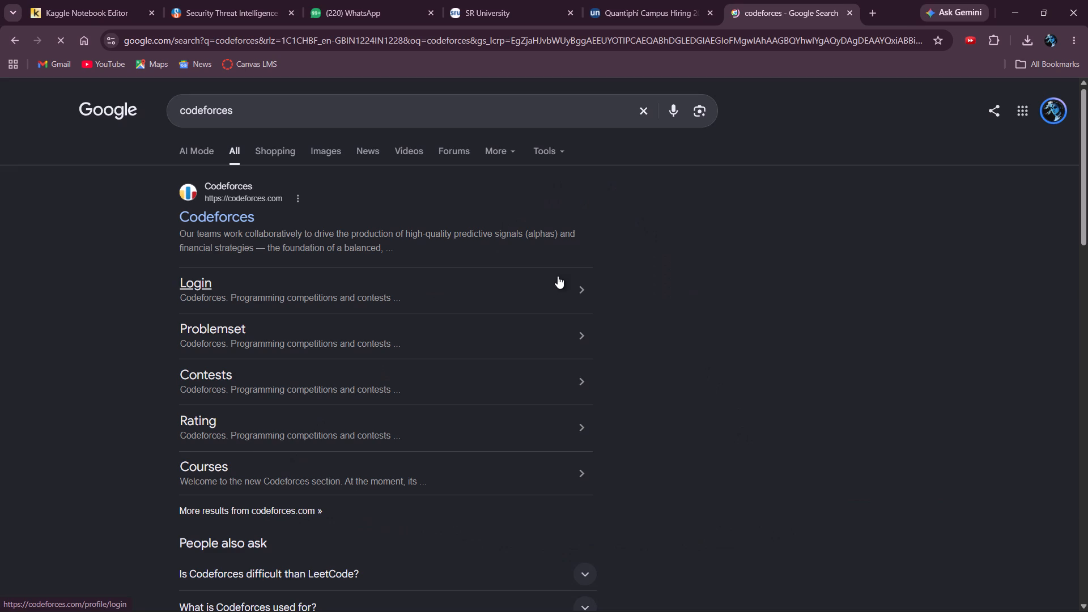
pyautogui.click(237, 220)
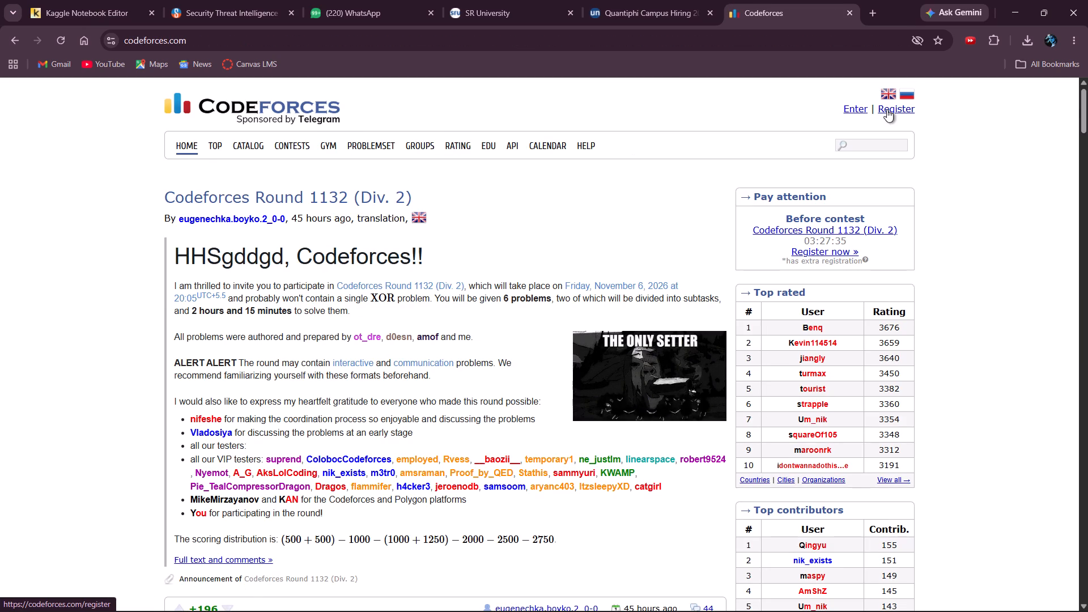
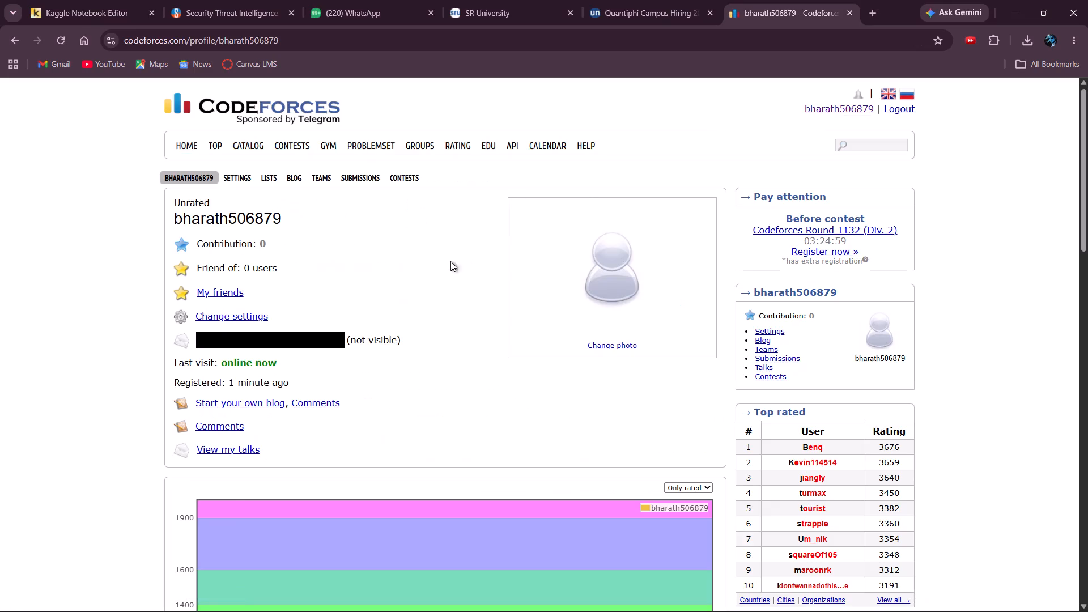
# Copy the URL of the newly registered Codeforces account's profile page for the SR University resume submission form.
pyautogui.click(329, 35)
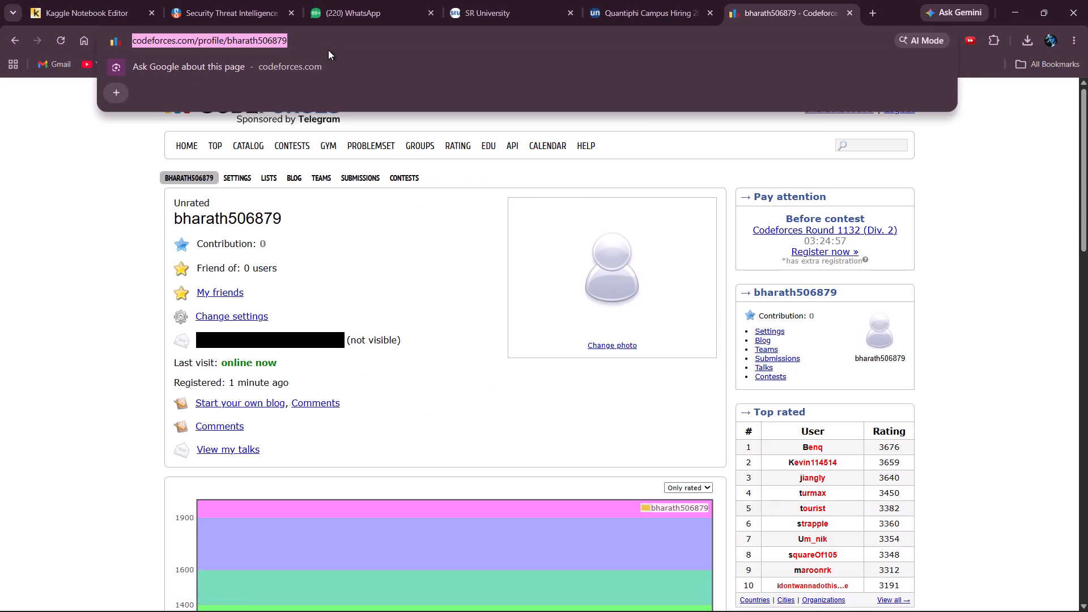
pyautogui.hotkey('ctrl', 'c')
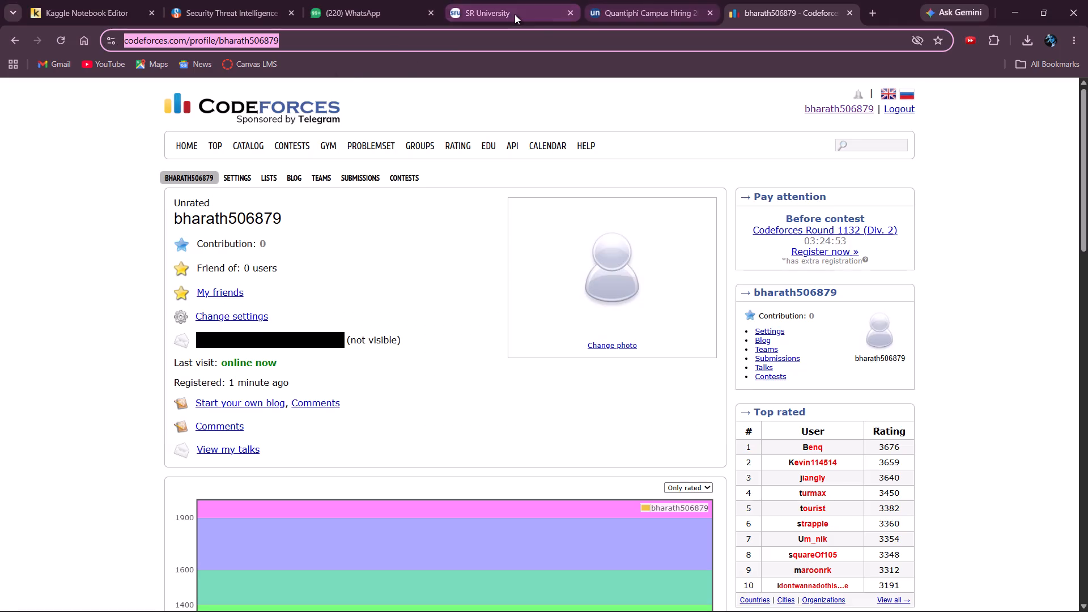
# Paste the copied Codeforces profile URL into the Codeforces Link field of the SR University resume form and submit the form.
pyautogui.click(509, 14)
pyautogui.click(716, 442)
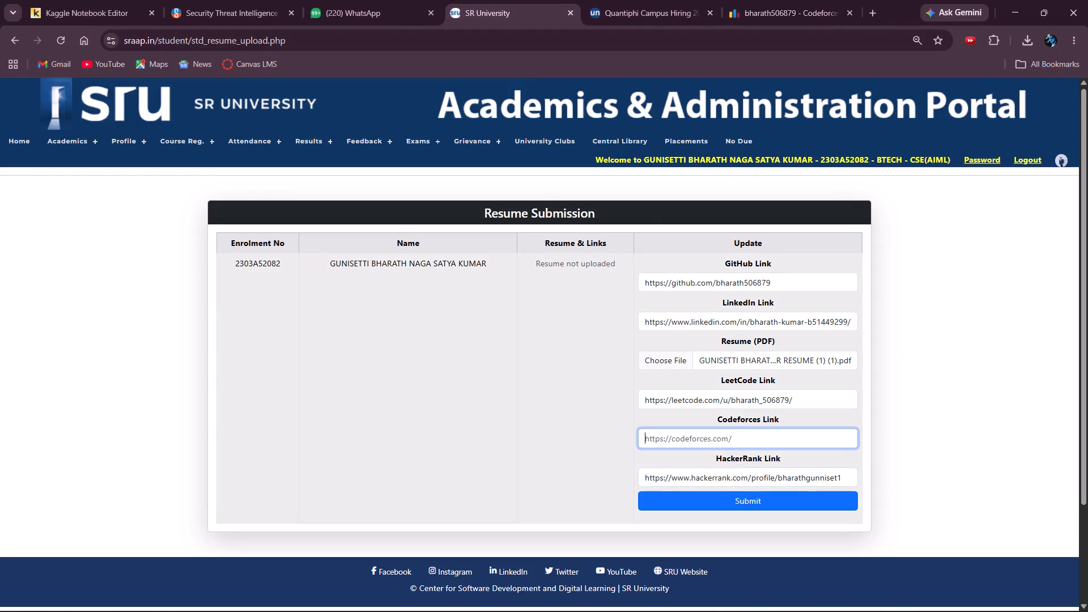
pyautogui.hotkey('ctrl', 'v')
pyautogui.click(732, 504)
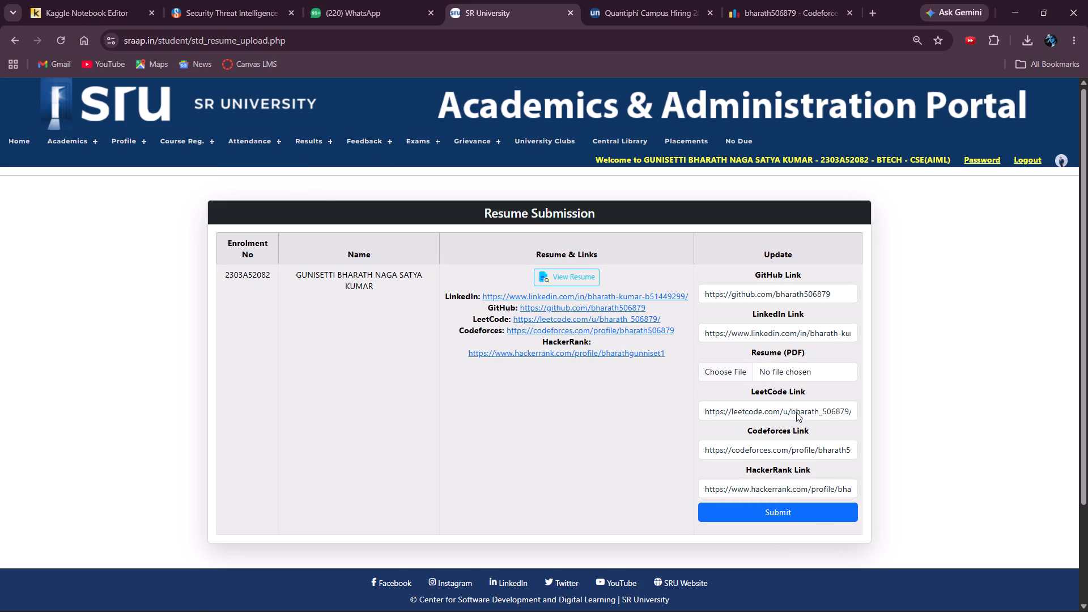
pyautogui.click(820, 518)
pyautogui.click(22, 45)
# From the placements job list, apply for the Quantiphi Analytics job with External URL set to Successfully Applied and submit.
pyautogui.click(682, 143)
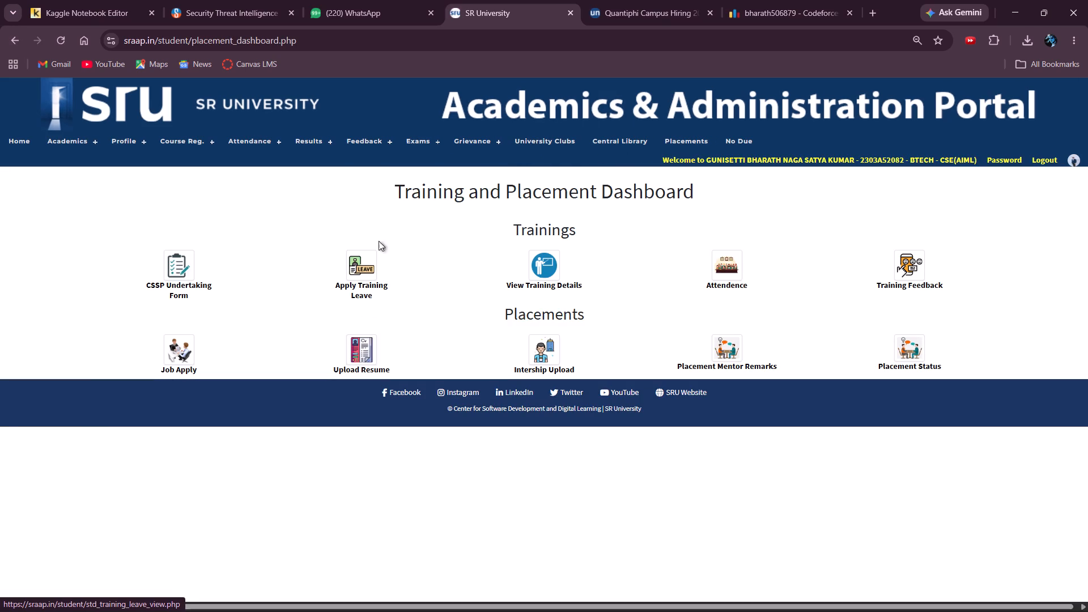
pyautogui.click(181, 341)
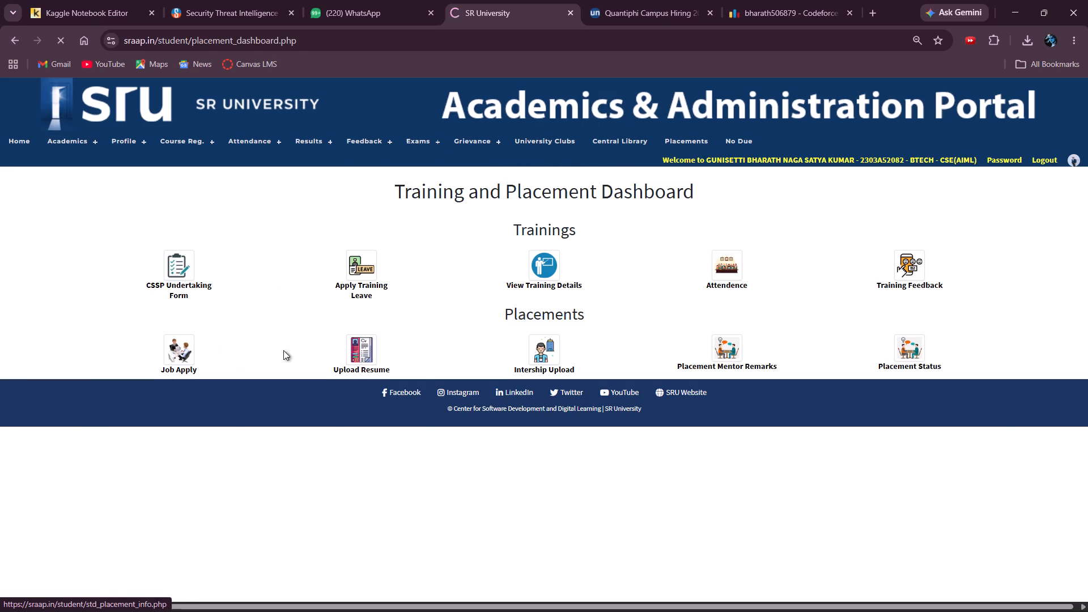
pyautogui.click(117, 330)
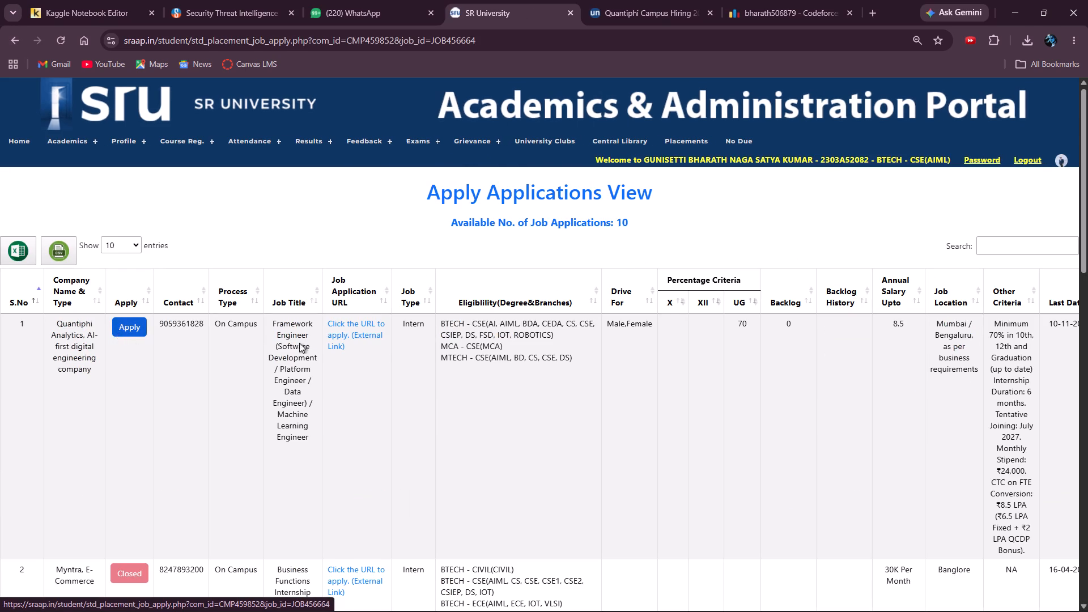
pyautogui.click(568, 324)
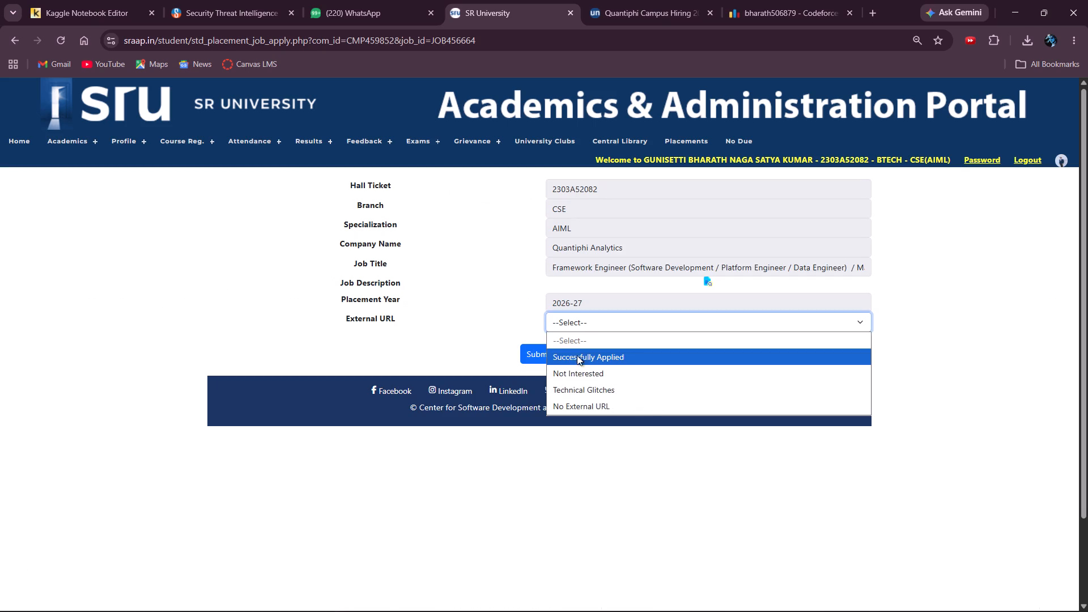
pyautogui.click(577, 359)
pyautogui.click(529, 355)
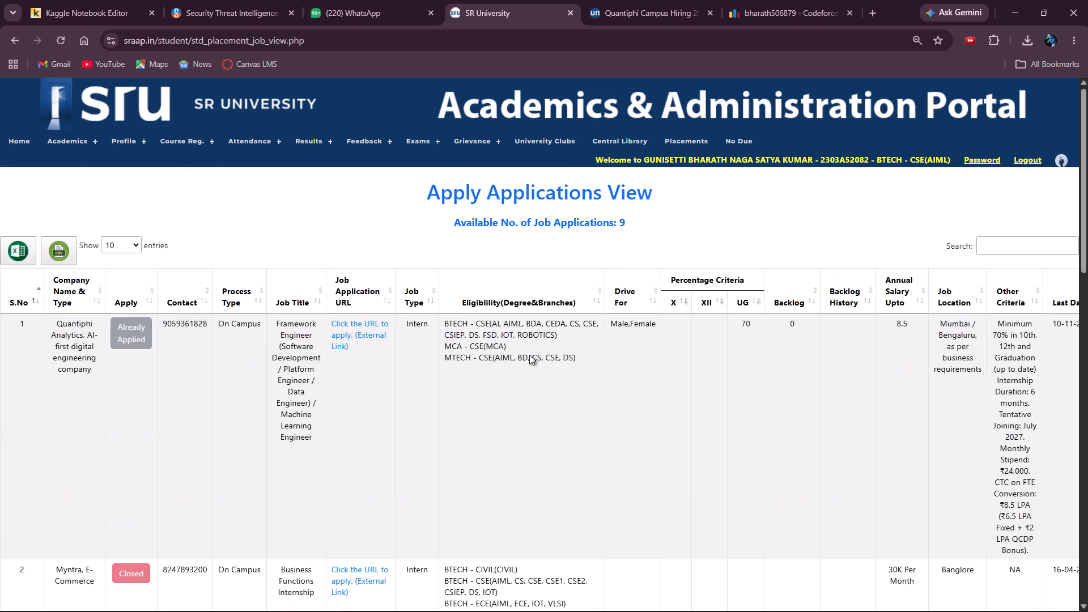
# Look through the job applications list for open positions and open the external application link for TCS CODEVITA SEASON 14.
pyautogui.scroll(-3, 351, 443)
pyautogui.scroll(-2, 275, 385)
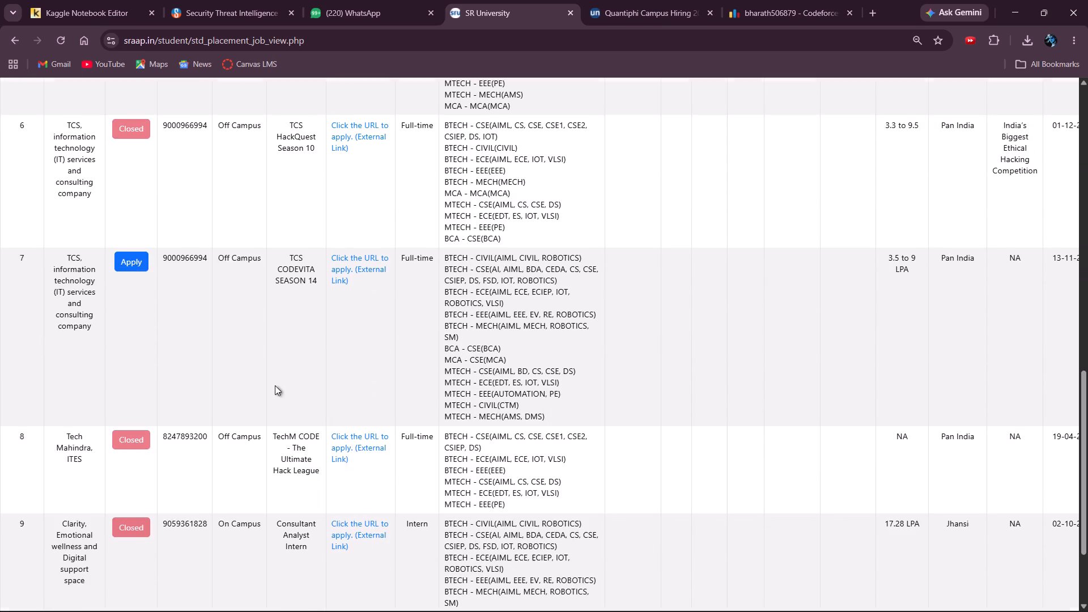
pyautogui.scroll(-5, 164, 309)
pyautogui.scroll(3, 172, 319)
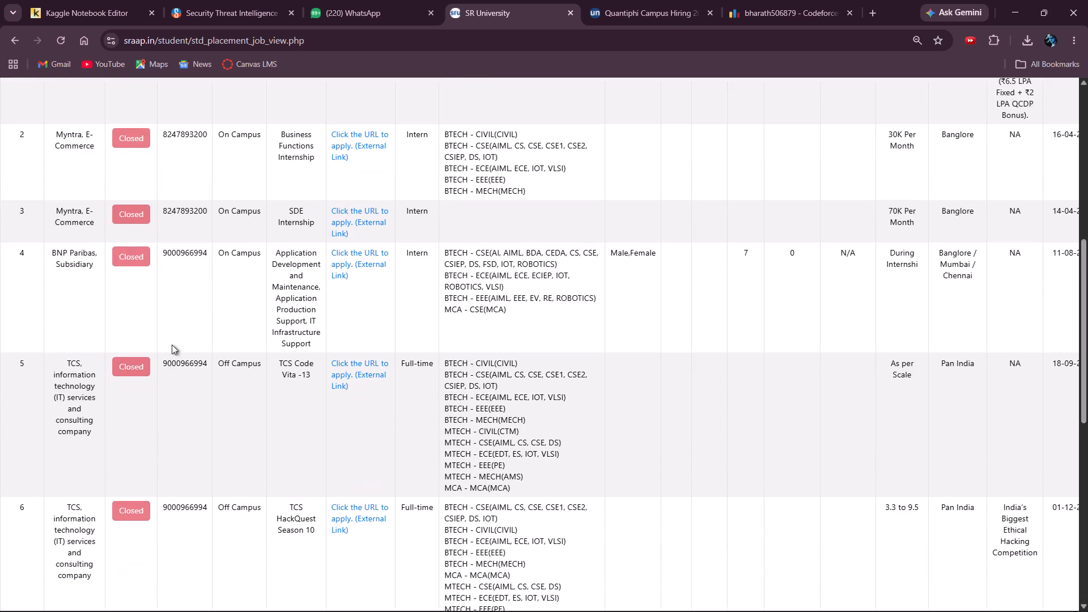
pyautogui.scroll(-2, 172, 349)
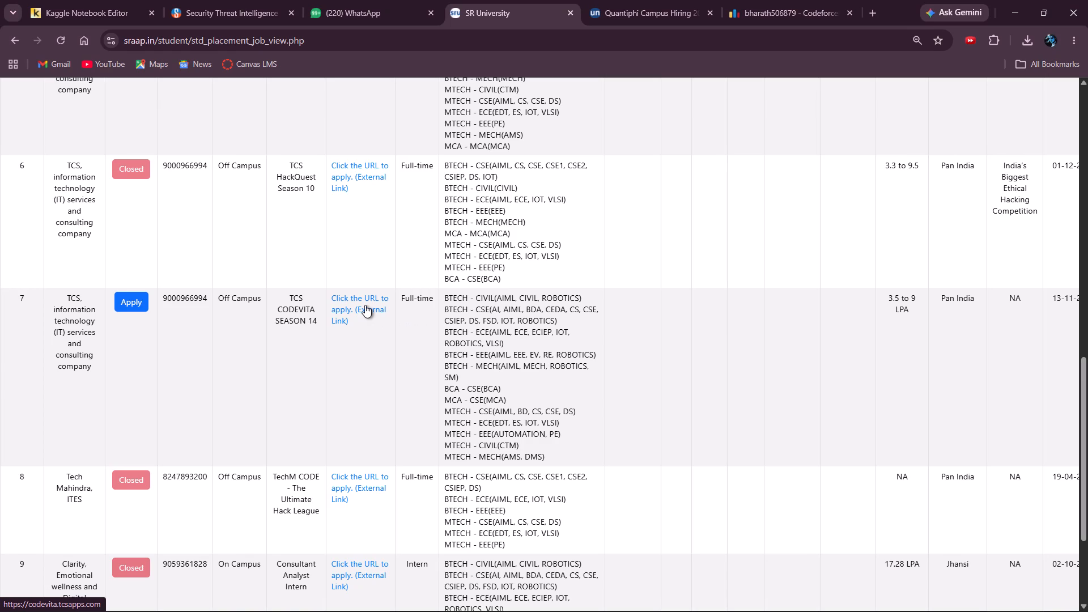
pyautogui.click(365, 305)
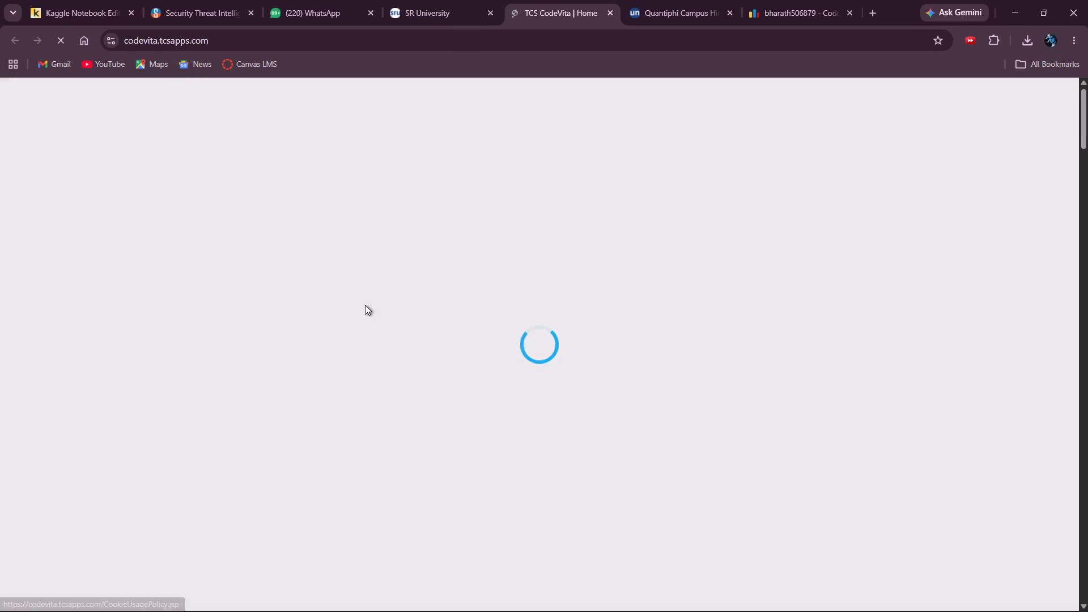